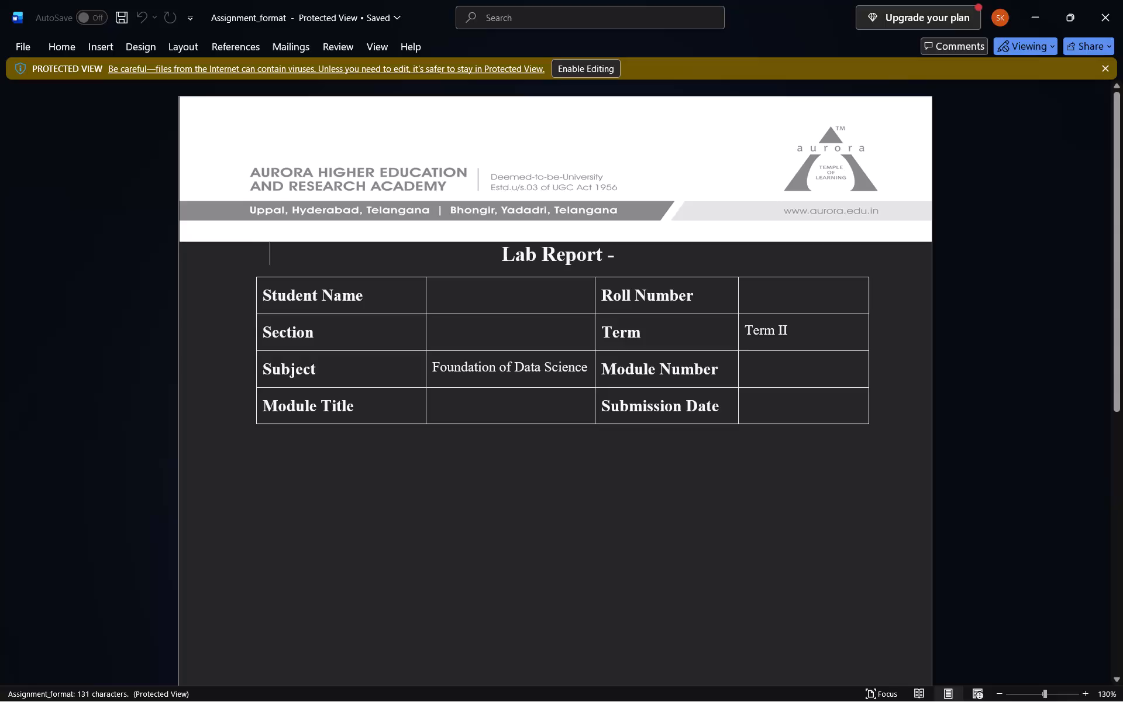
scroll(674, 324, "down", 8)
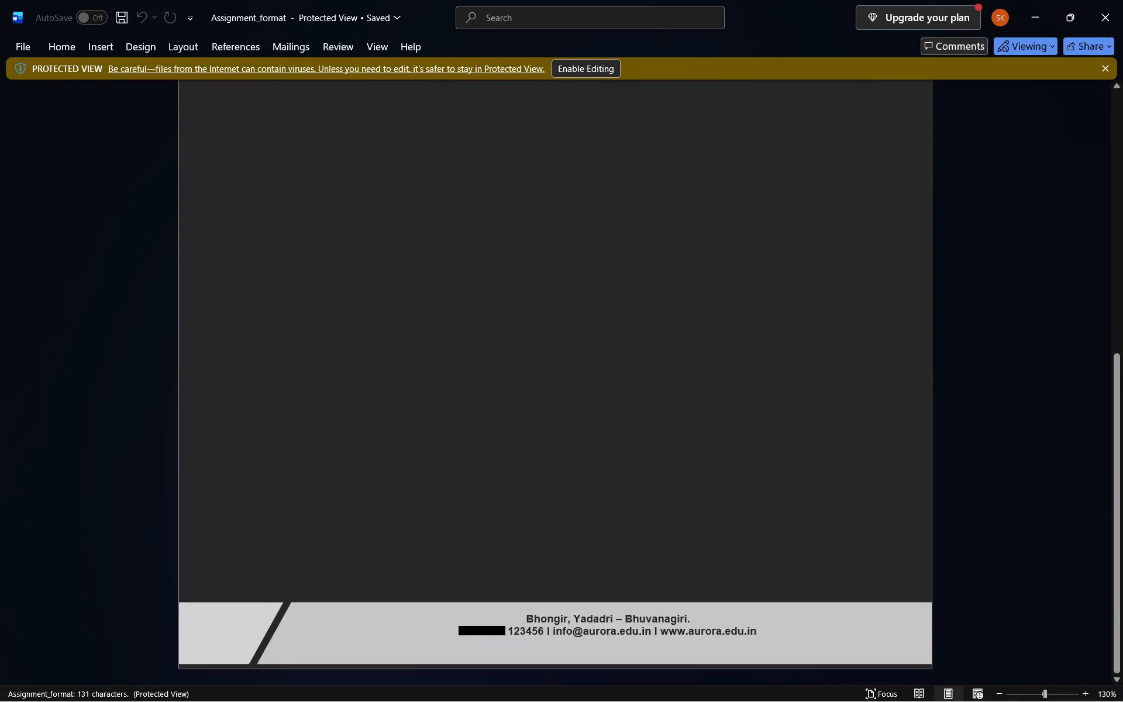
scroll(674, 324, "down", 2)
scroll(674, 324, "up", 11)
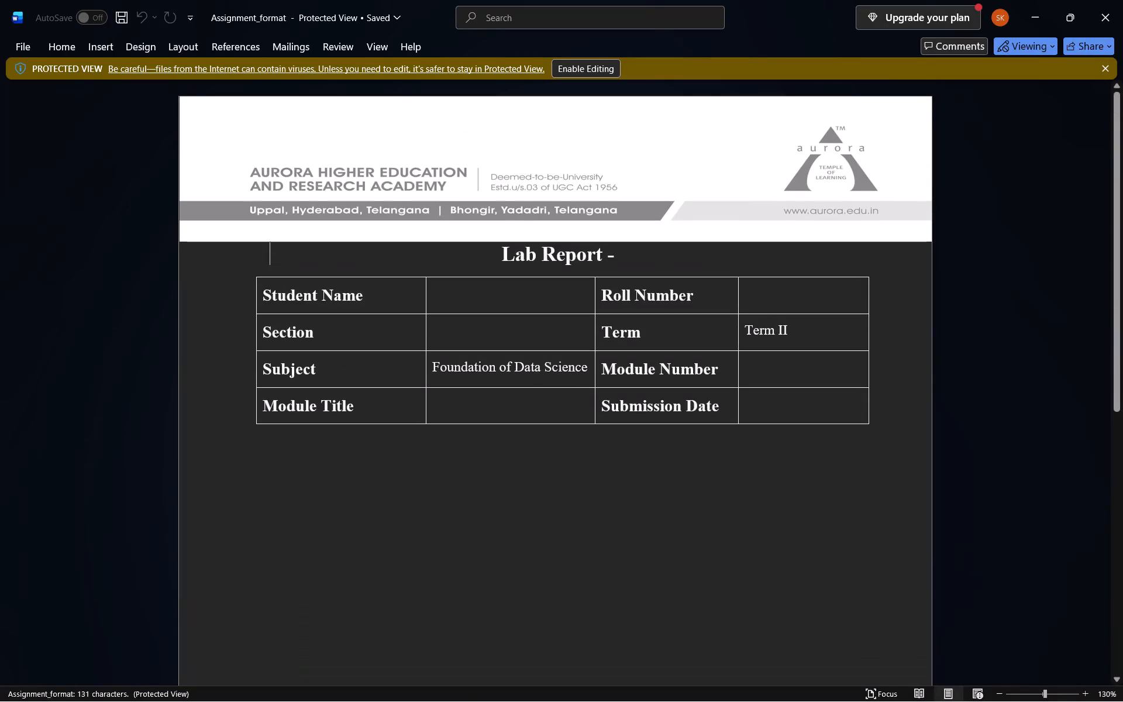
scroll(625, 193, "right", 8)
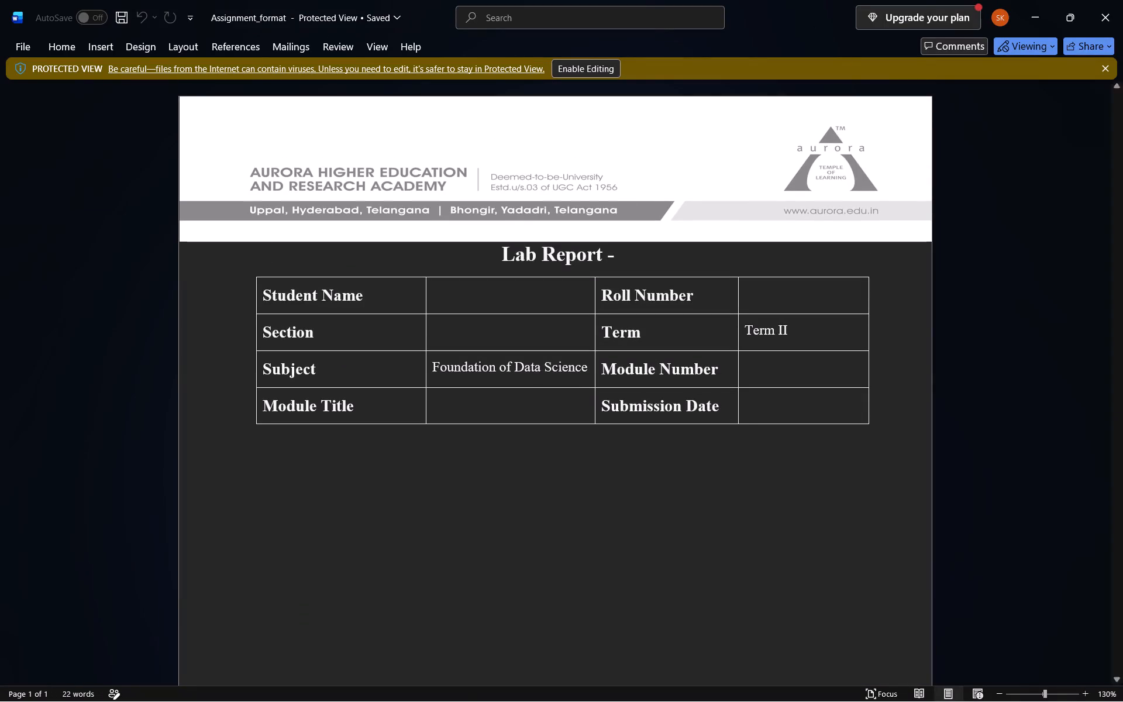
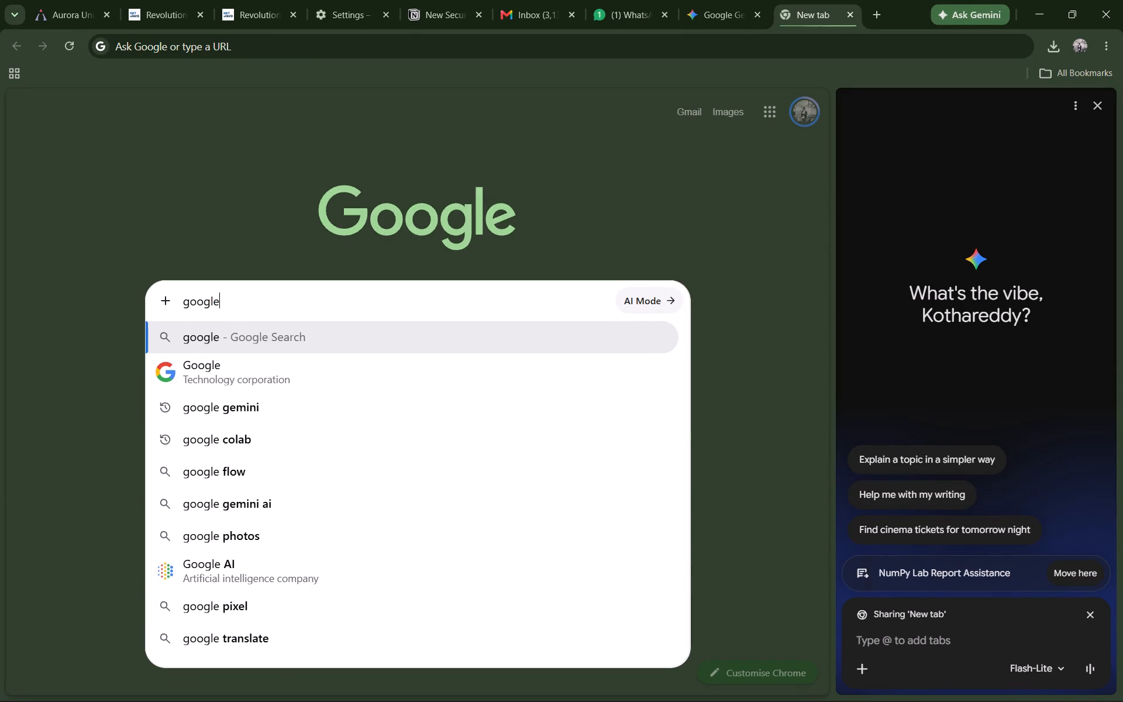
Search the web for google colab and open the Google Colab site at colab.research.google.com.
left_click(263, 452)
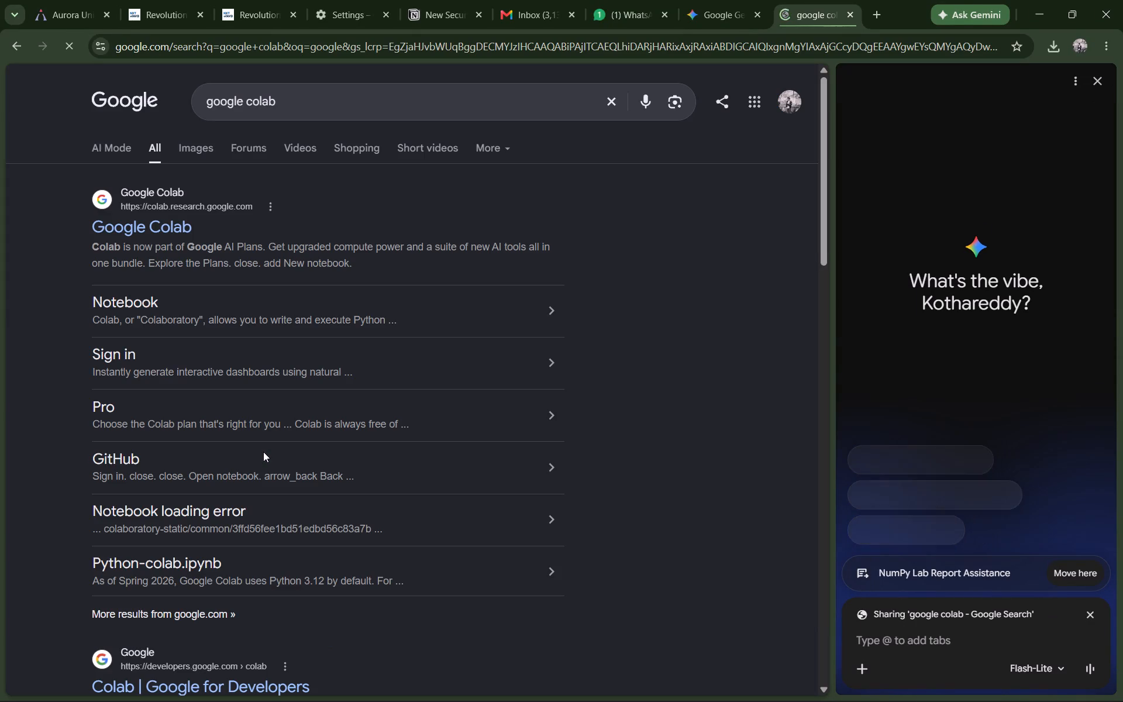
left_click(130, 232)
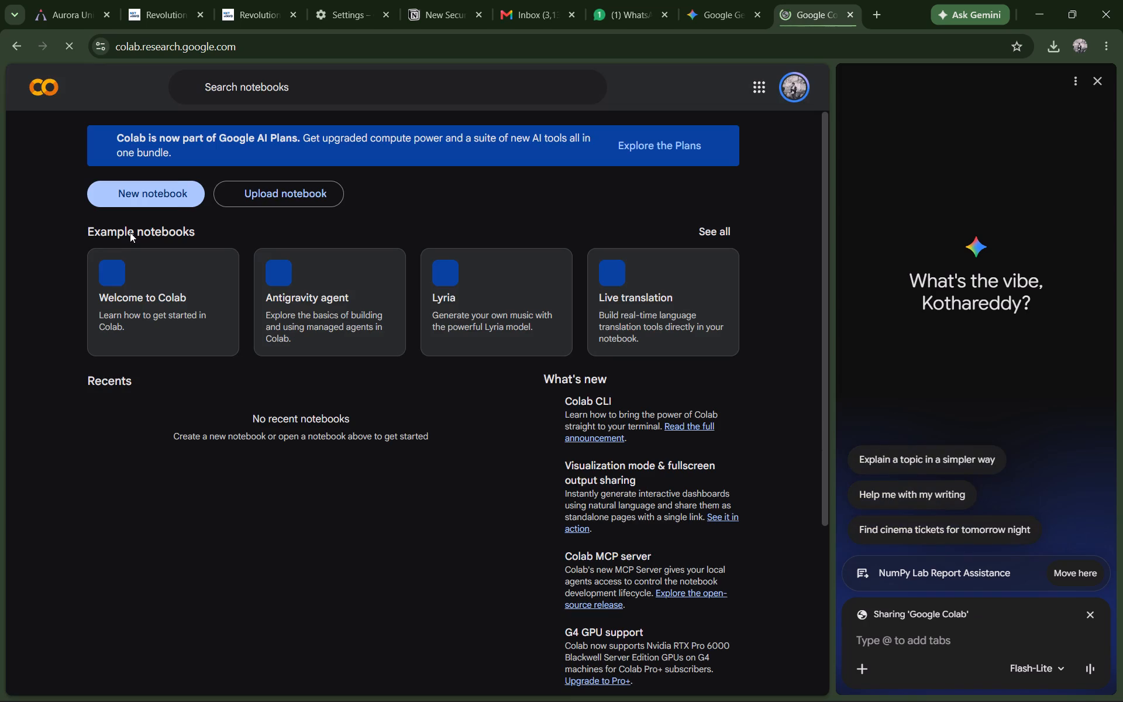
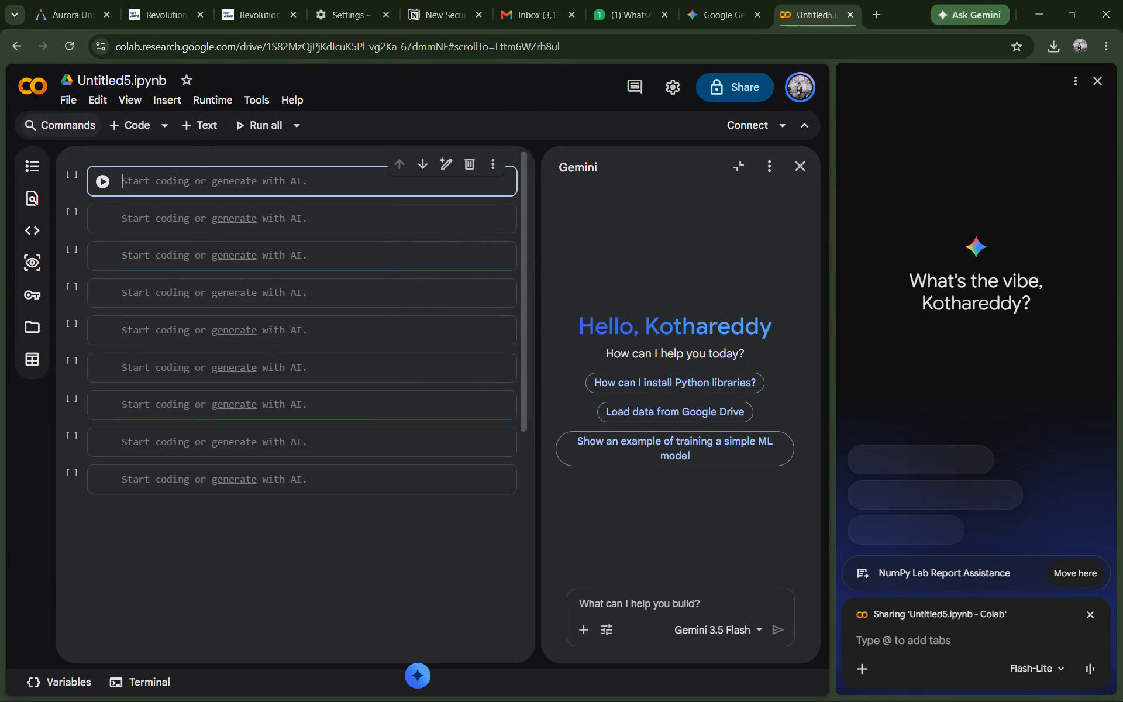
Paste the copied NumPy array creation code into the notebook's first empty code cell.
key("ctrl+v")
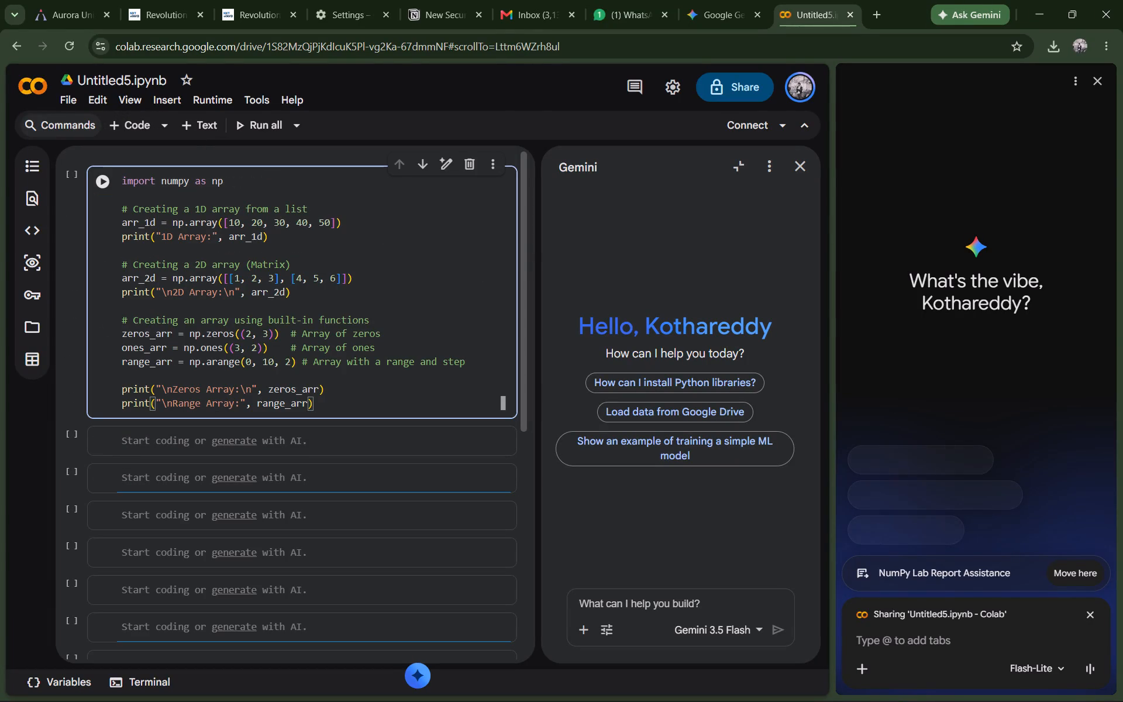
Delete the comment "# Creating a 1D array from a list" and the blank line below the numpy import.
left_click(309, 209)
key("BackSpace")
key("BackSpace")
key("BackSpace")
key("BackSpace")
key("BackSpace")
key("BackSpace")
key("BackSpace")
key("BackSpace")
key("BackSpace")
key("BackSpace")
key("BackSpace")
key("BackSpace")
key("BackSpace")
key("BackSpace")
key("BackSpace")
key("BackSpace")
key("BackSpace")
key("BackSpace")
key("BackSpace")
key("BackSpace")
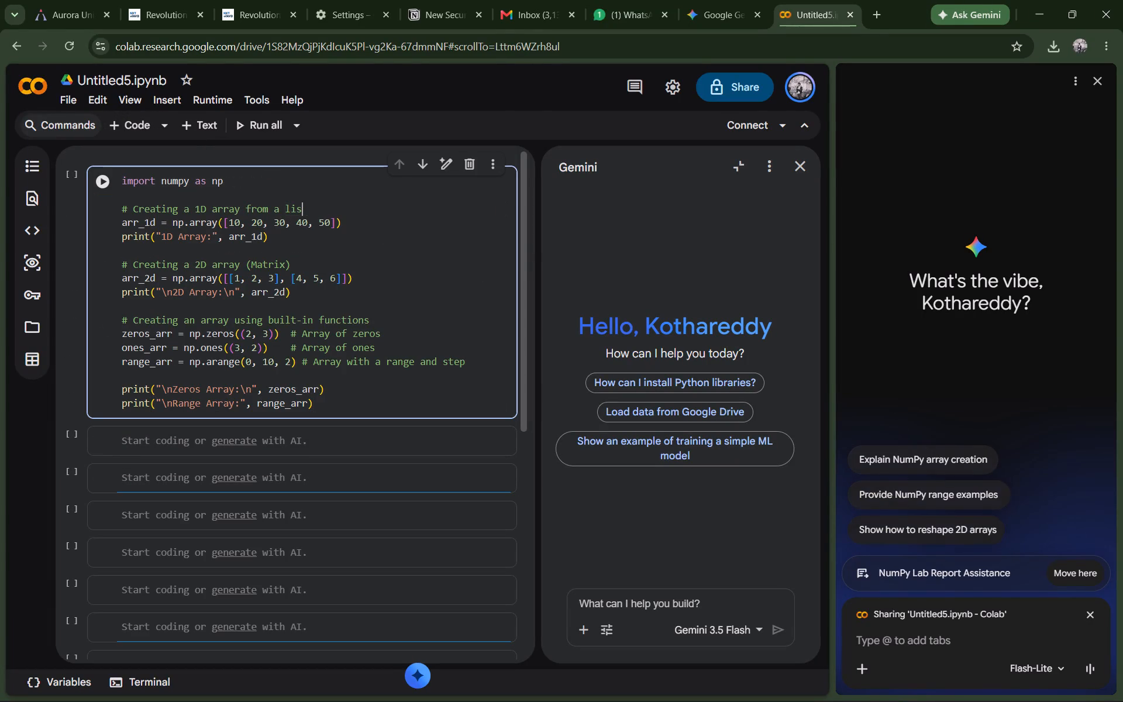
key("BackSpace")
key("BackSpace")
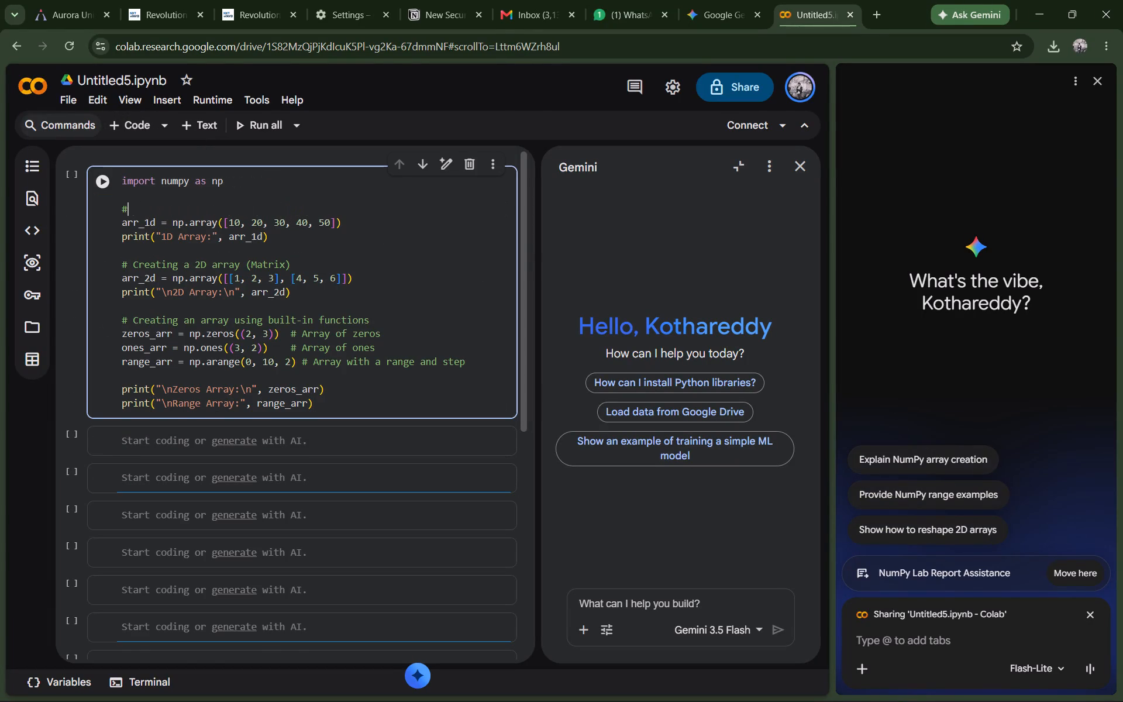
key("BackSpace")
key("BackSpace")
key("BackSpace")
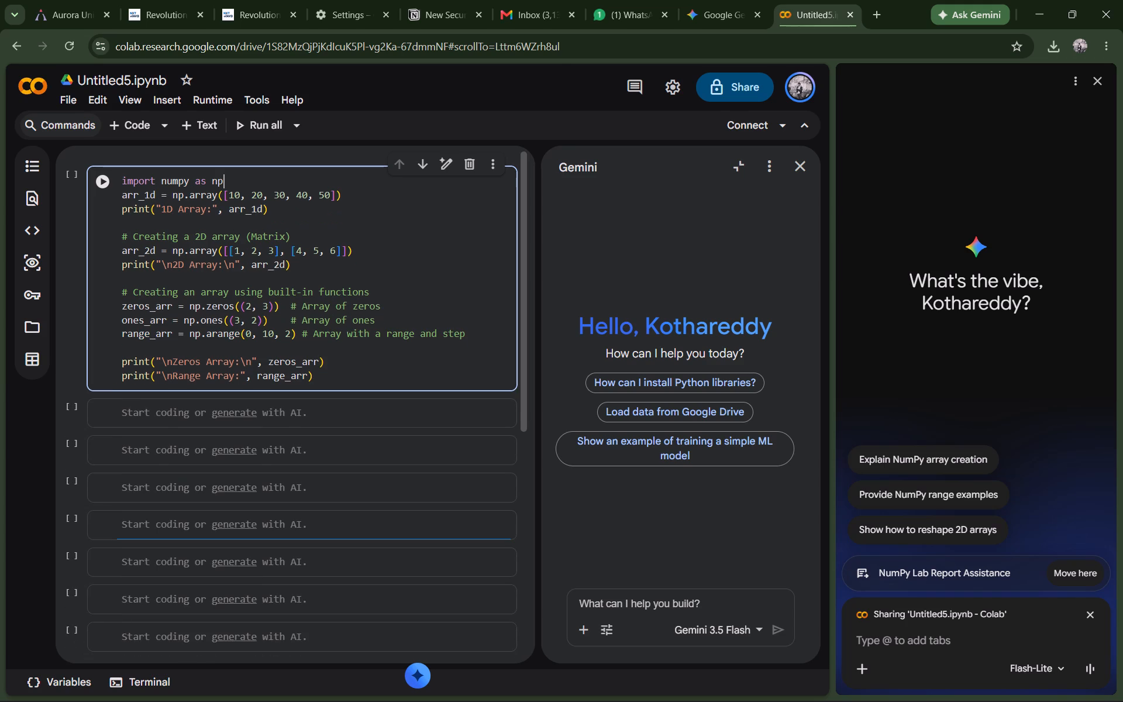
Delete the comment "# Creating a 2D array (Matrix)" and the blank line above it.
left_click_drag(290, 237, 99, 232)
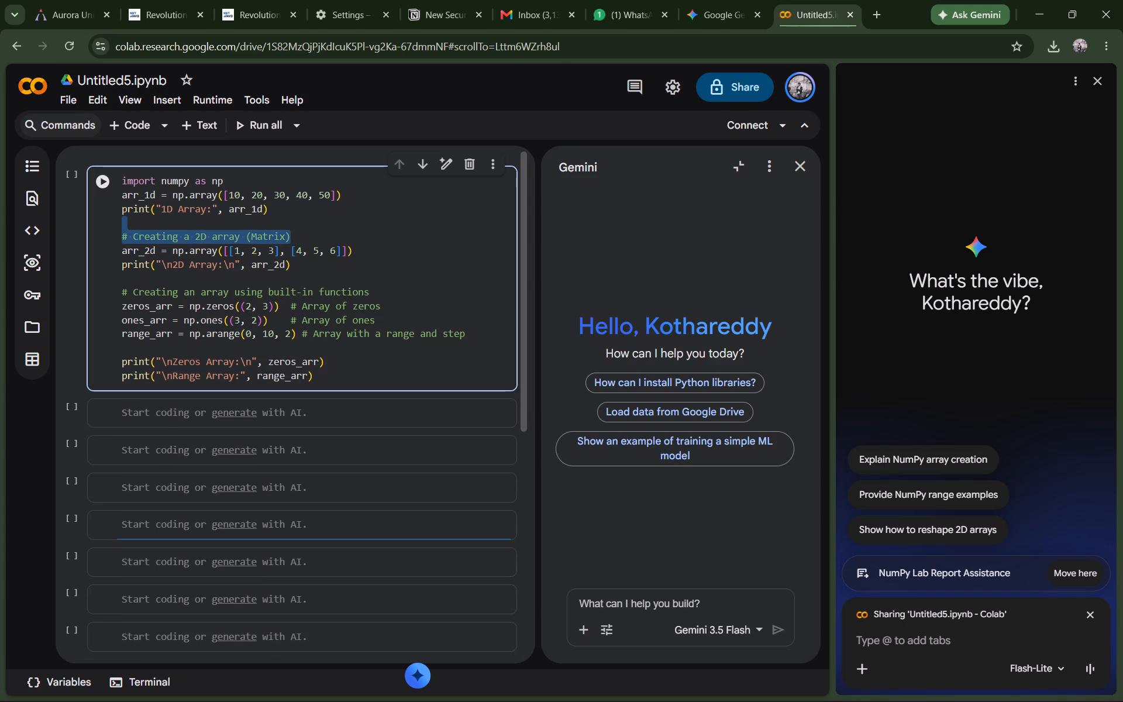
left_click_drag(99, 232, 98, 226)
key("BackSpace")
key("BackSpace")
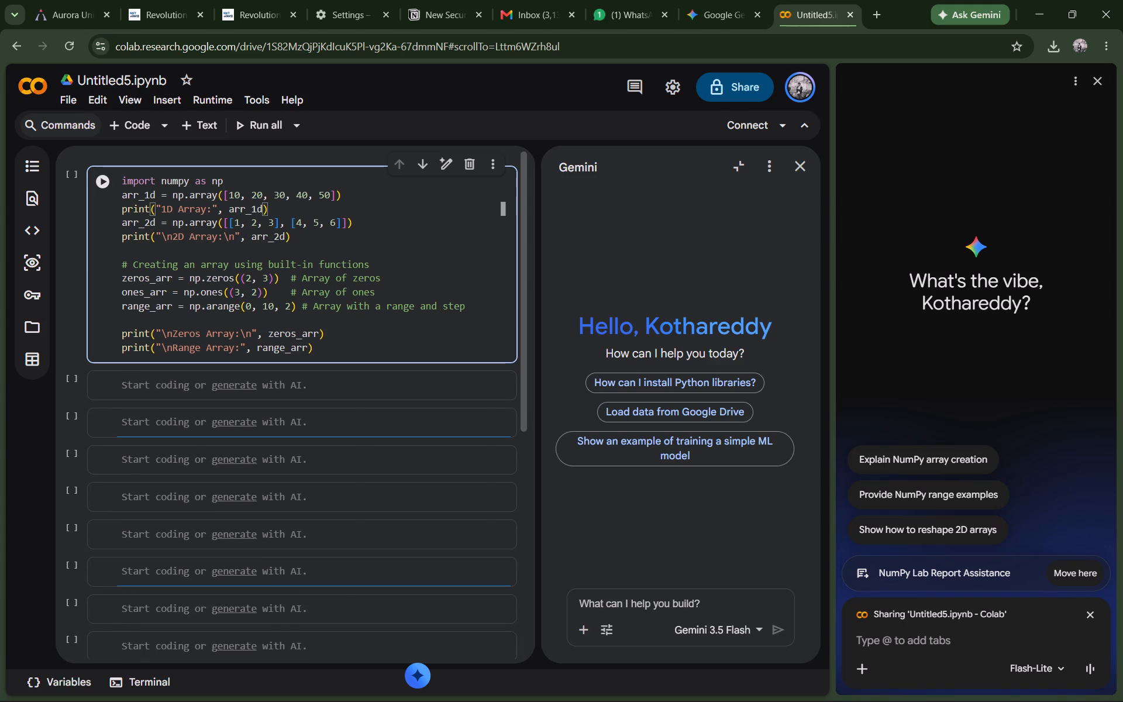
Delete the comment "# Creating an array using built-in functions" and the blank line above it.
left_click_drag(372, 266, 119, 258)
key("BackSpace")
key("BackSpace")
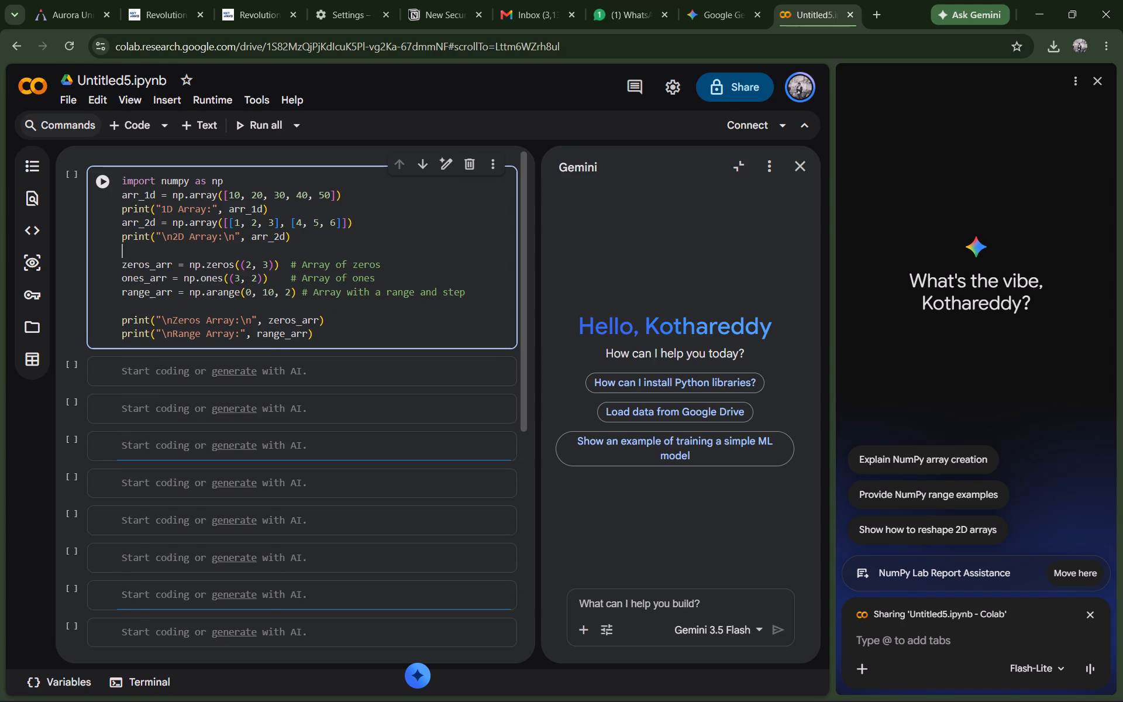
key("BackSpace")
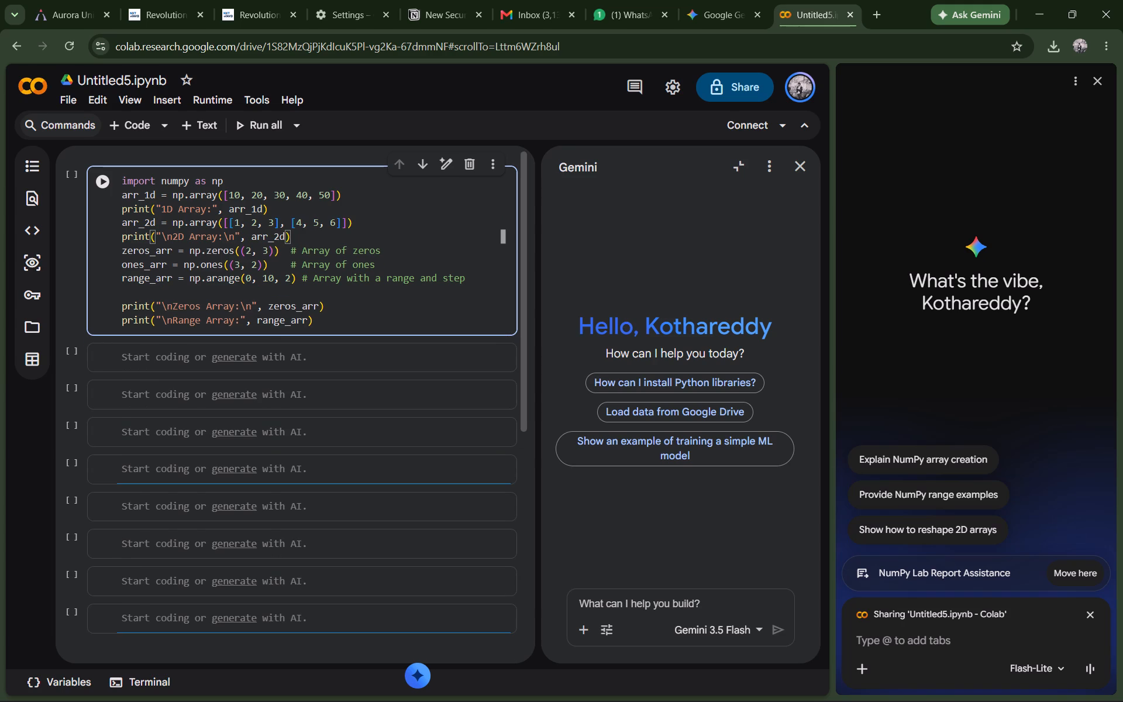
Remove the inline comments after the zeros_arr and ones_arr assignments.
left_click_drag(287, 250, 392, 252)
key("BackSpace")
left_click_drag(383, 269, 296, 269)
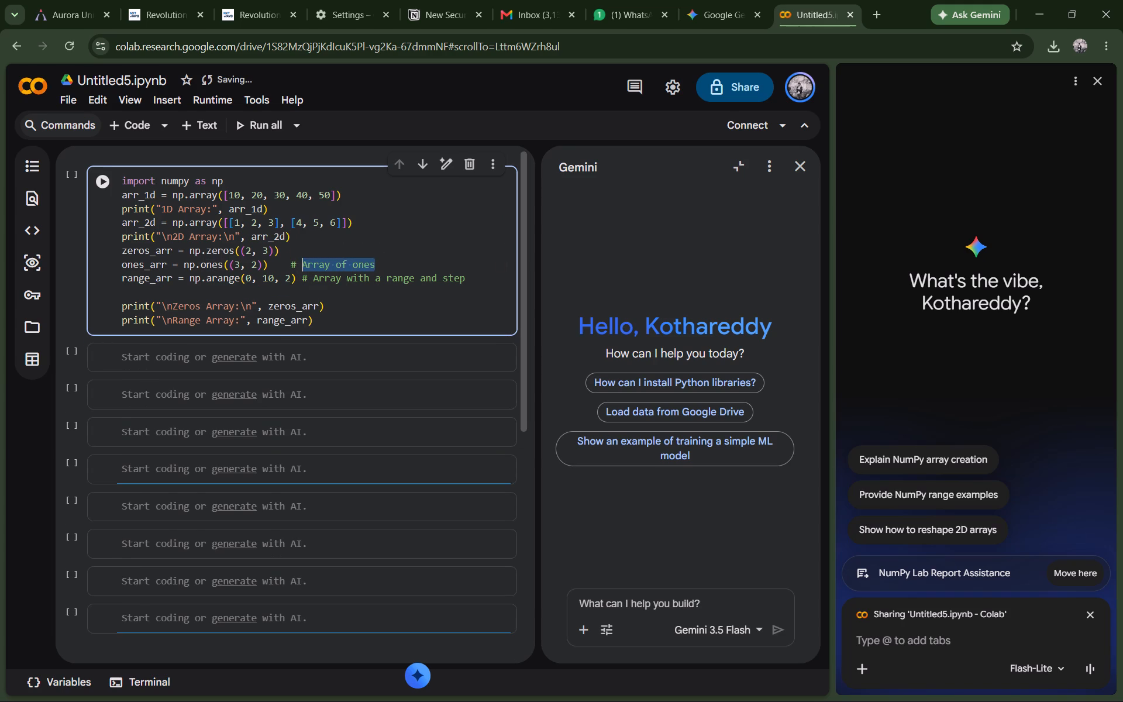
left_click_drag(296, 269, 290, 269)
key("BackSpace")
Remove the inline comment after the range_arr assignment and the blank line before the Zeros Array print statement.
left_click_drag(469, 280, 305, 281)
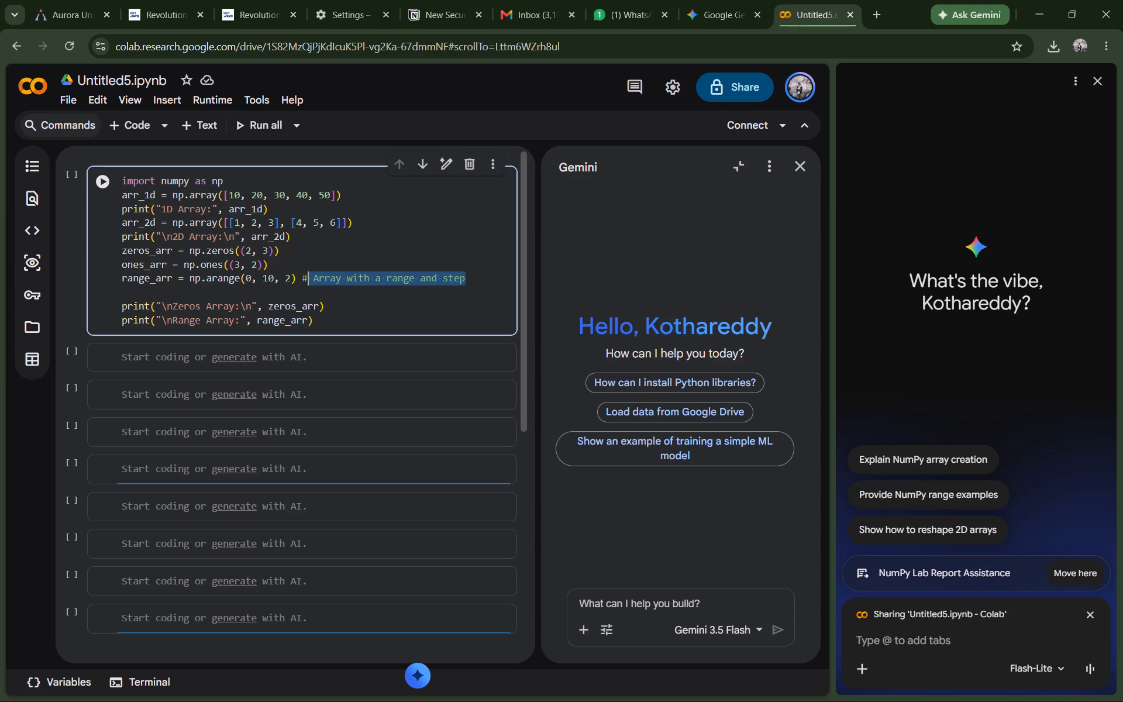
left_click_drag(305, 281, 296, 285)
key("BackSpace")
key("BackSpace")
key("BackSpace")
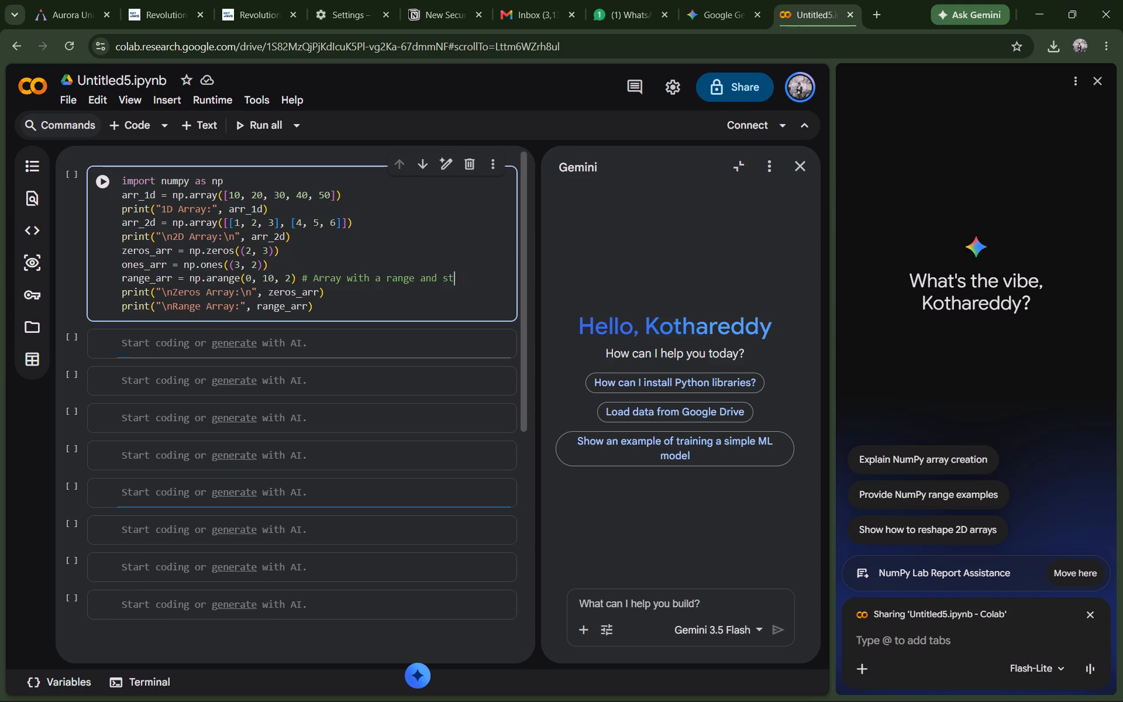
key("BackSpace")
key("BackSpace")
key("BackSpace")
key("BackSpace")
key("BackSpace")
key("BackSpace")
key("BackSpace")
key("BackSpace")
key("BackSpace")
key("BackSpace")
key("BackSpace")
key("BackSpace")
key("BackSpace")
key("BackSpace")
key("BackSpace")
key("BackSpace")
key("BackSpace")
key("BackSpace")
key("BackSpace")
key("BackSpace")
key("BackSpace")
key("BackSpace")
key("BackSpace")
key("BackSpace")
key("BackSpace")
key("BackSpace")
key("BackSpace")
key("BackSpace")
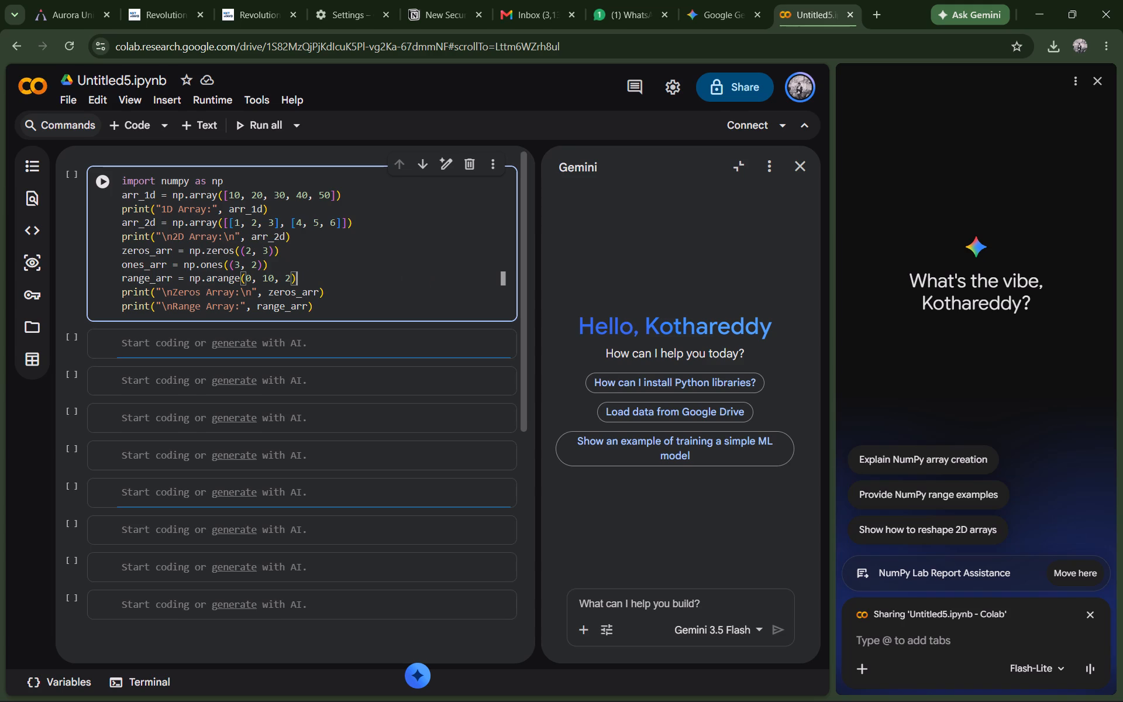
Run the first code cell containing the NumPy array creation code.
left_click(97, 175)
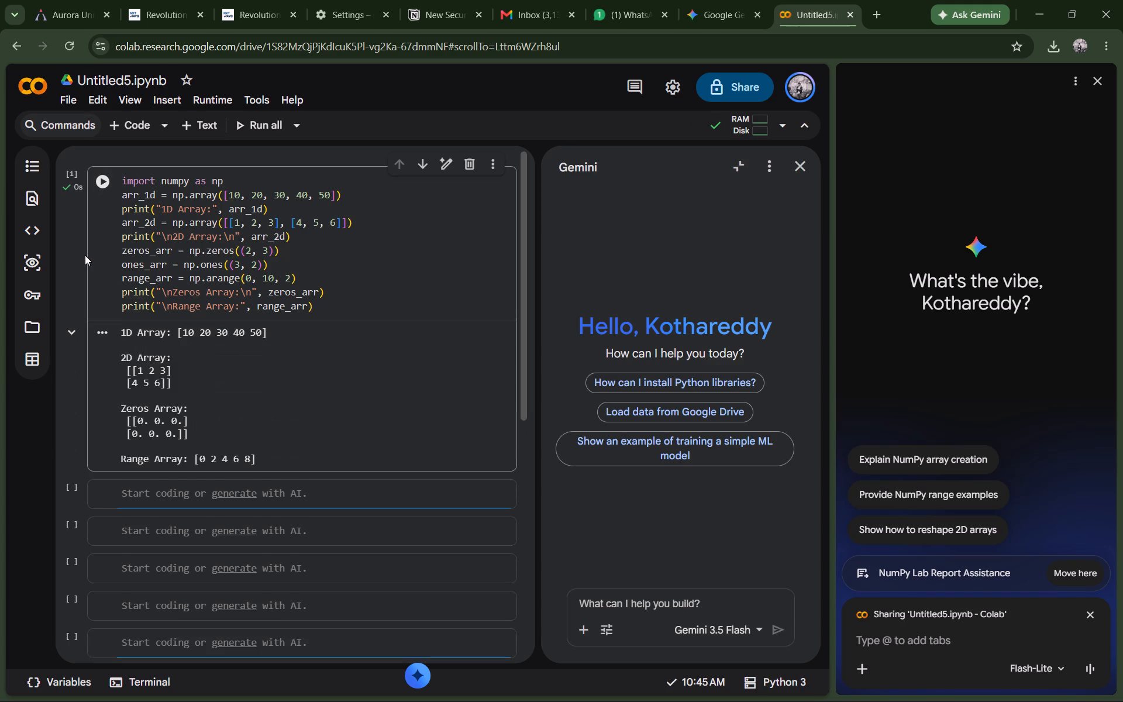
Close both Gemini assistants, the notebook's and the browser's, so the notebook fills the window.
left_click(797, 170)
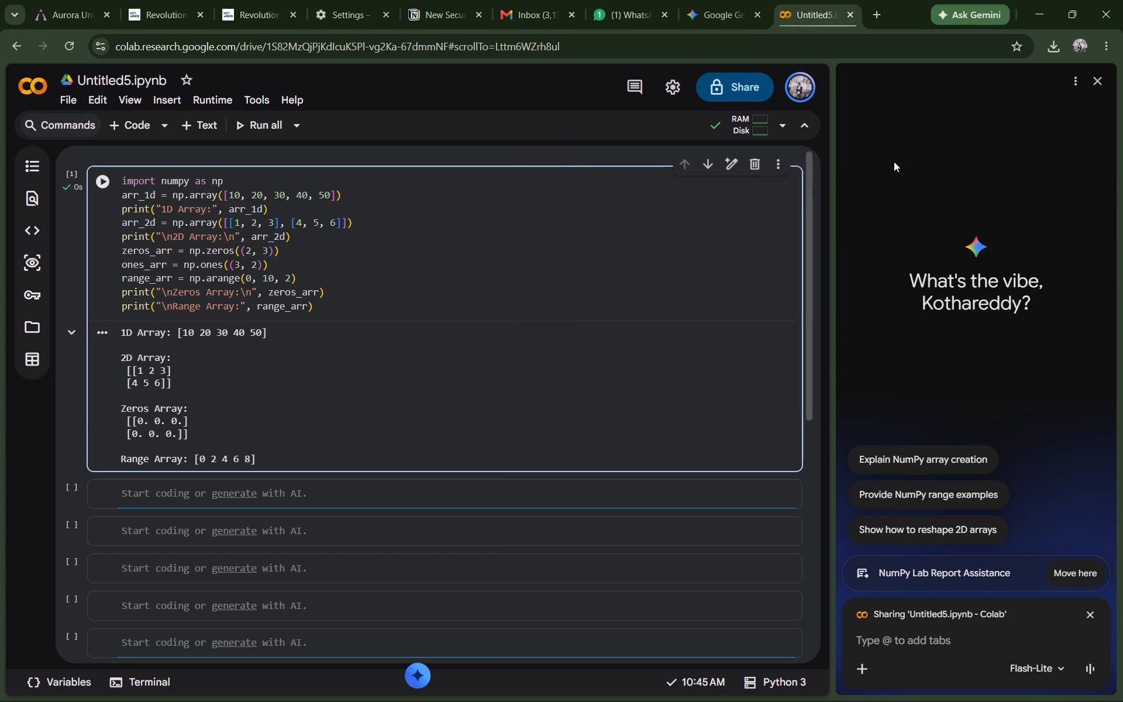
left_click(1090, 82)
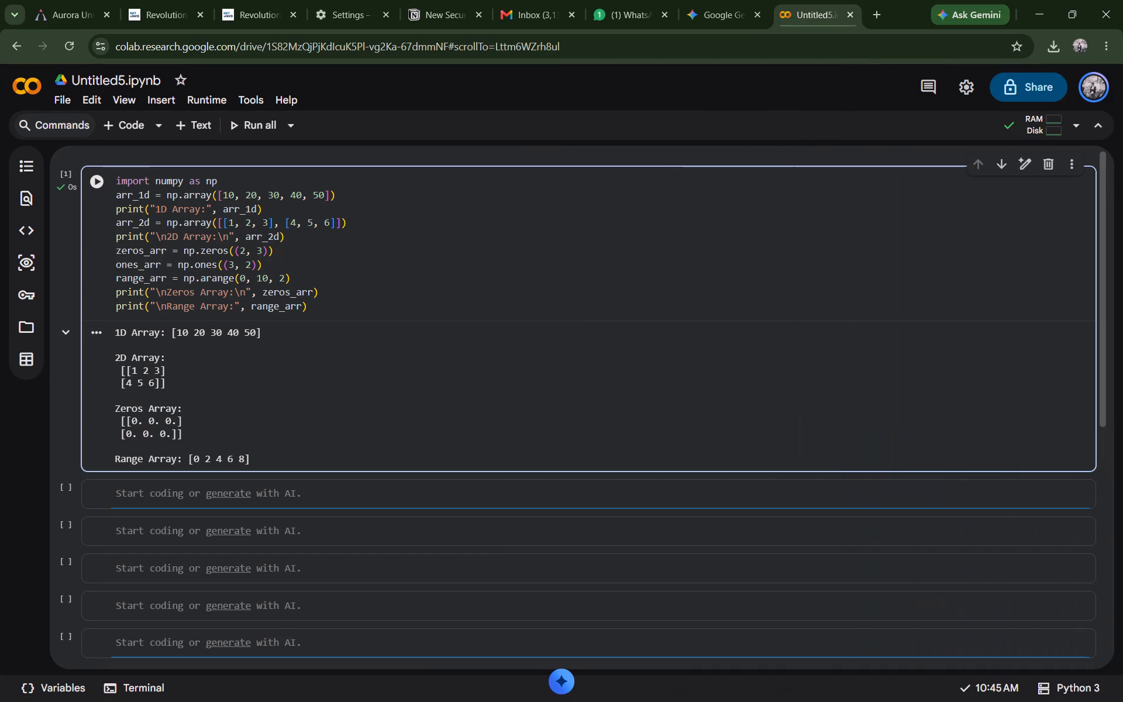
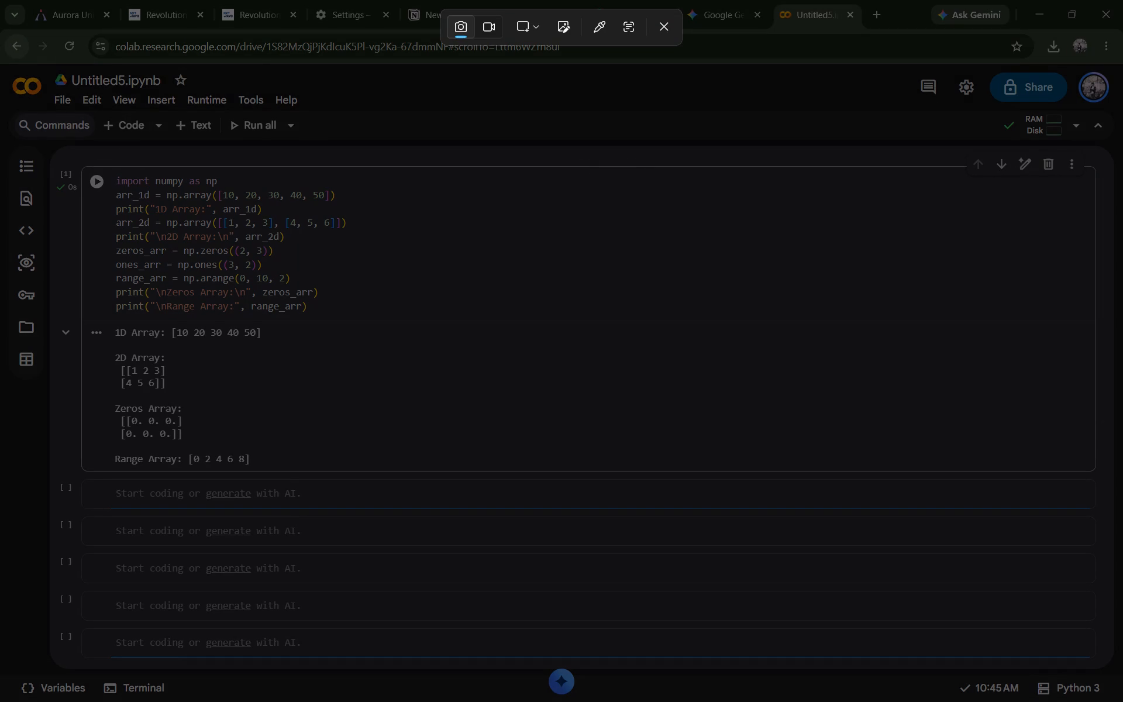
Capture a full-width screenshot of the Colab notebook from its header down to the end of the NumPy code, excluding the output arrays.
left_click_drag(0, 66, 725, 340)
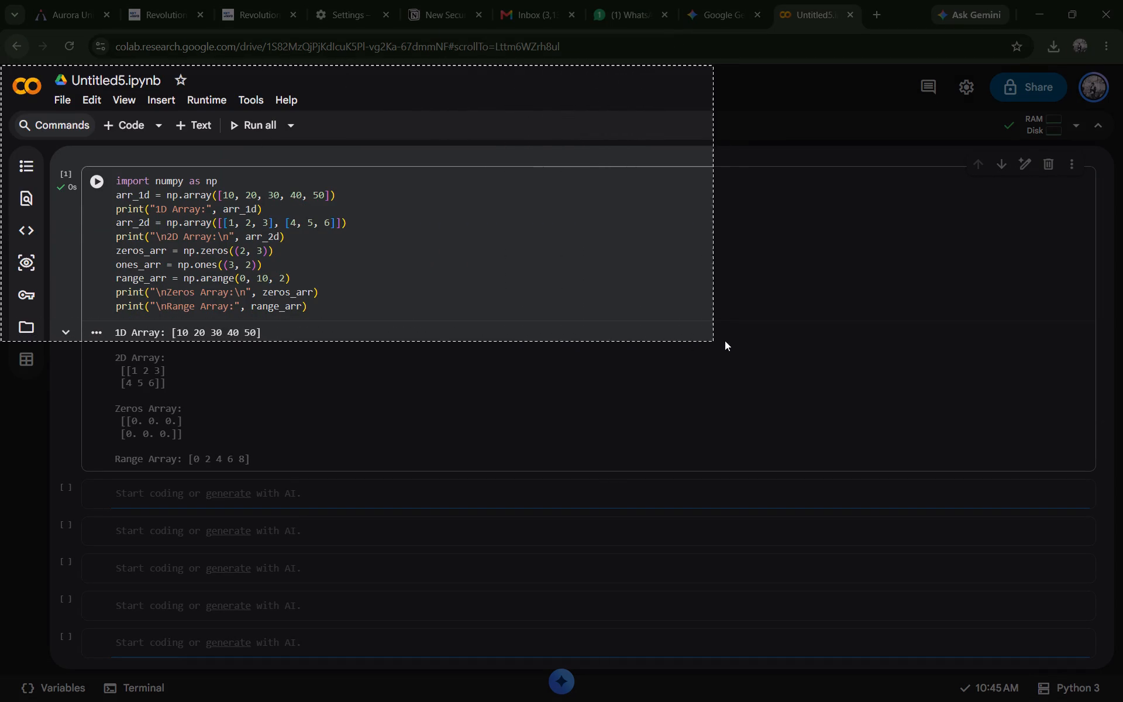
left_click_drag(725, 340, 1047, 326)
scroll(769, 327, "right", 2)
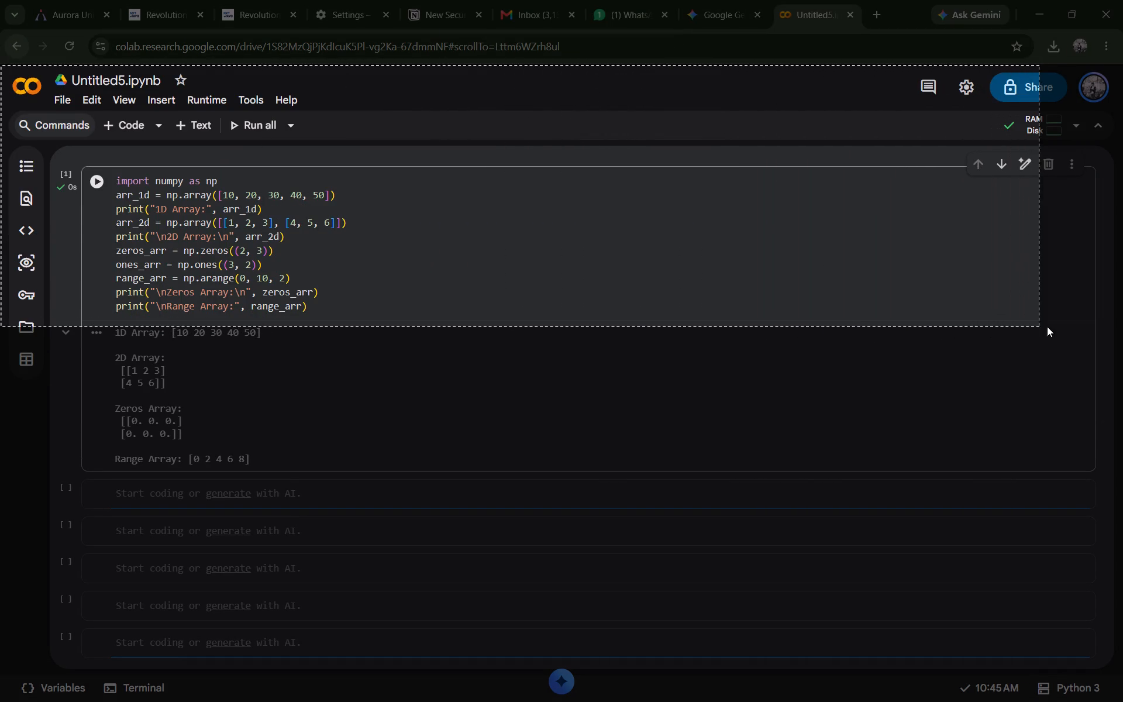
left_click_drag(1047, 326, 1122, 324)
scroll(1110, 325, "right", 1)
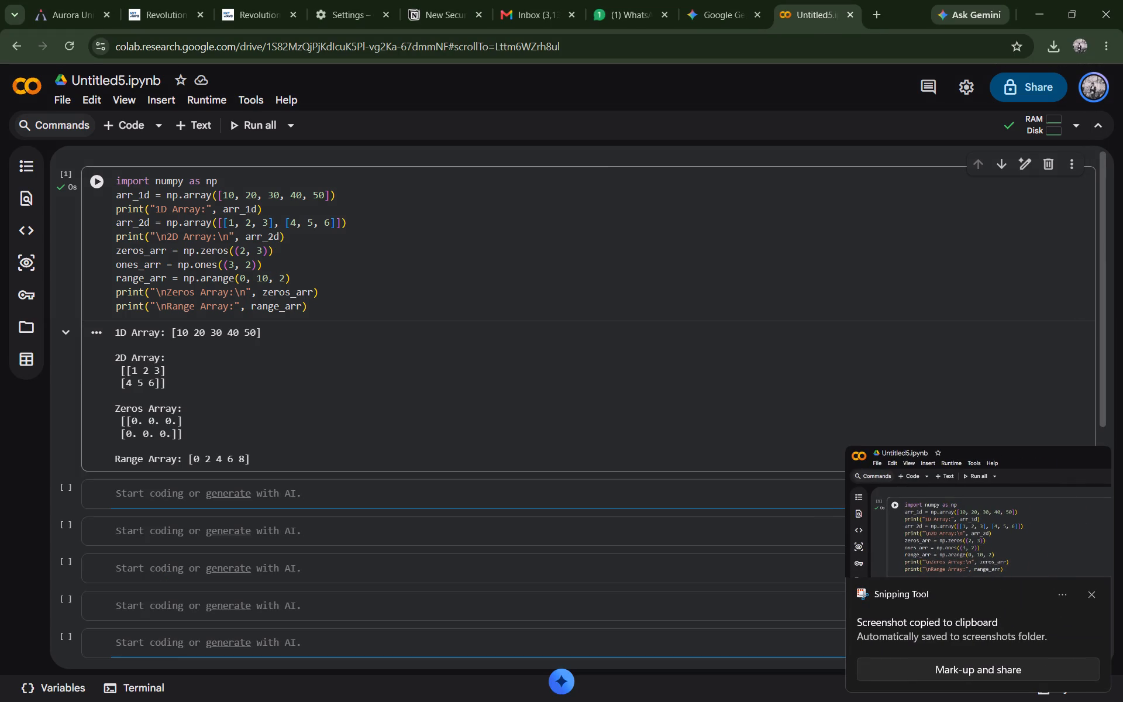
Clear the notebook's existing title, including its file extension.
left_click(128, 82)
left_click(157, 80)
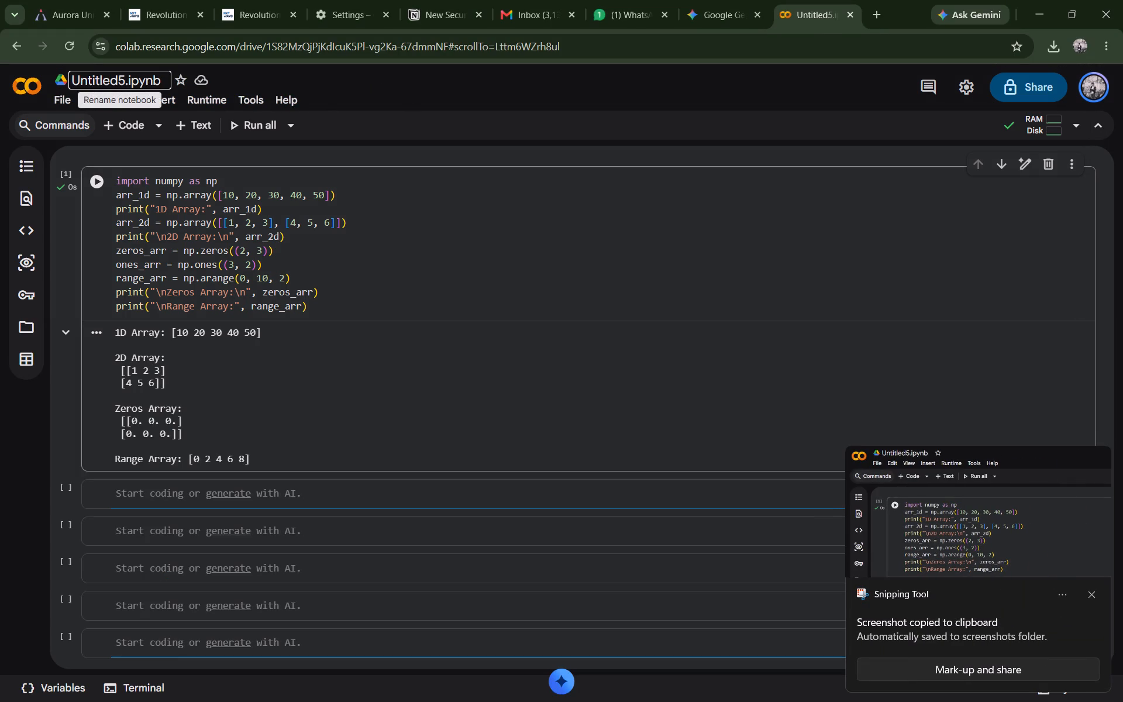
key("BackSpace")
key("BackSpace")
key("BackSpace")
key("BackSpace")
key("BackSpace")
key("BackSpace")
key("BackSpace")
key("BackSpace")
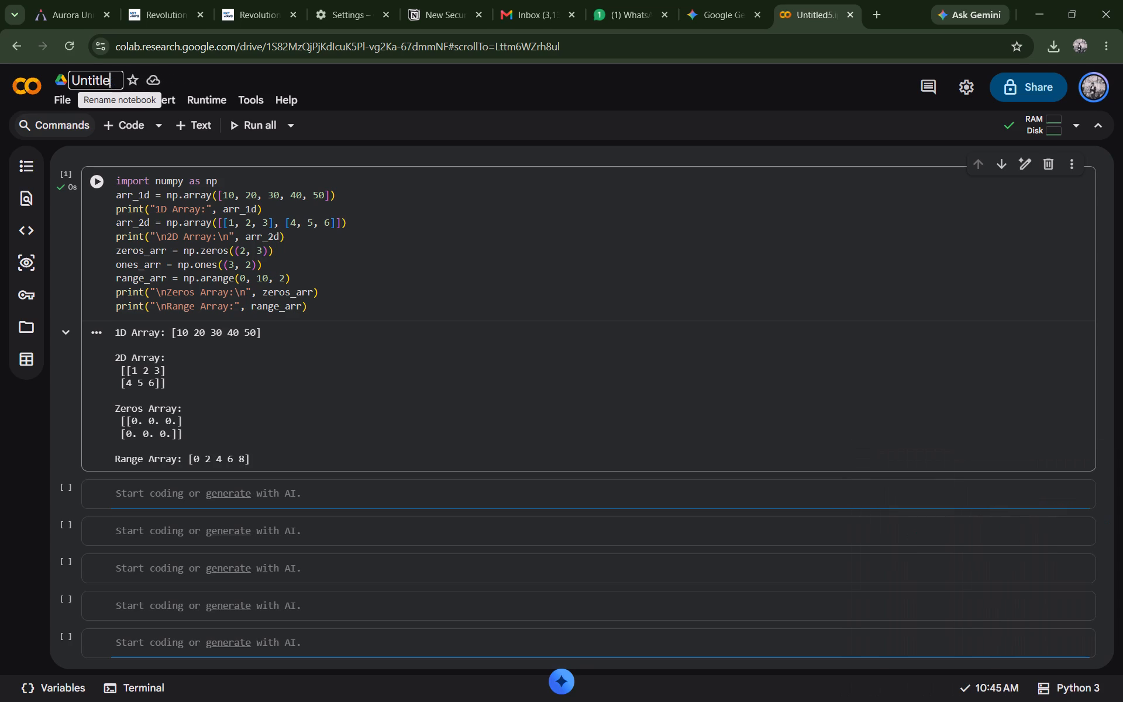
key("BackSpace")
key("BackSpace")
key("BackSpace")
key("BackSpace")
key("BackSpace")
key("BackSpace")
key("BackSpace")
key("BackSpace")
key("BackSpace")
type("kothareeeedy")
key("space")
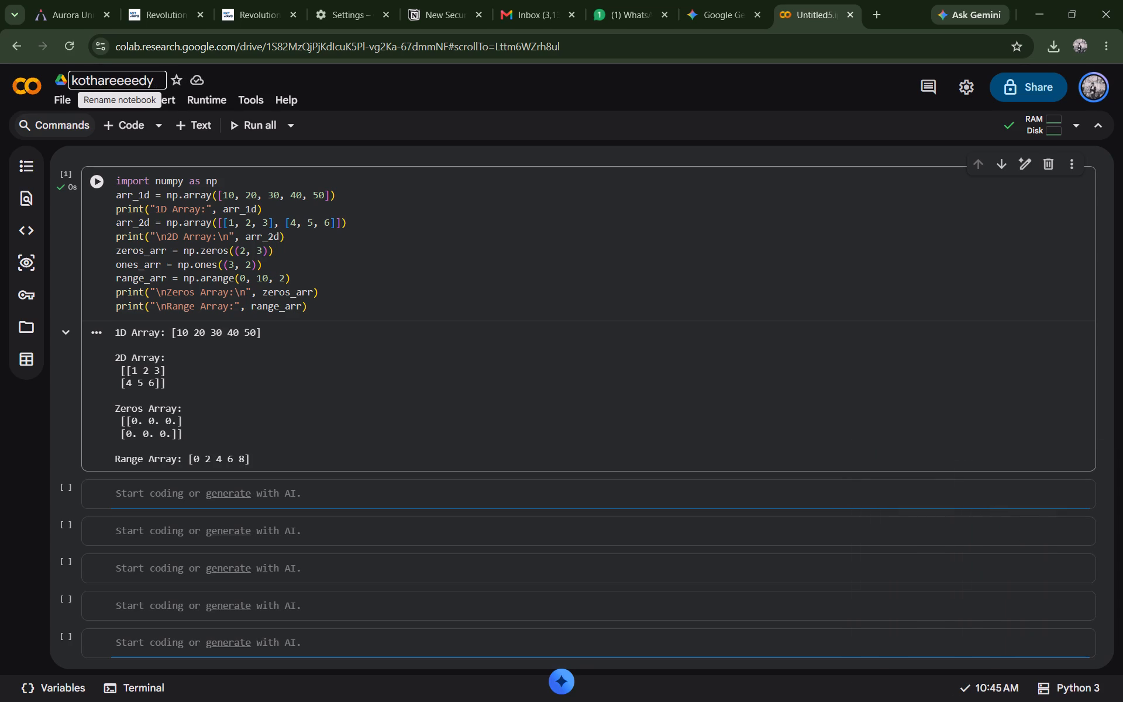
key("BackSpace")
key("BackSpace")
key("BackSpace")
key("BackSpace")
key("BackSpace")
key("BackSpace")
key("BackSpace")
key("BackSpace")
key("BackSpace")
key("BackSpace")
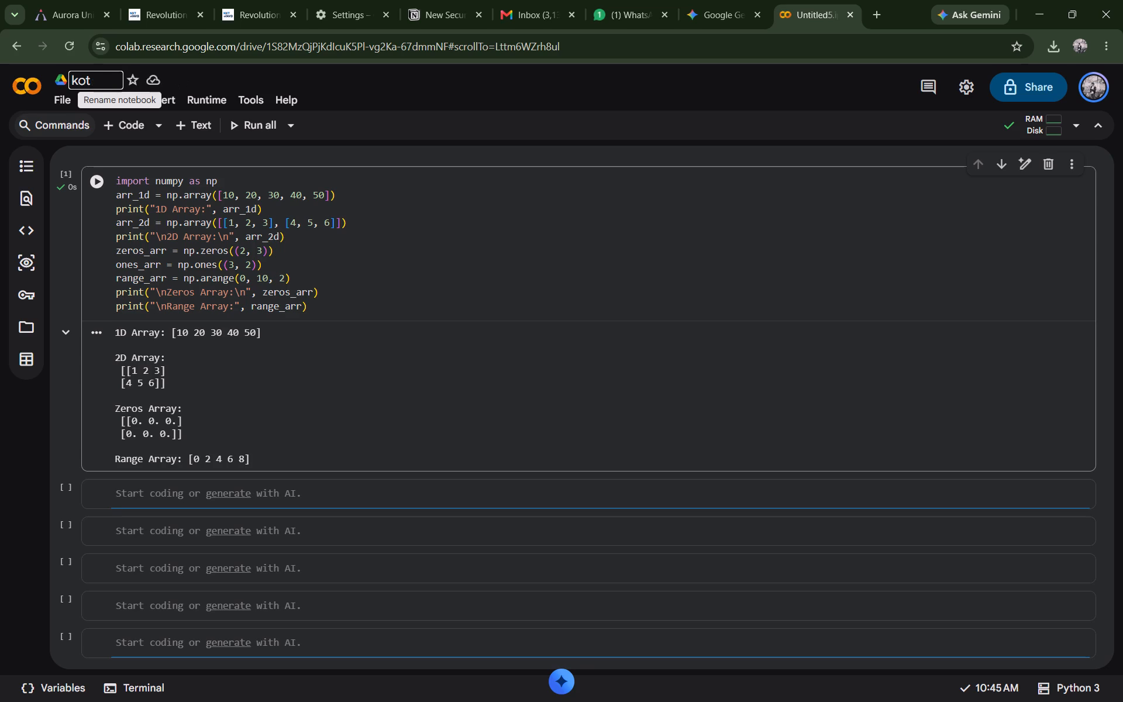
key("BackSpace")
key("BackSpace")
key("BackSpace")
Name the notebook with the student's roll number in capitals followed by ".LAB.1".
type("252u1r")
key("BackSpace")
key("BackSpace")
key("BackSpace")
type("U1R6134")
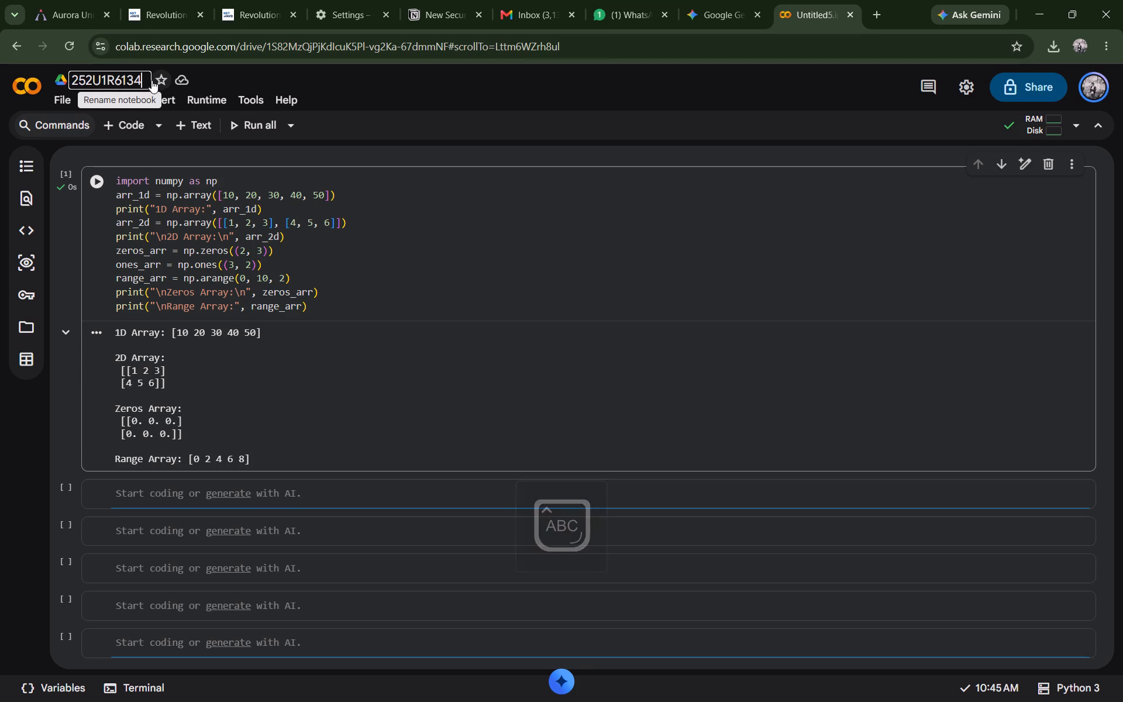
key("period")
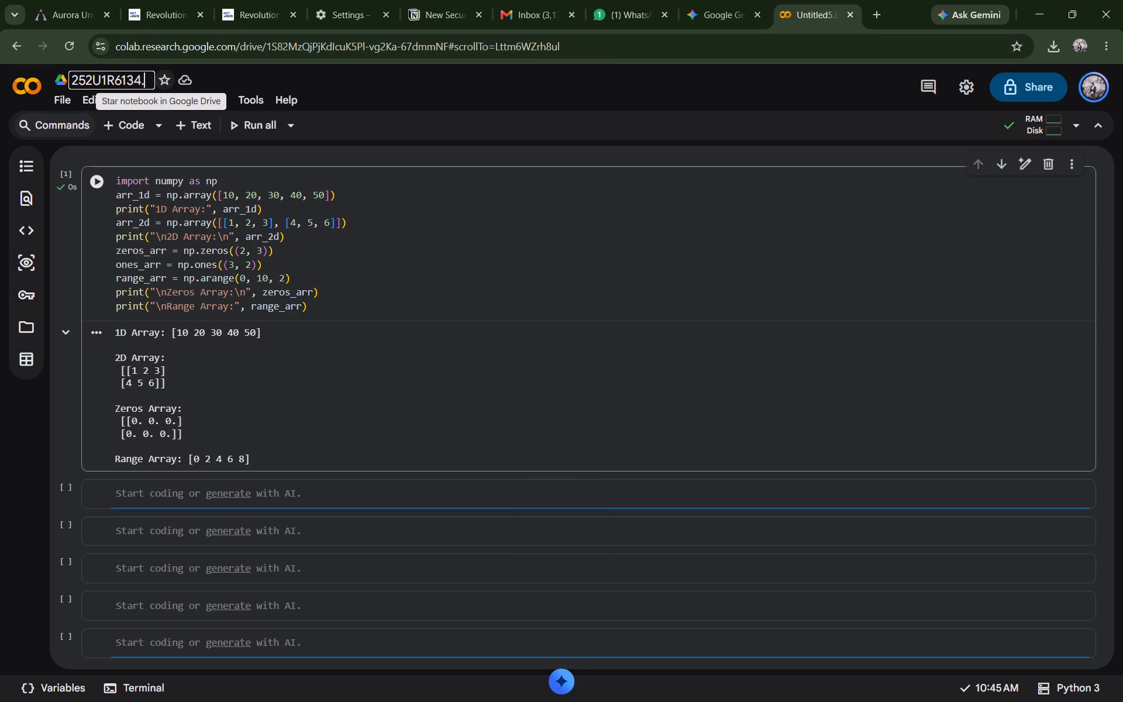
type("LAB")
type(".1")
left_click(297, 83)
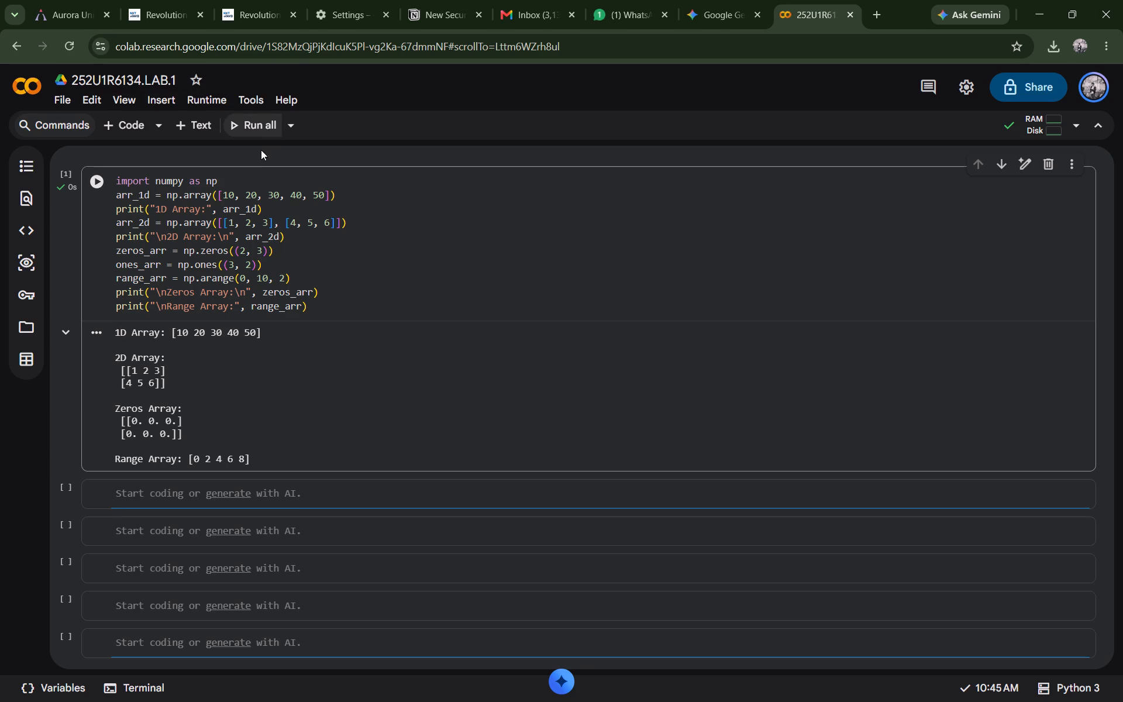
left_click(260, 156)
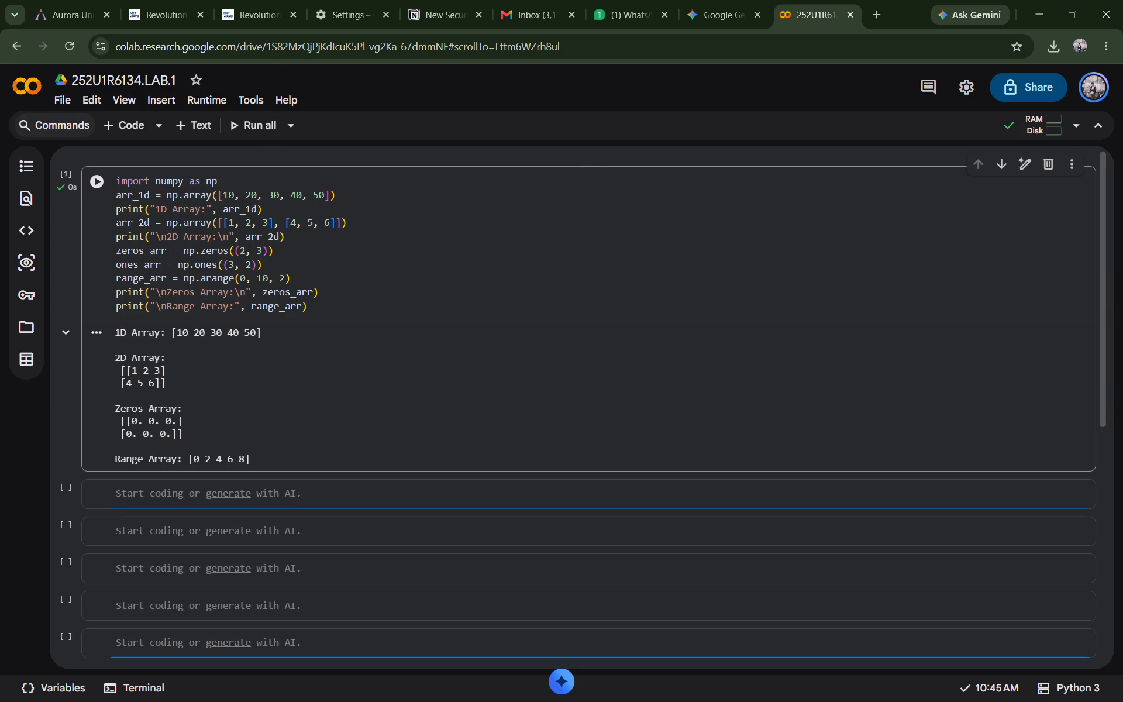
Capture a full-width screenshot from the notebook title down to the last line of code in the first cell.
key("shift+super+s")
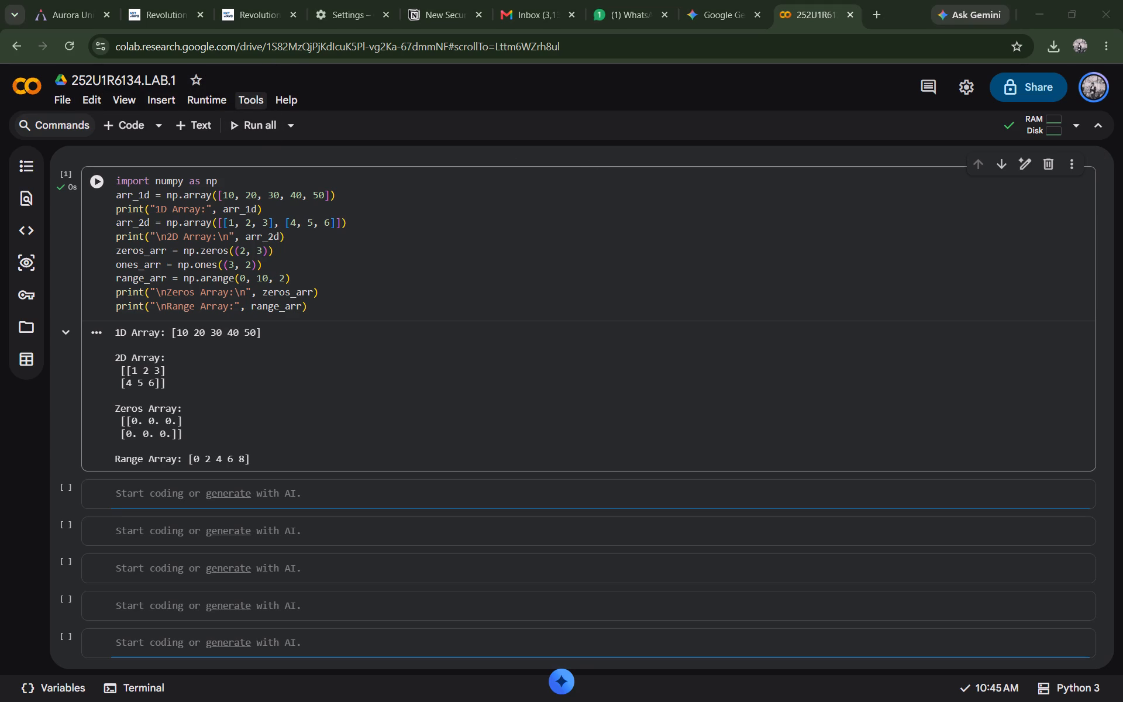
left_click_drag(0, 64, 861, 387)
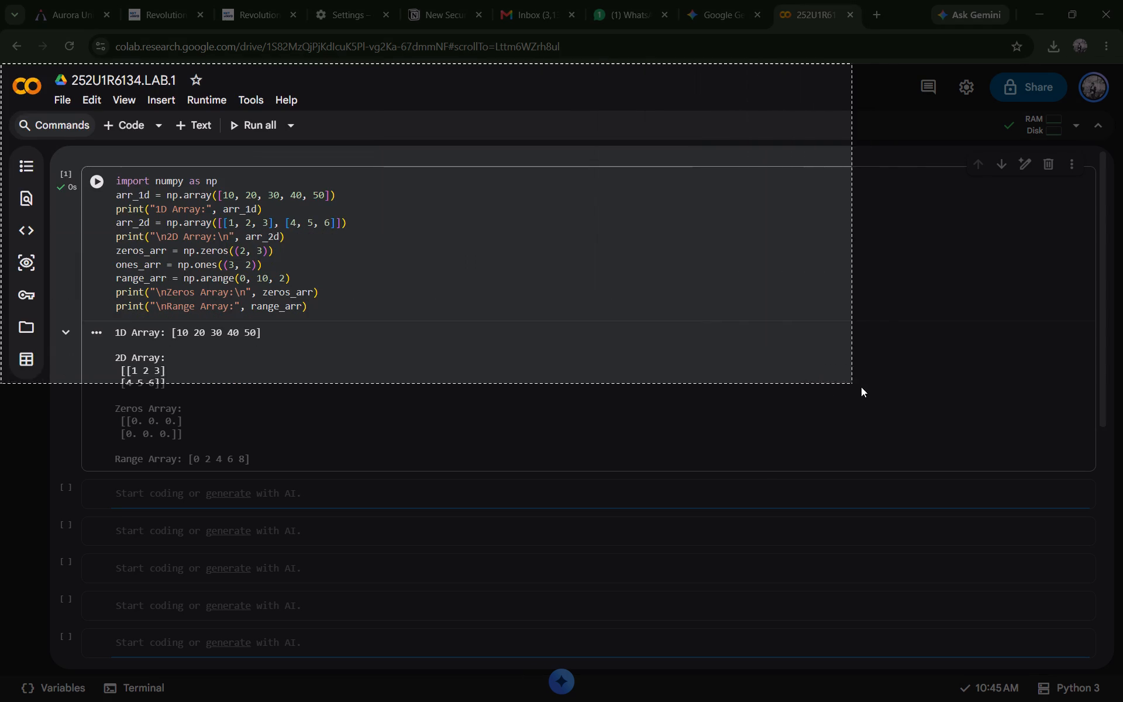
left_click_drag(861, 387, 1119, 322)
scroll(1069, 331, "right", 1)
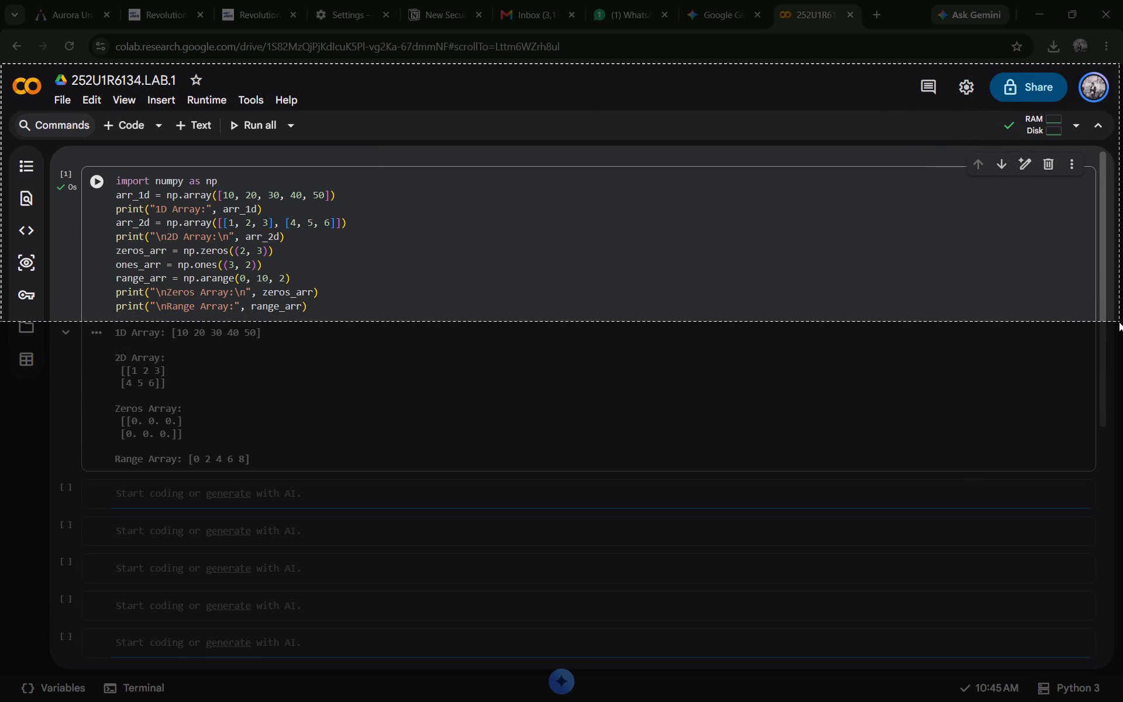
left_click_drag(1119, 322, 1122, 321)
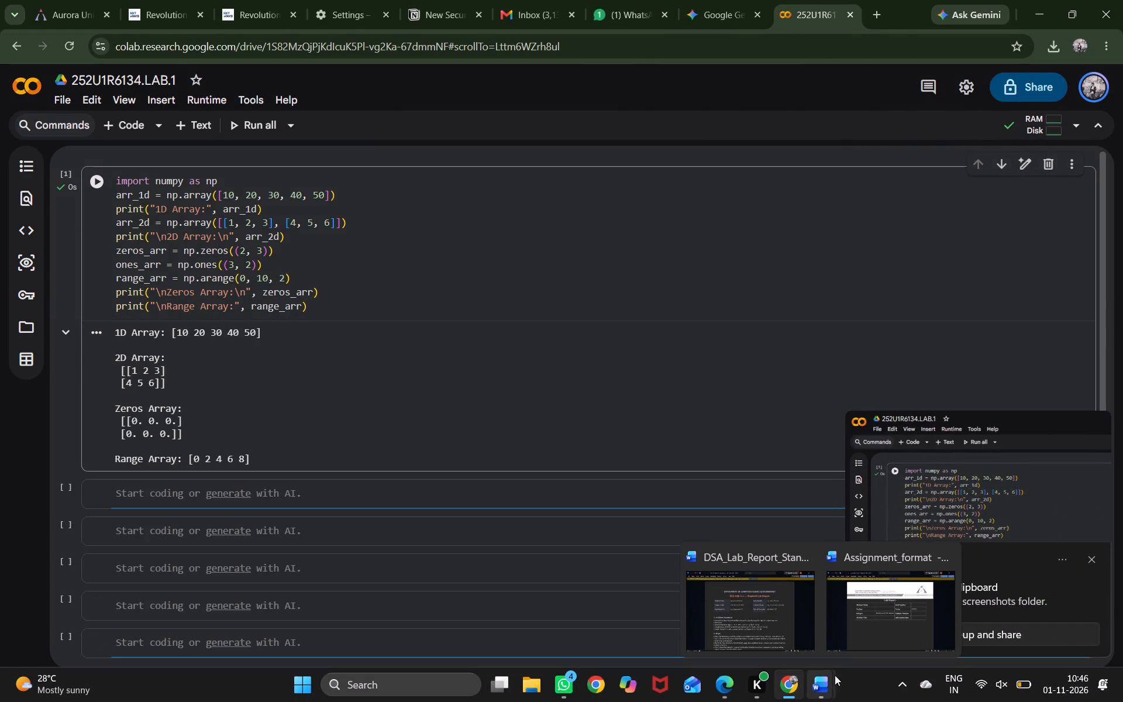
Switch to the Assignment_format document in Word, enable editing and add the number 1 to the "Lab Report -" heading.
left_click(865, 643)
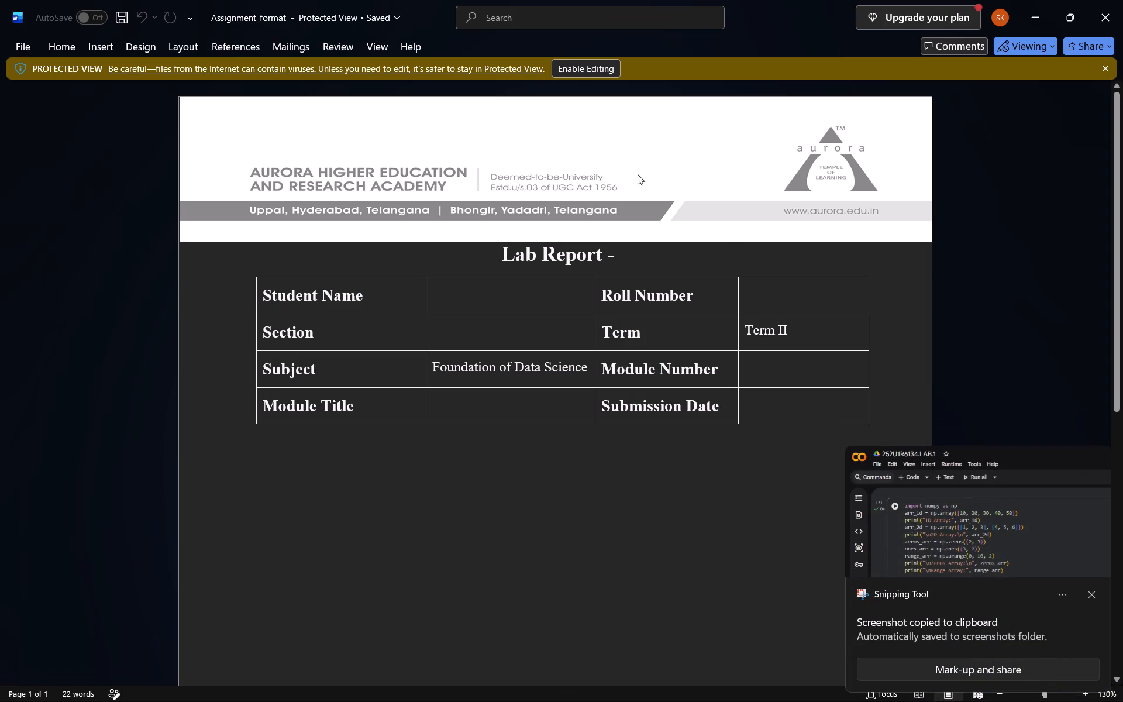
left_click(576, 71)
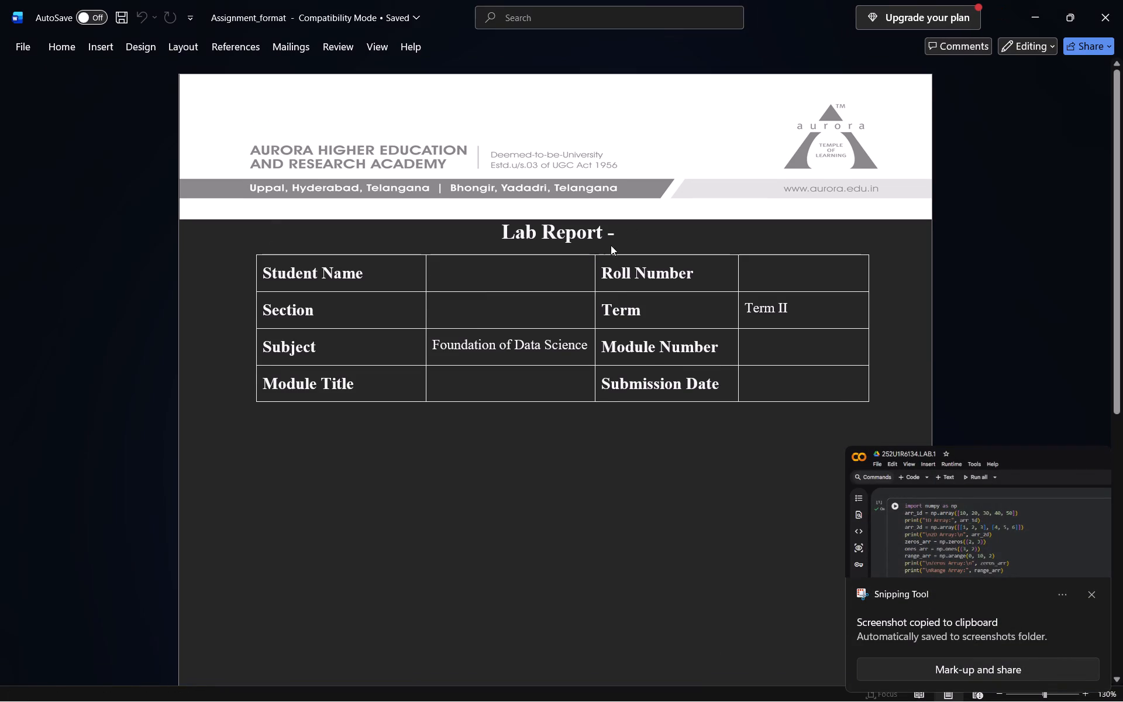
left_click(622, 235)
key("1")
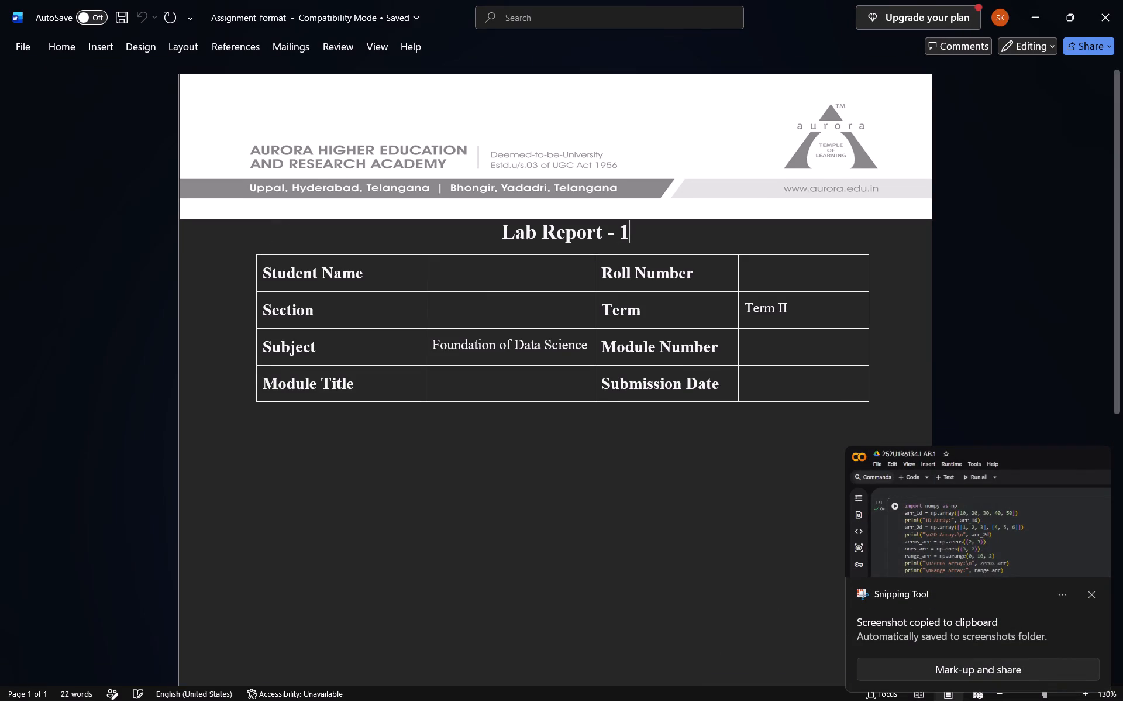
Enter the student's full name in the Student Name field of the report table.
left_click(440, 278)
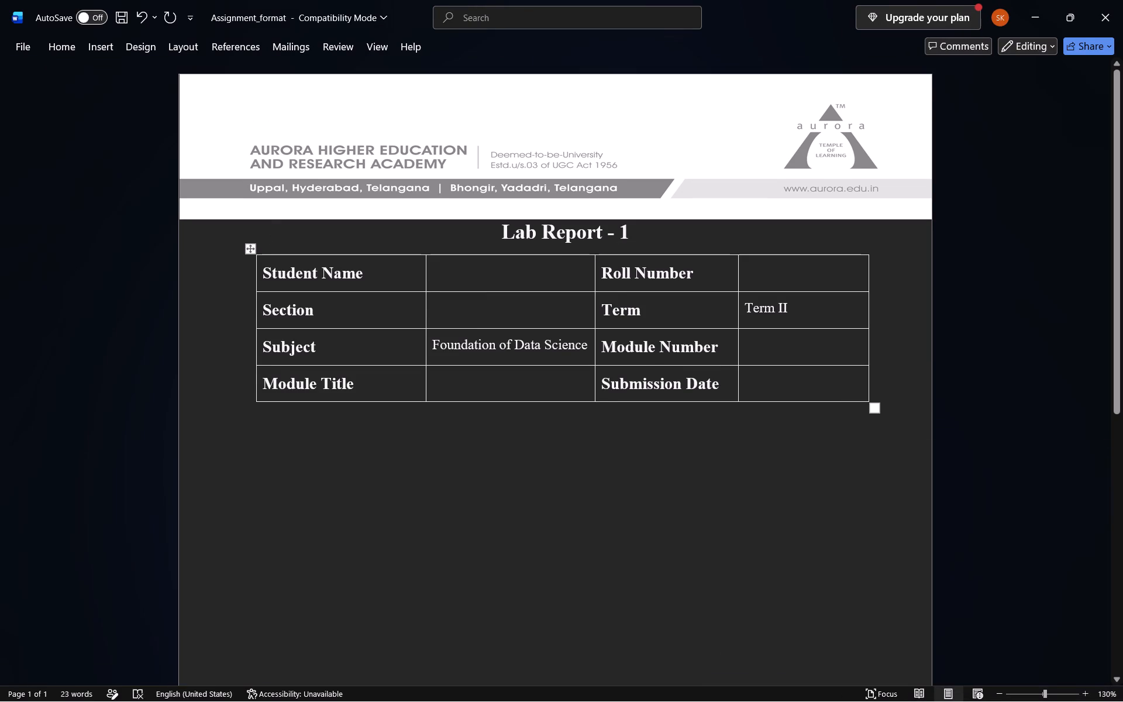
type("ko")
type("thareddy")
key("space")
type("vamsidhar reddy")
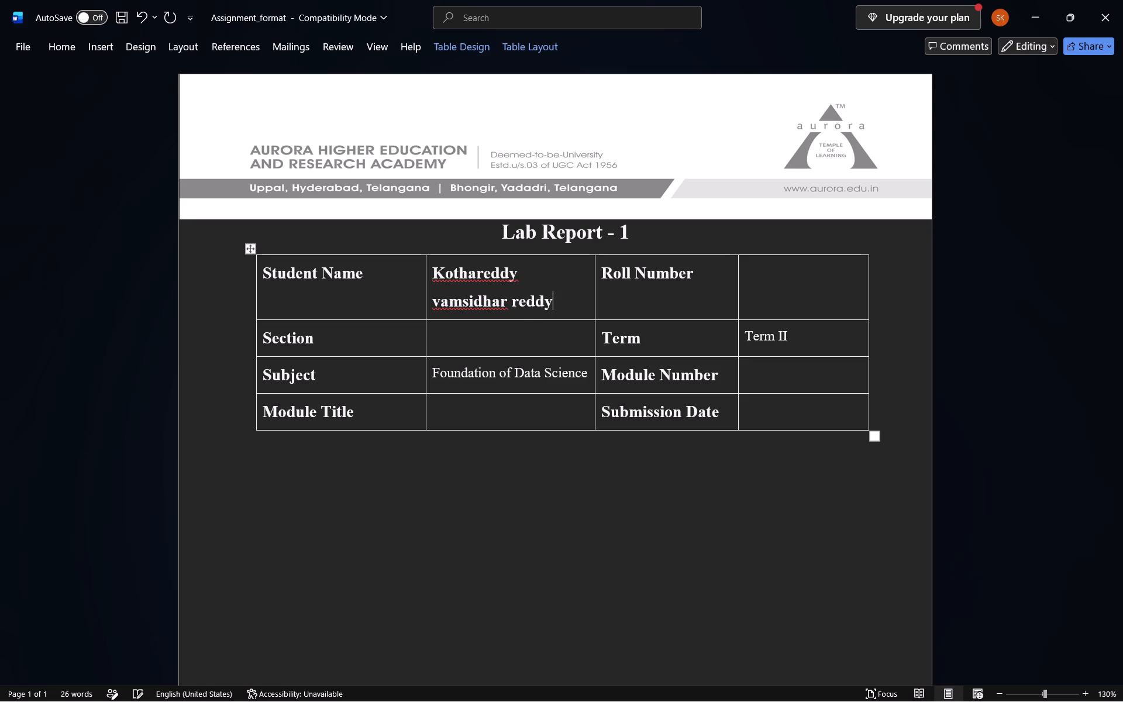
Enter the student's roll number in the Roll Number field of the report table.
left_click(760, 291)
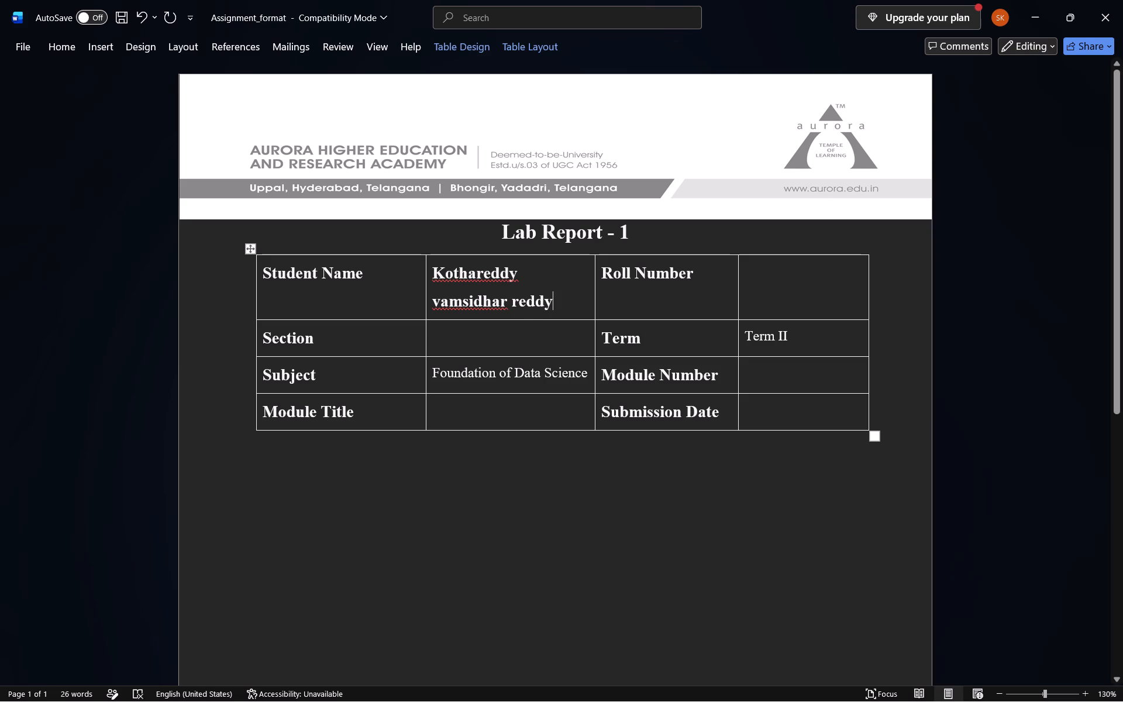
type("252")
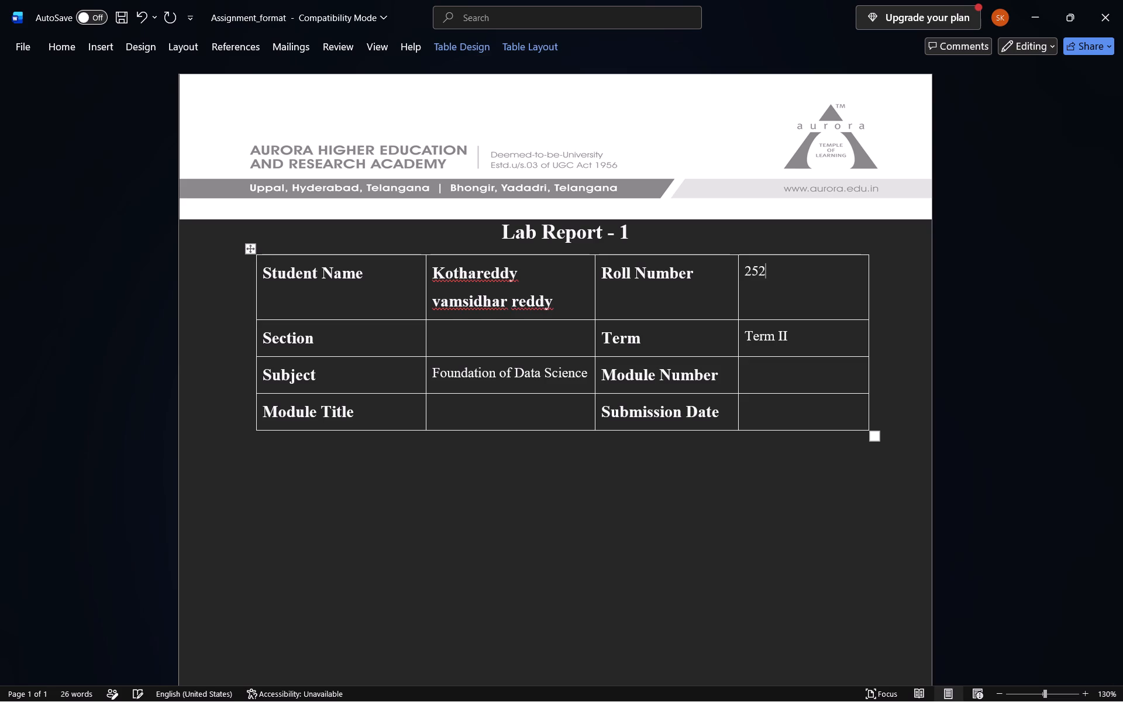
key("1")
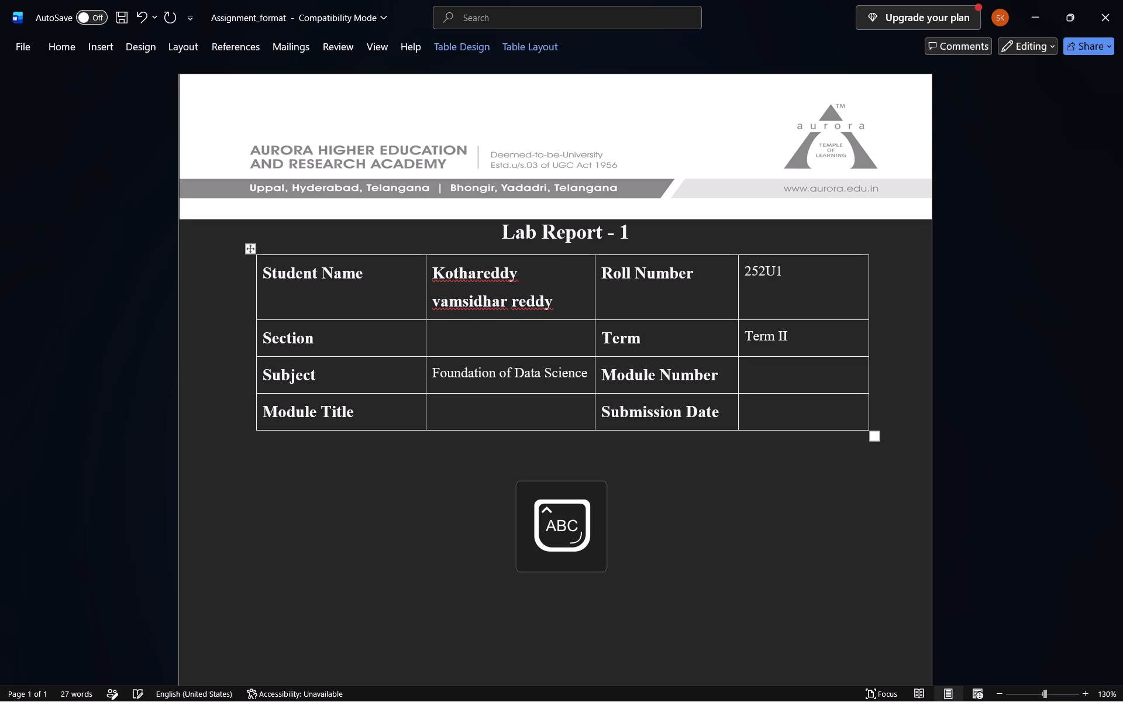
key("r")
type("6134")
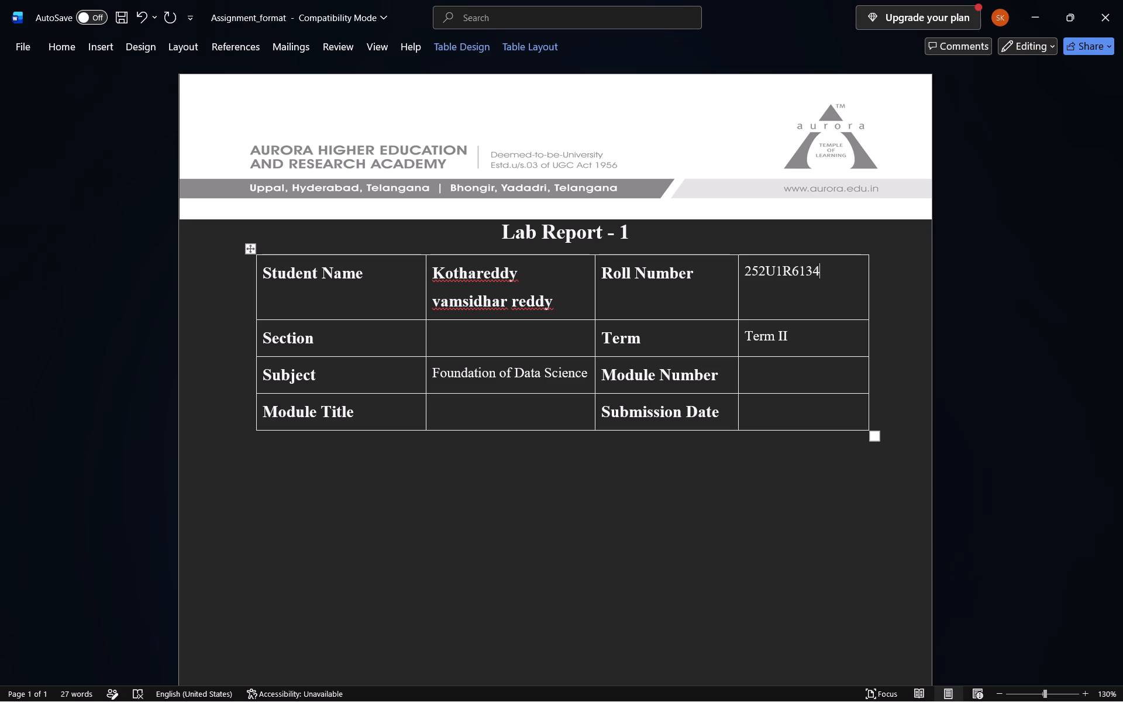
Fill in the Section field of the report table with AIML-2C.
left_click(543, 346)
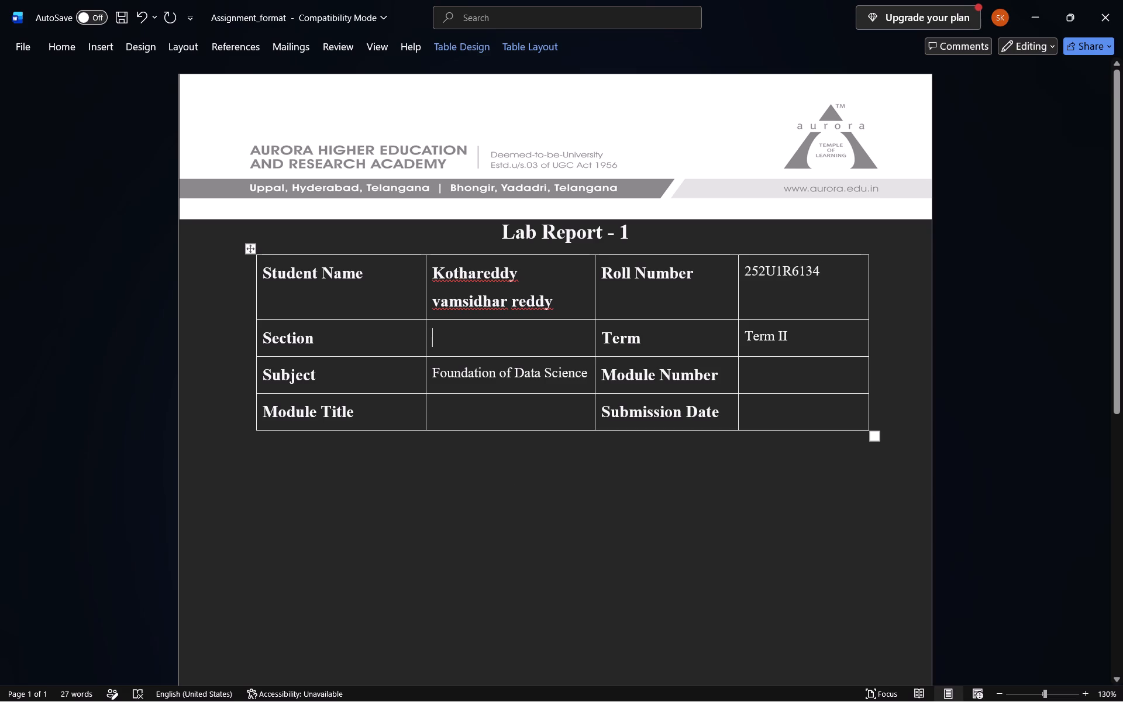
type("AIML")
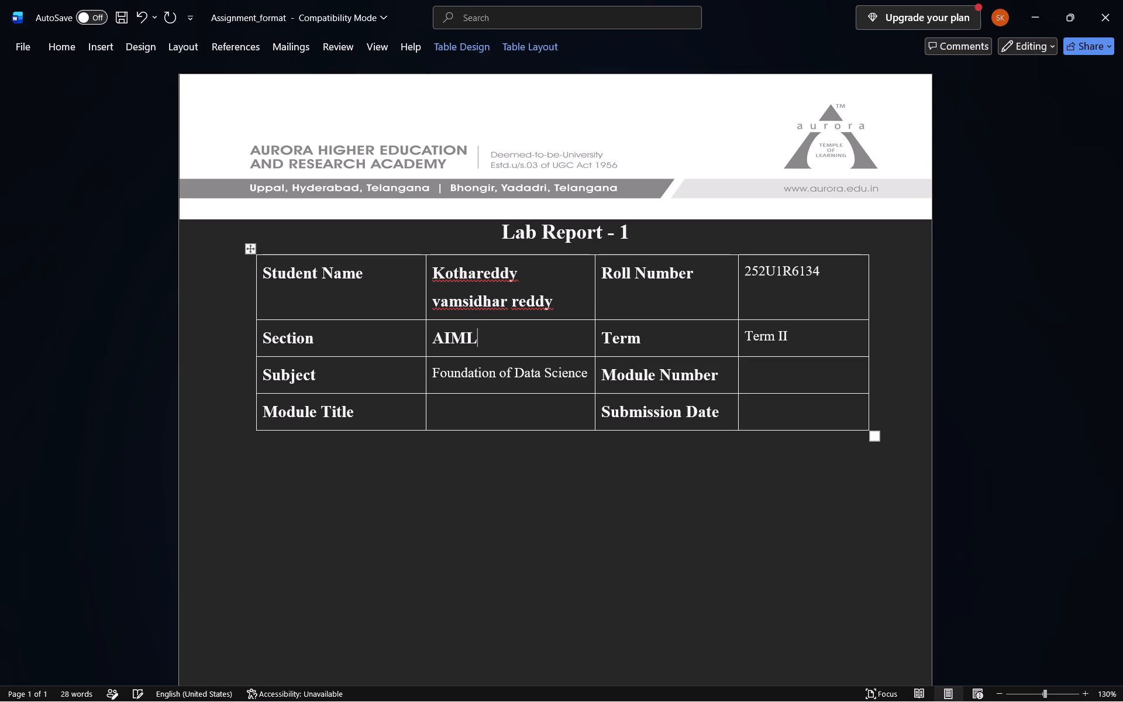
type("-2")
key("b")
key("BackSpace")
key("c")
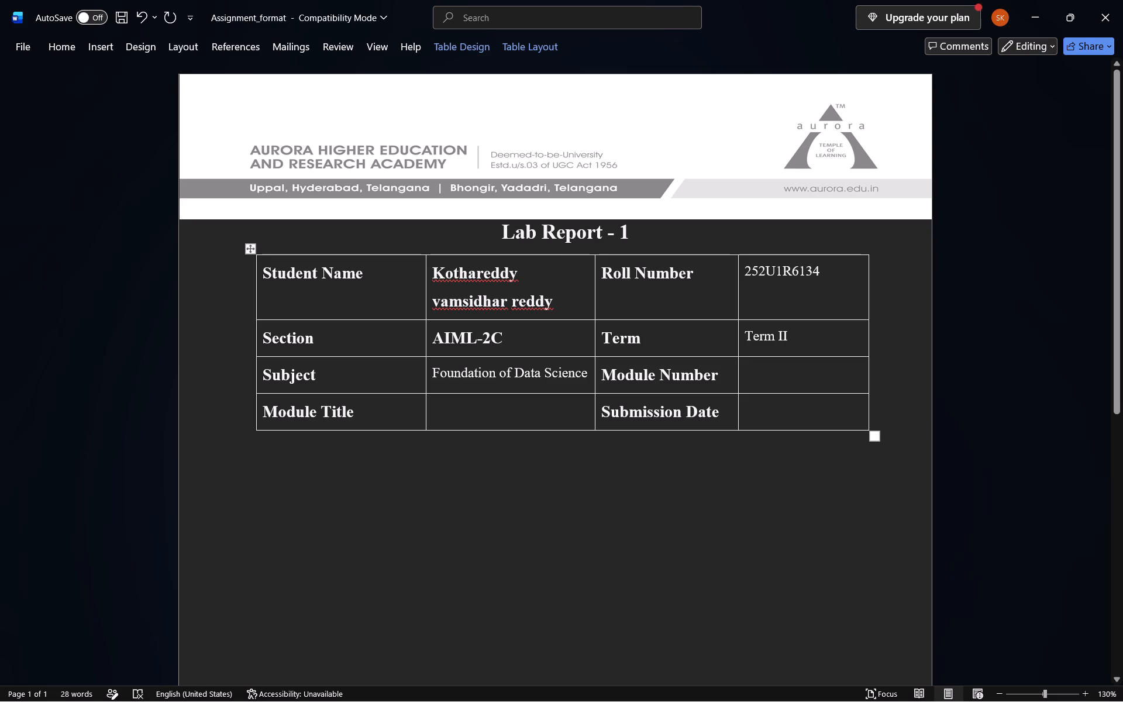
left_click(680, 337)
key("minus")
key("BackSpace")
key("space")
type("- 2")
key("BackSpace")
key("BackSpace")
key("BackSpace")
Set the Module Number field of the report table to 1.
left_click(771, 384)
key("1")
Open the empty Module Title field of the report table for text entry.
left_click(471, 420)
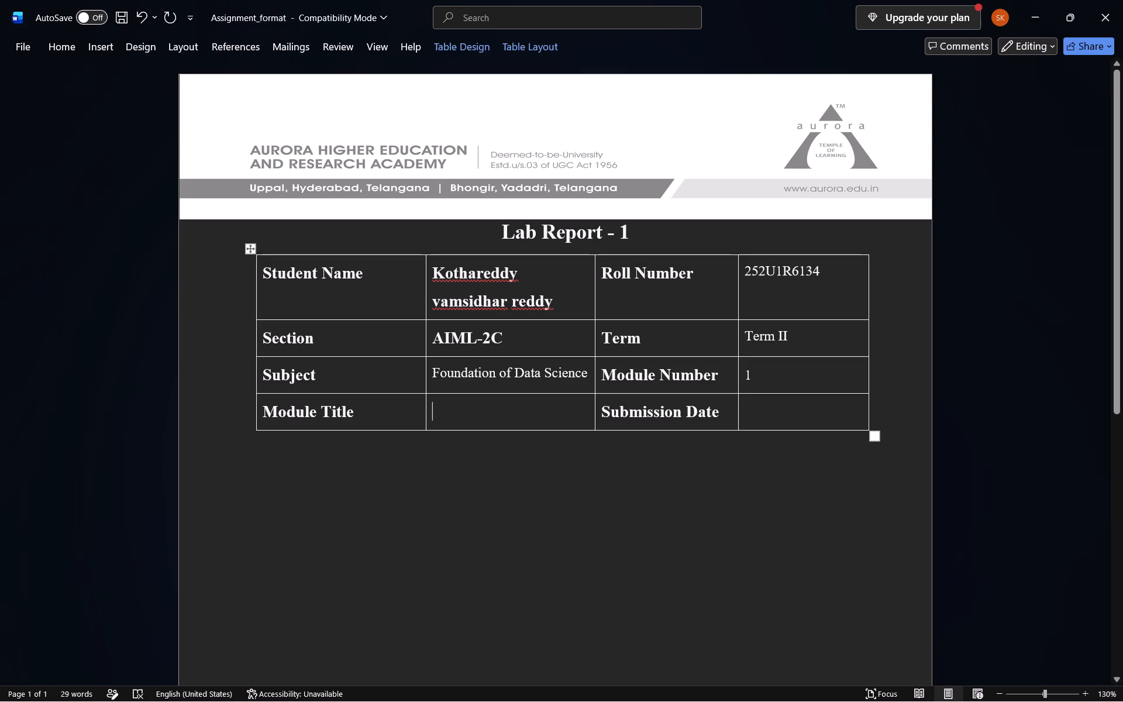
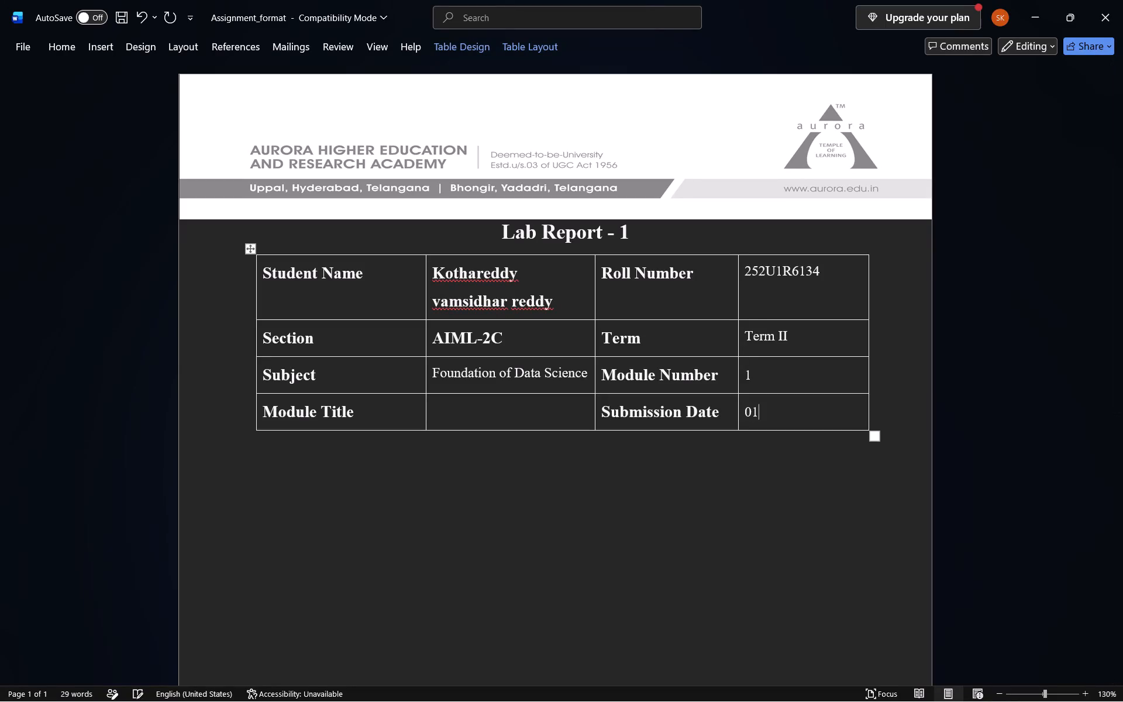
Complete the Submission Date field of the report table as 01-11-2026.
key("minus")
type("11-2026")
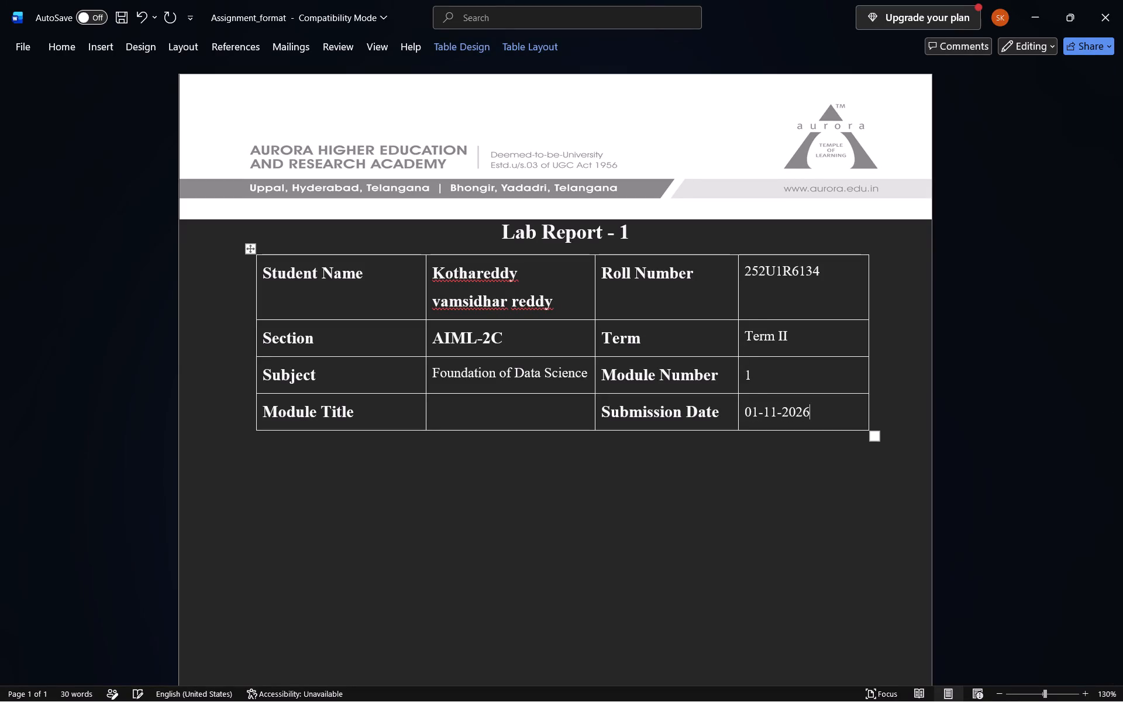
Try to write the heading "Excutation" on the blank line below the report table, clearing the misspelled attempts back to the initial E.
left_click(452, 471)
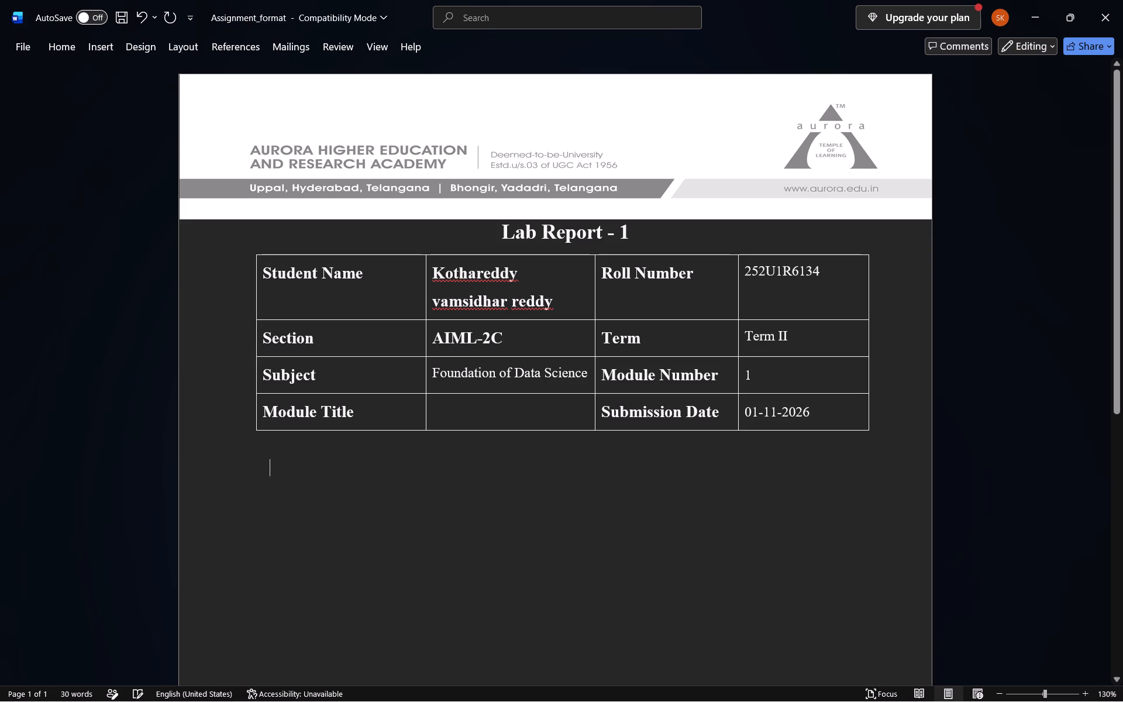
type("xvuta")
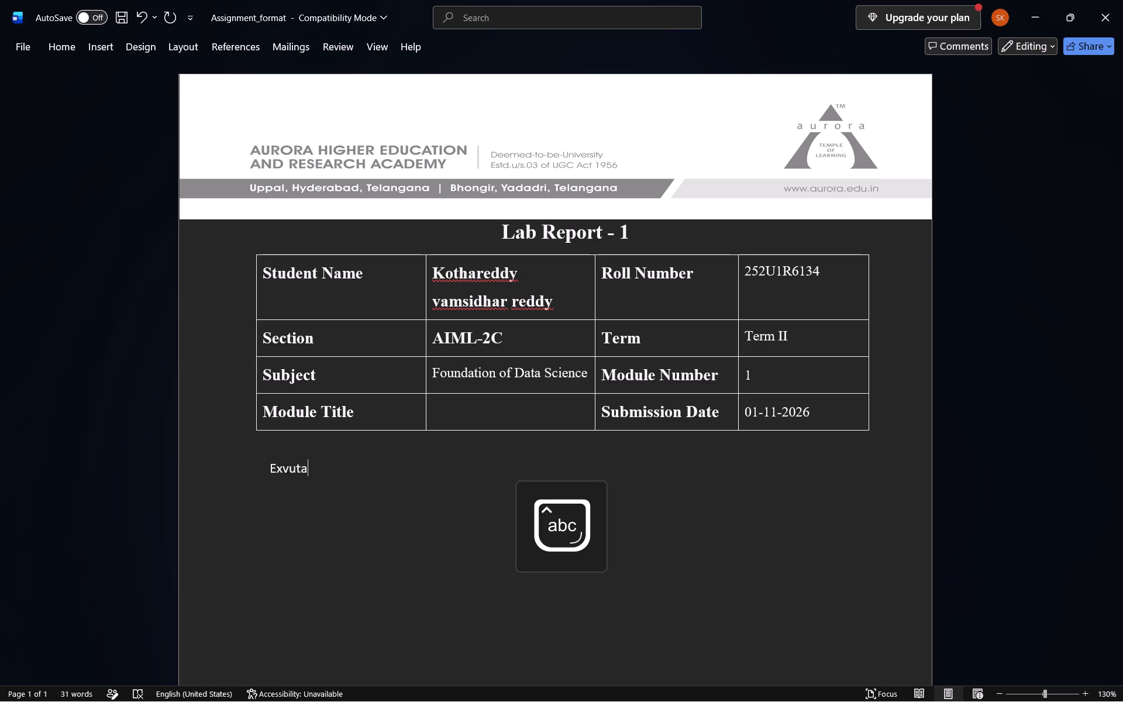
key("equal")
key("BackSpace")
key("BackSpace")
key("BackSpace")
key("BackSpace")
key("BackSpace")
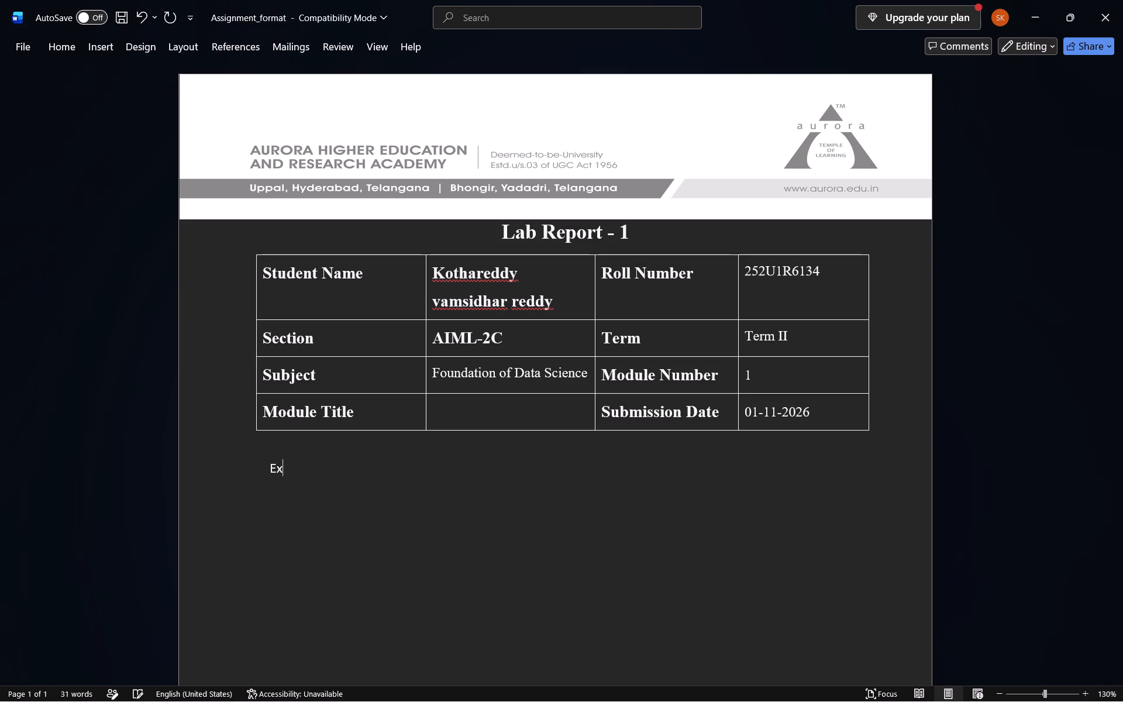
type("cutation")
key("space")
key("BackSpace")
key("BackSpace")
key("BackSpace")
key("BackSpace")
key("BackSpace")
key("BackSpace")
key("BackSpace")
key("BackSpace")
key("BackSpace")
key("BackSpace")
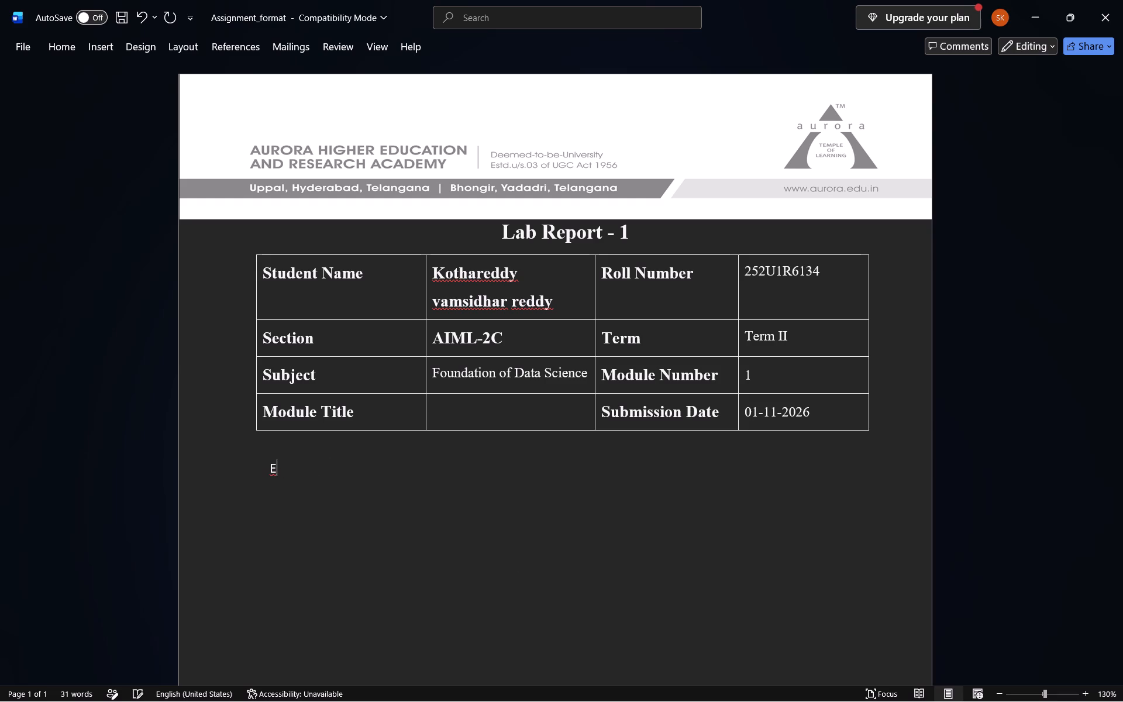
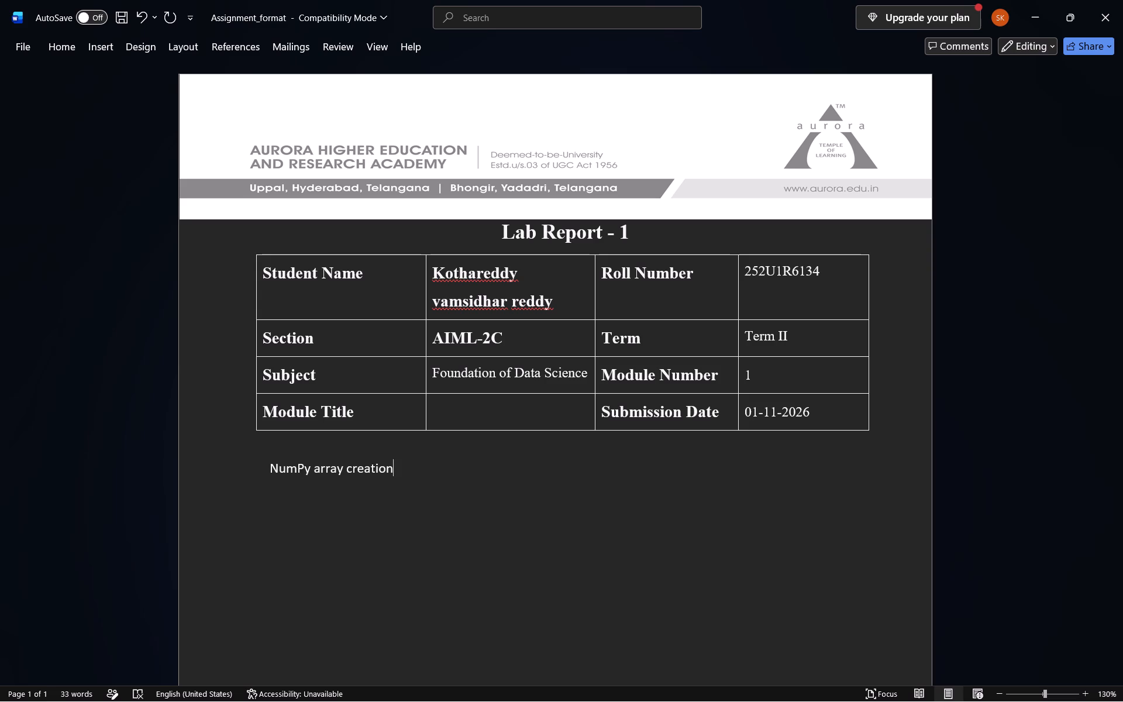
Finish the heading "NumPy array creation" below the report table with " :-" and start a new line.
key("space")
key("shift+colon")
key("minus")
key("Return")
Add a "Code:-" label on the line below the NumPy array creation heading, followed by a new line.
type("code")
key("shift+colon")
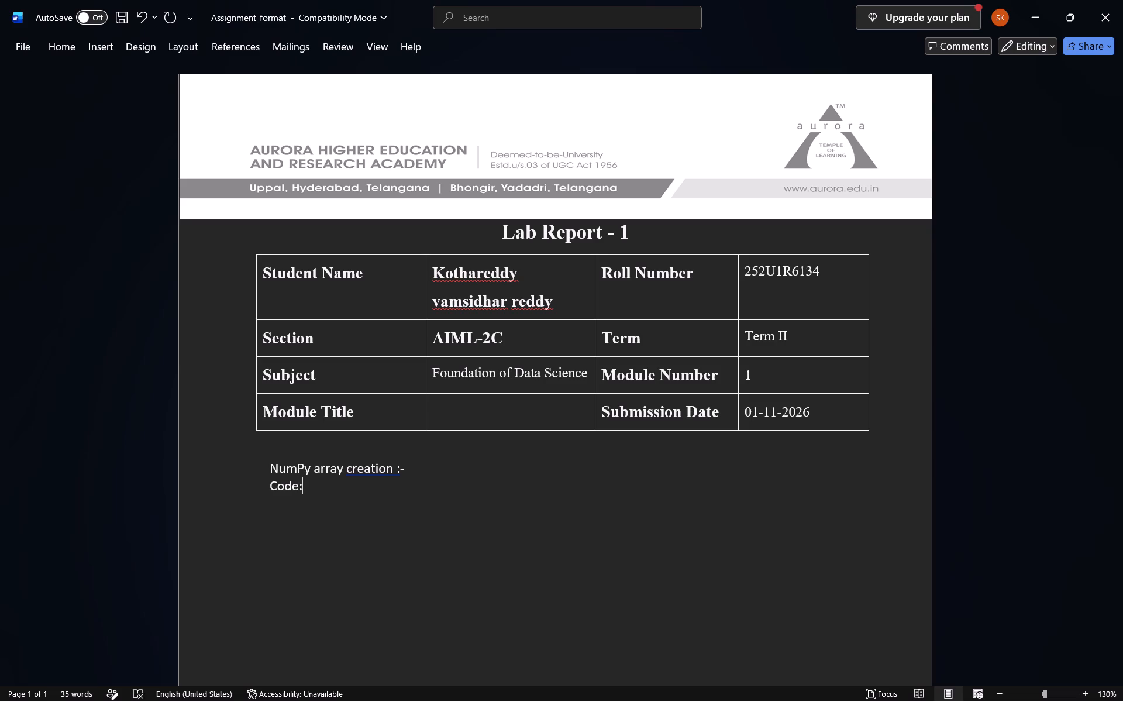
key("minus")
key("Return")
Paste the copied screenshot of the Colab NumPy array code below the "Code:-" label.
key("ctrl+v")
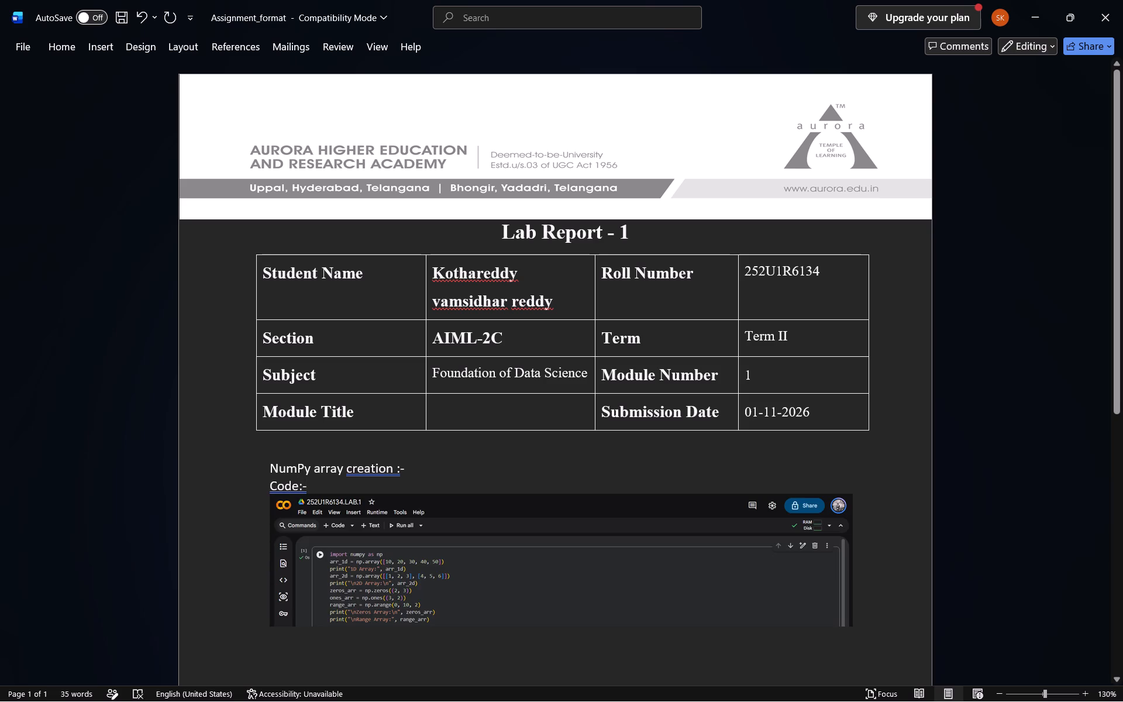
Add an "Output :-" label below the code screenshot, leaving a blank line between them.
scroll(622, 628, "down", 1)
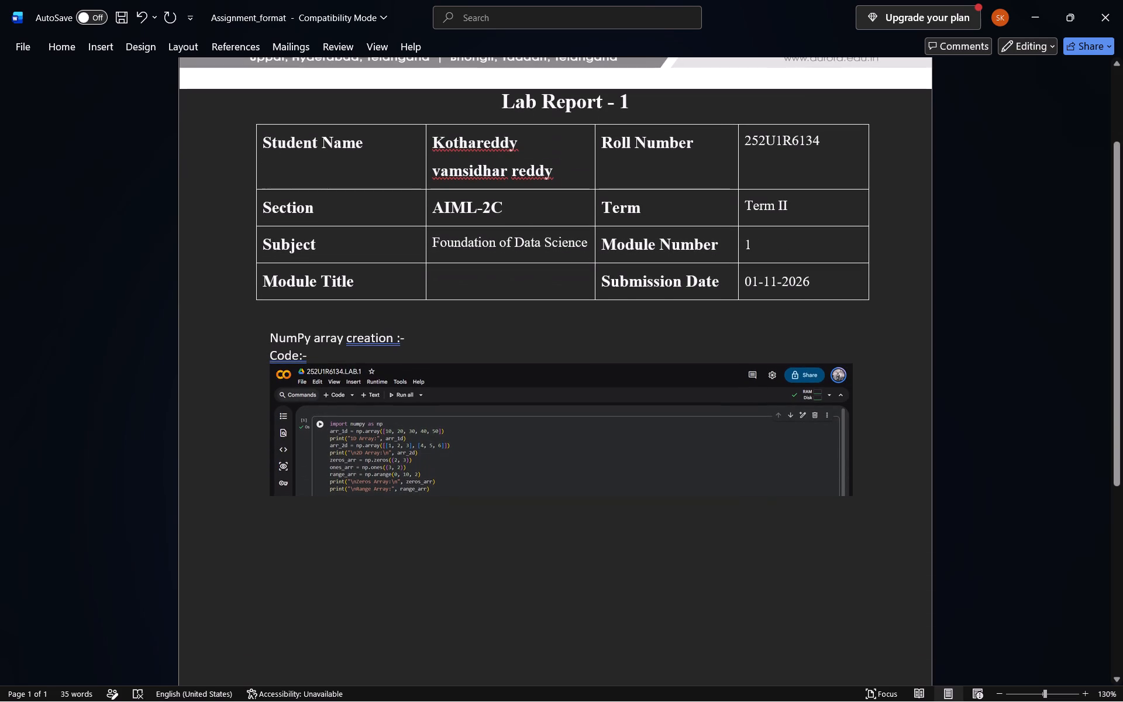
left_click(887, 509)
key("Return")
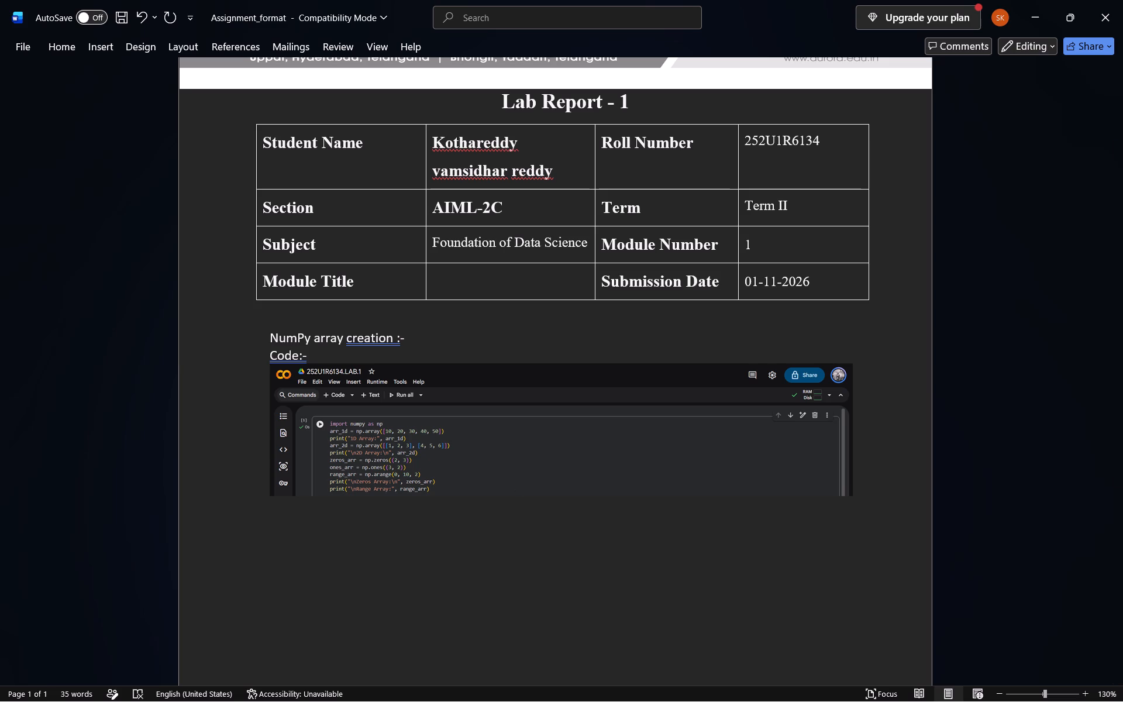
key("Return")
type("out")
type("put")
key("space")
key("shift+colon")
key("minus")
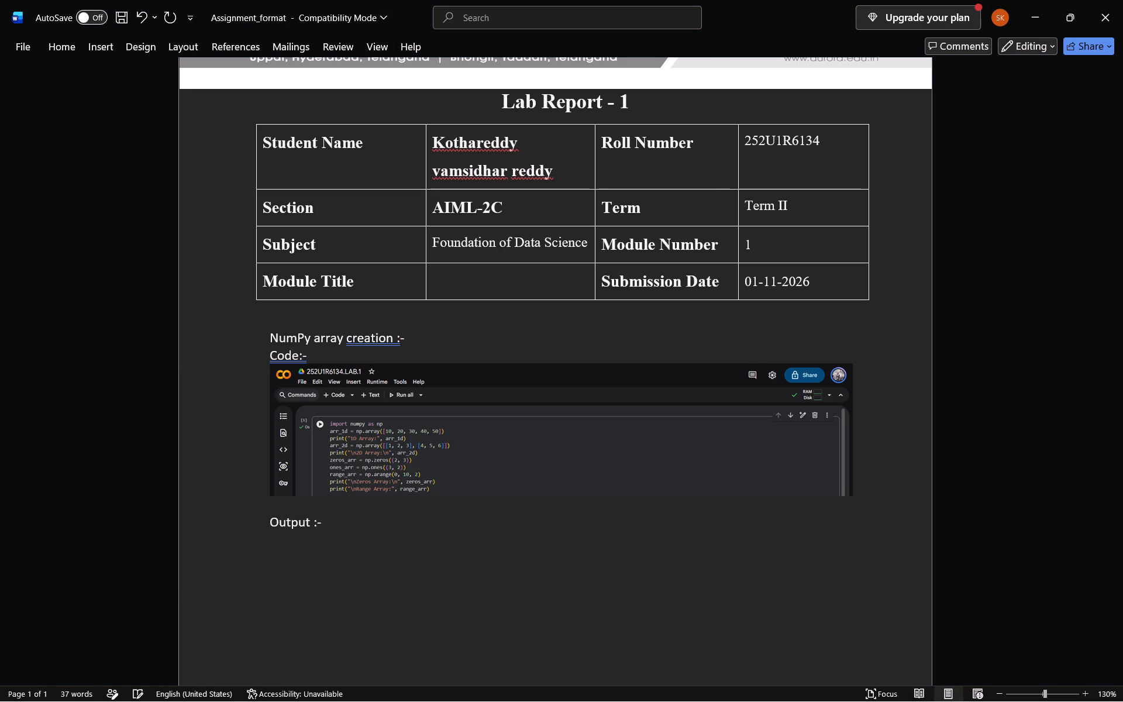
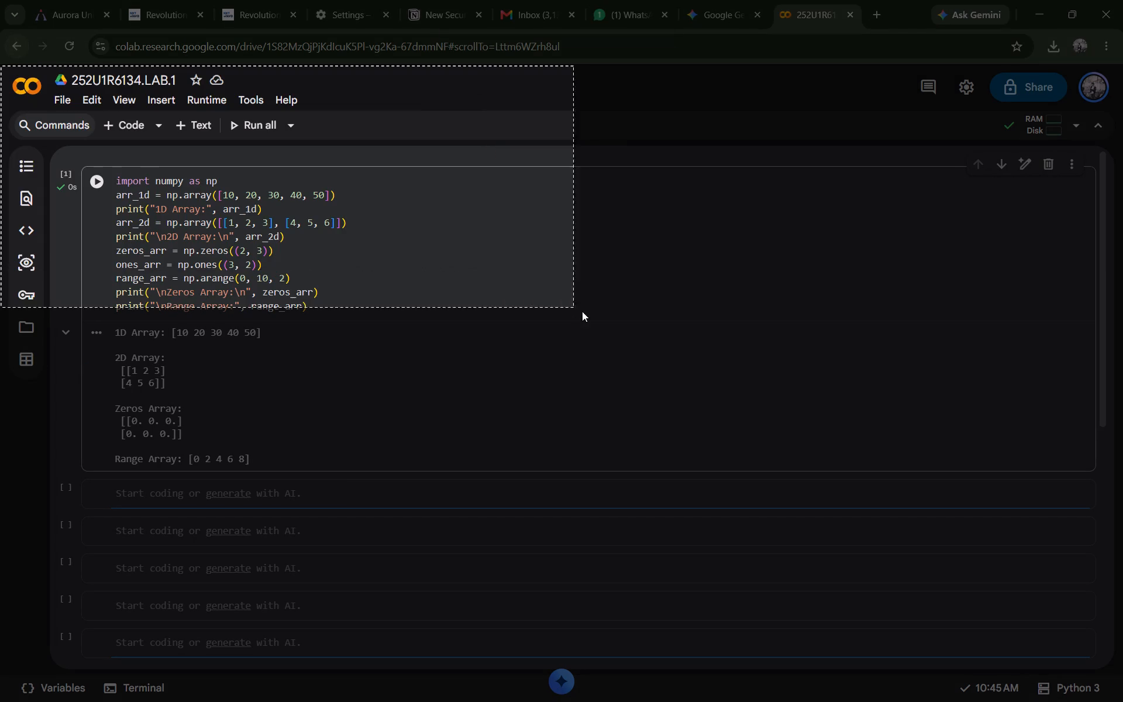
Capture a screenshot of the Colab notebook from its title down to the end of the first cell's Range Array output.
left_click_drag(582, 311, 1122, 457)
scroll(602, 316, "right", 4)
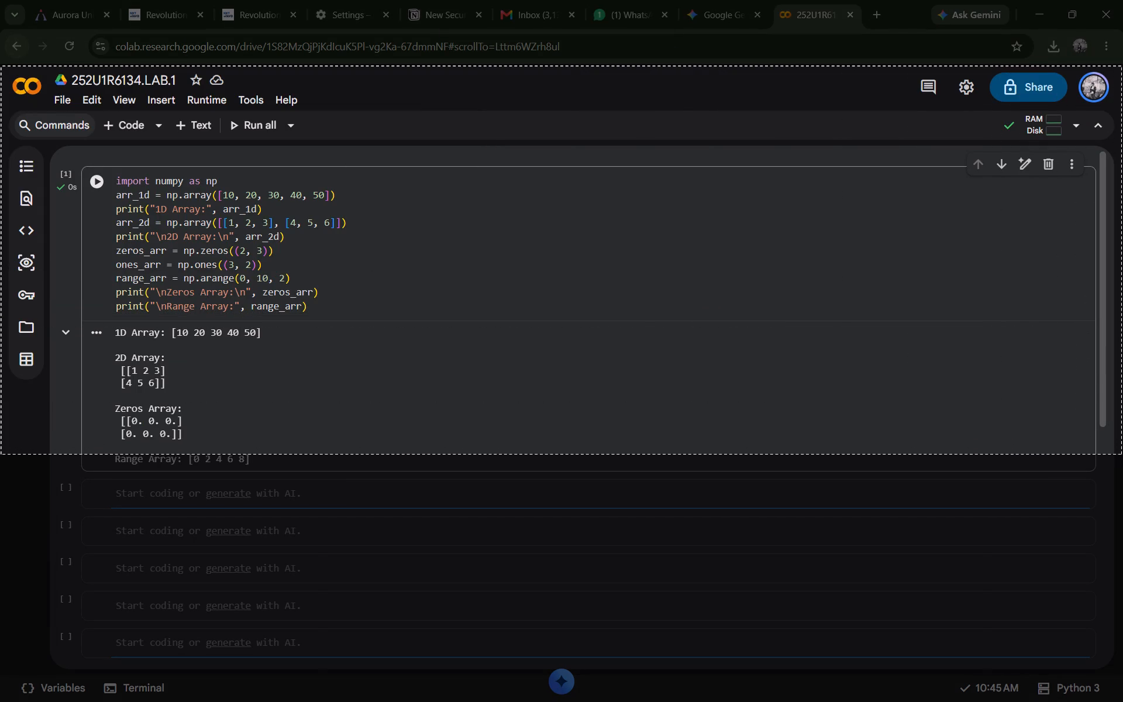
left_click_drag(1122, 457, 1122, 474)
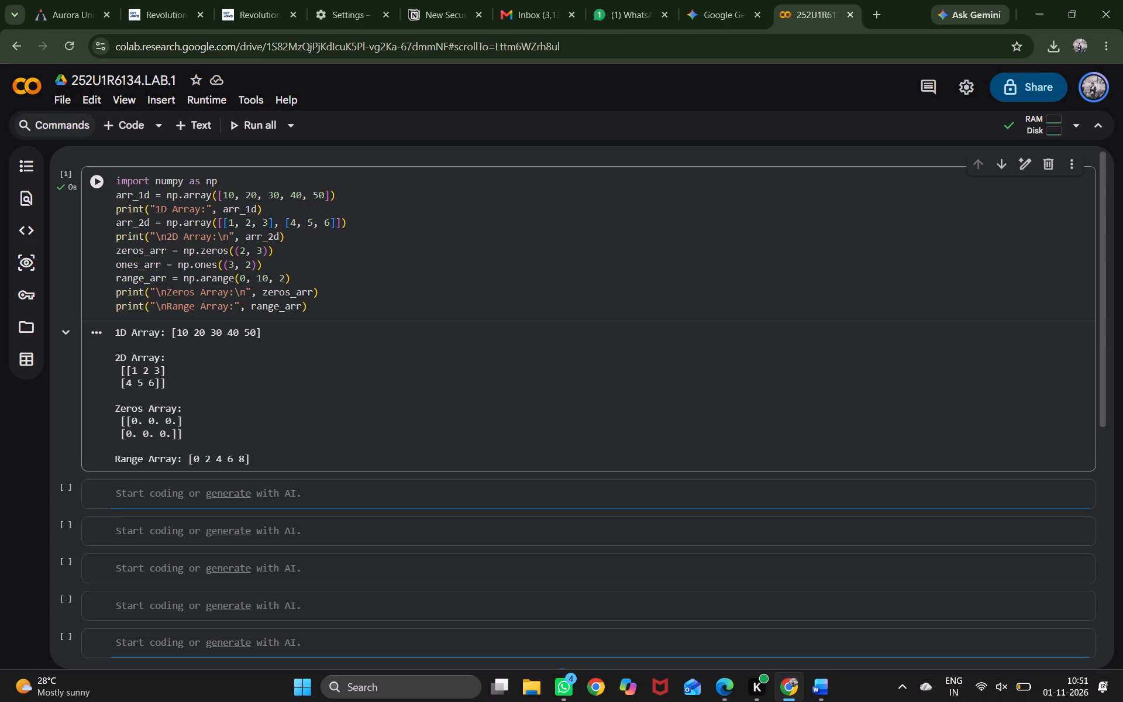
Switch to the Word report and paste the captured screenshot below the "Output :-" label.
left_click(863, 631)
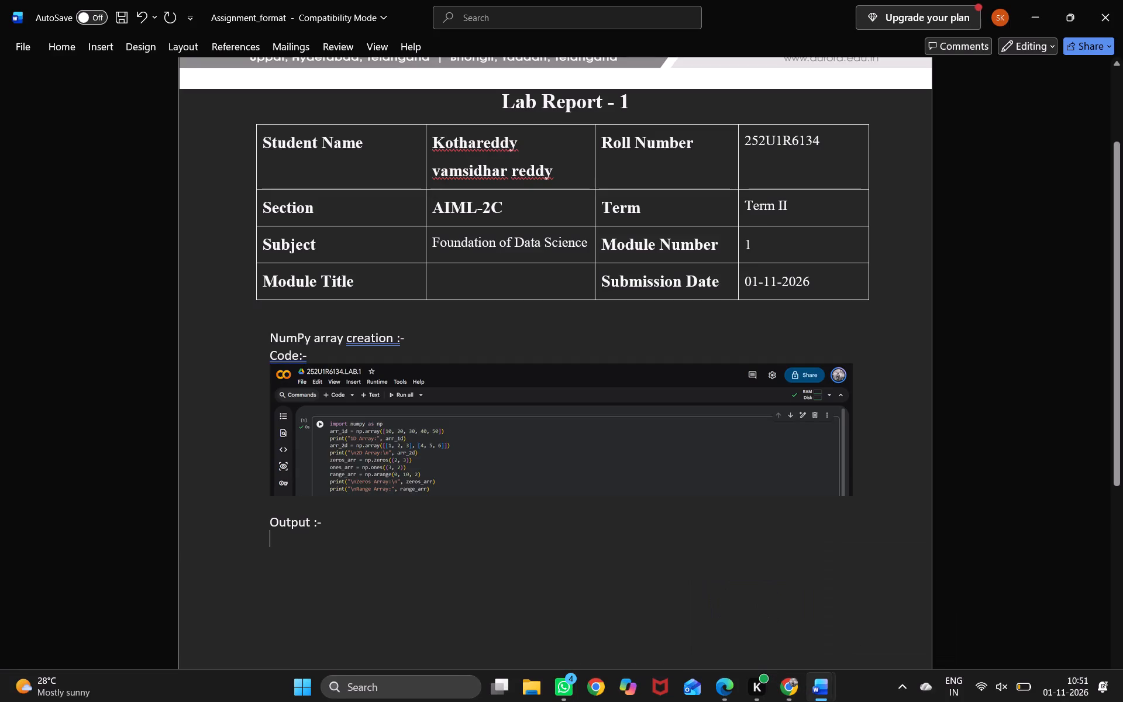
key("ctrl+v")
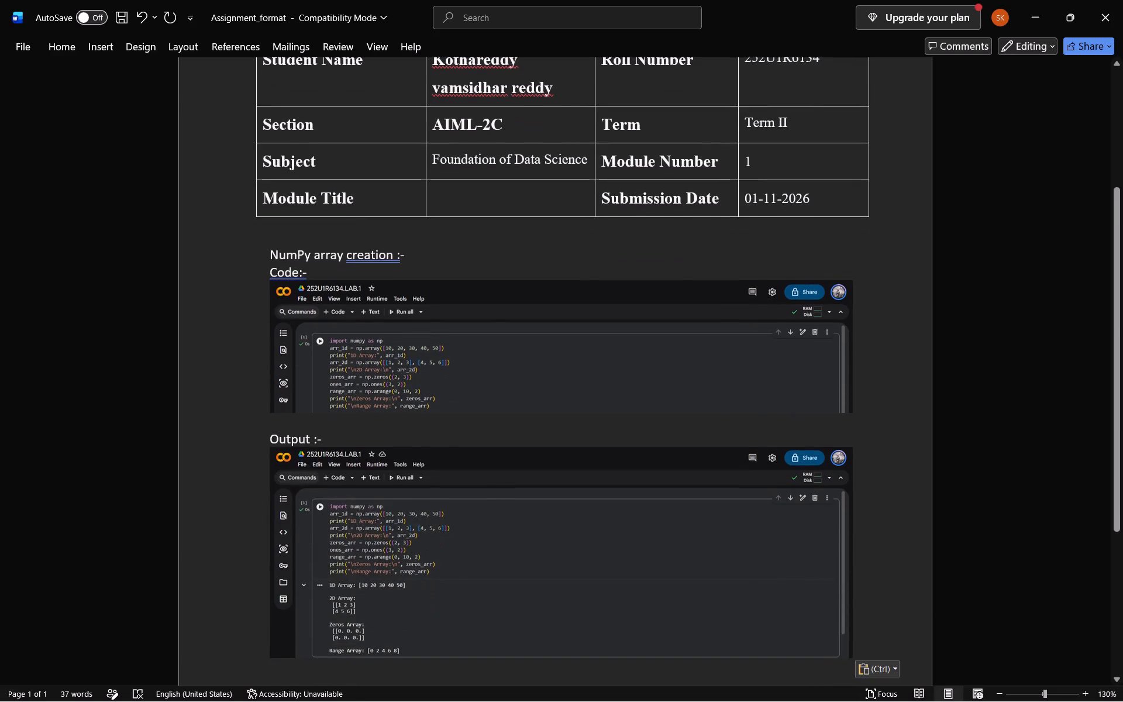
scroll(490, 558, "down", 1)
scroll(490, 558, "up", 1)
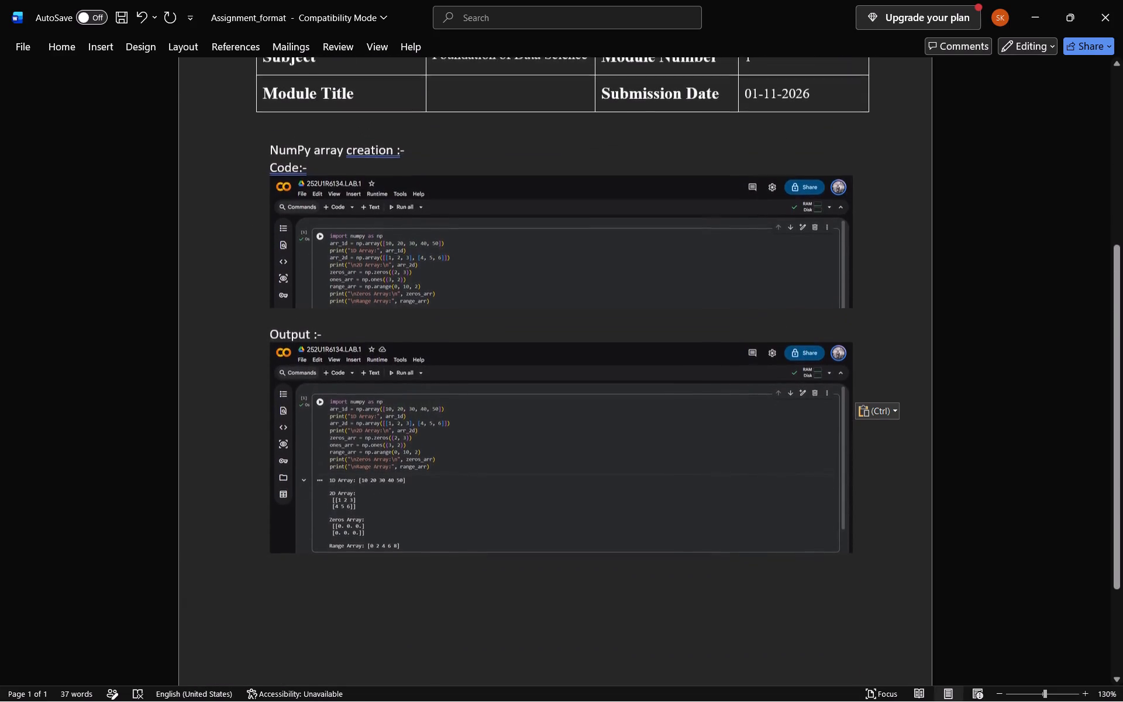
scroll(490, 558, "up", 1)
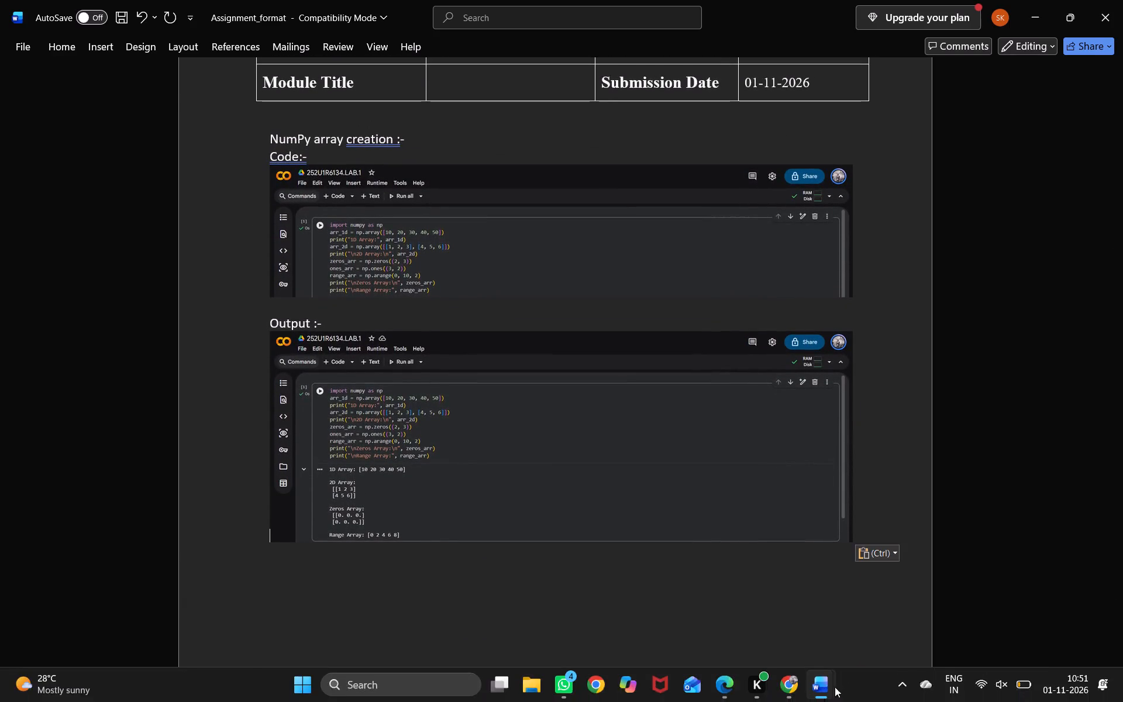
left_click(795, 618)
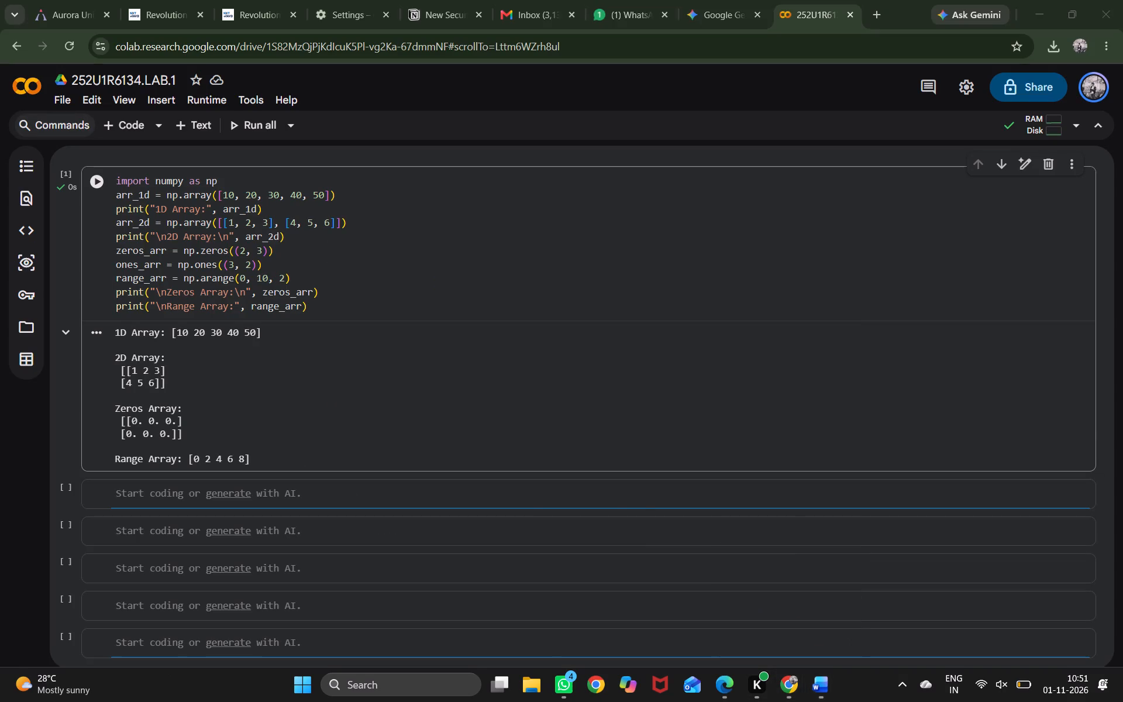
scroll(537, 487, "down", 5)
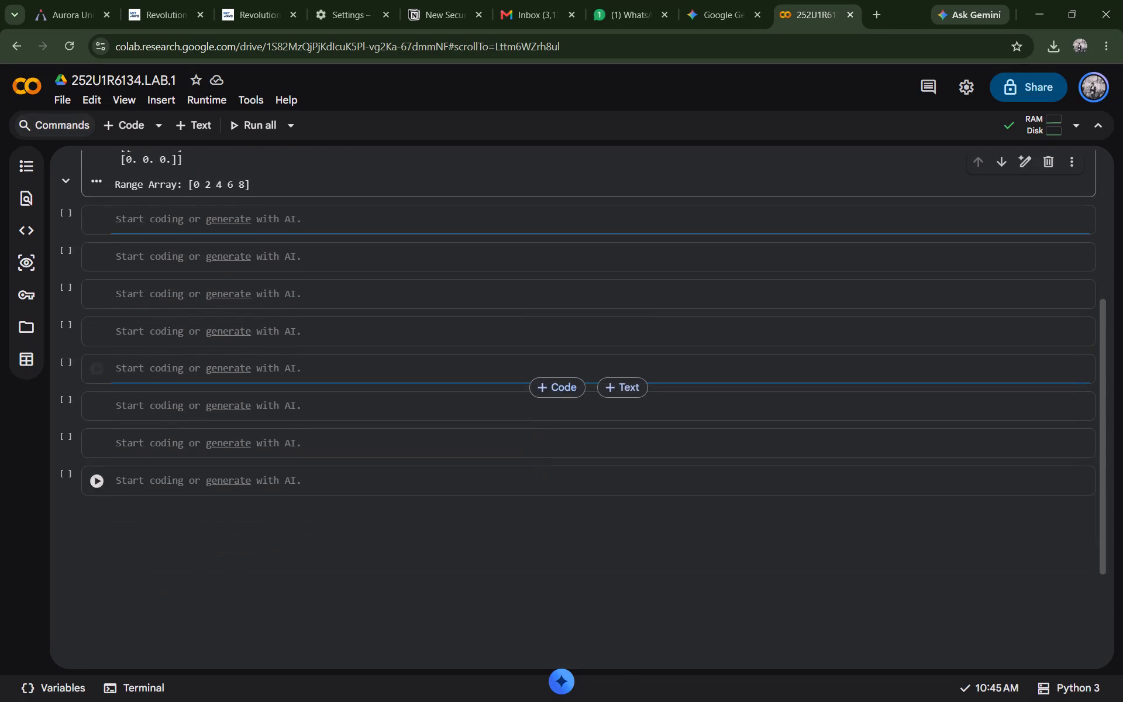
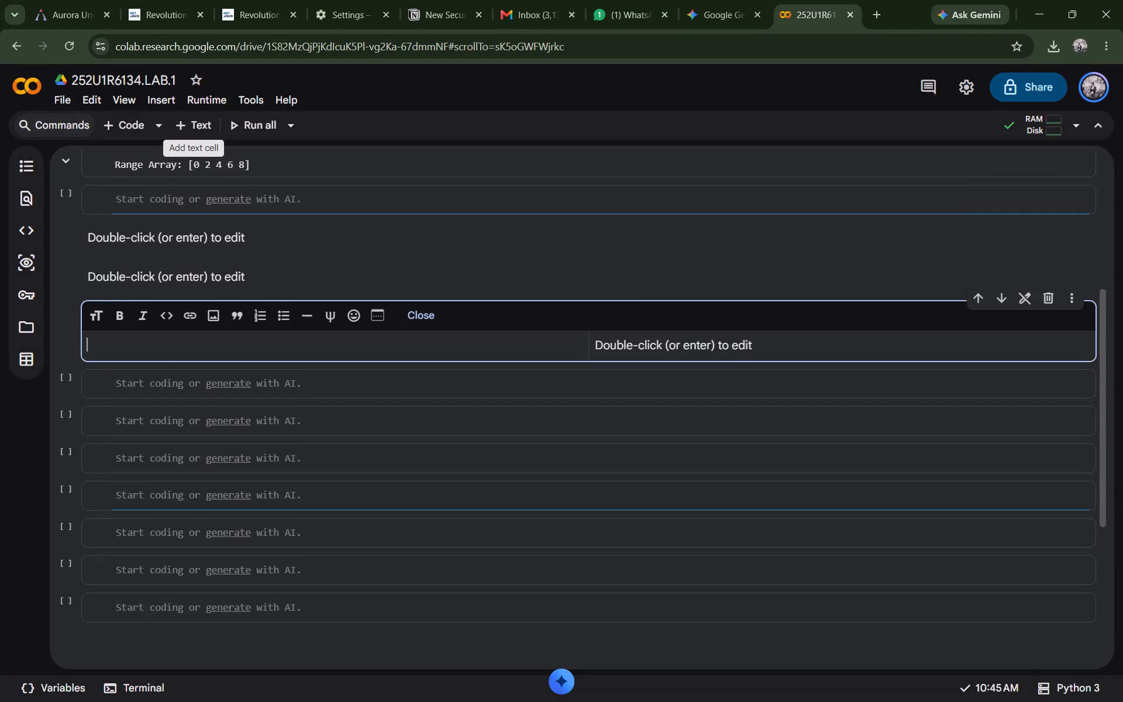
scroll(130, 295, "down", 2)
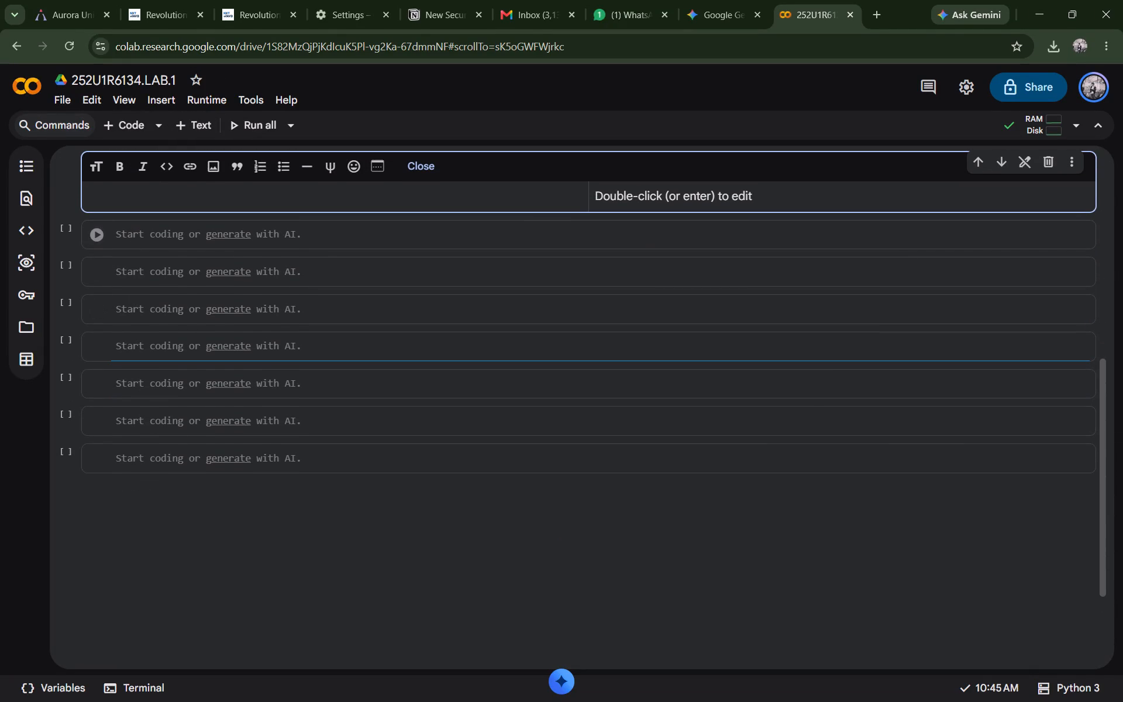
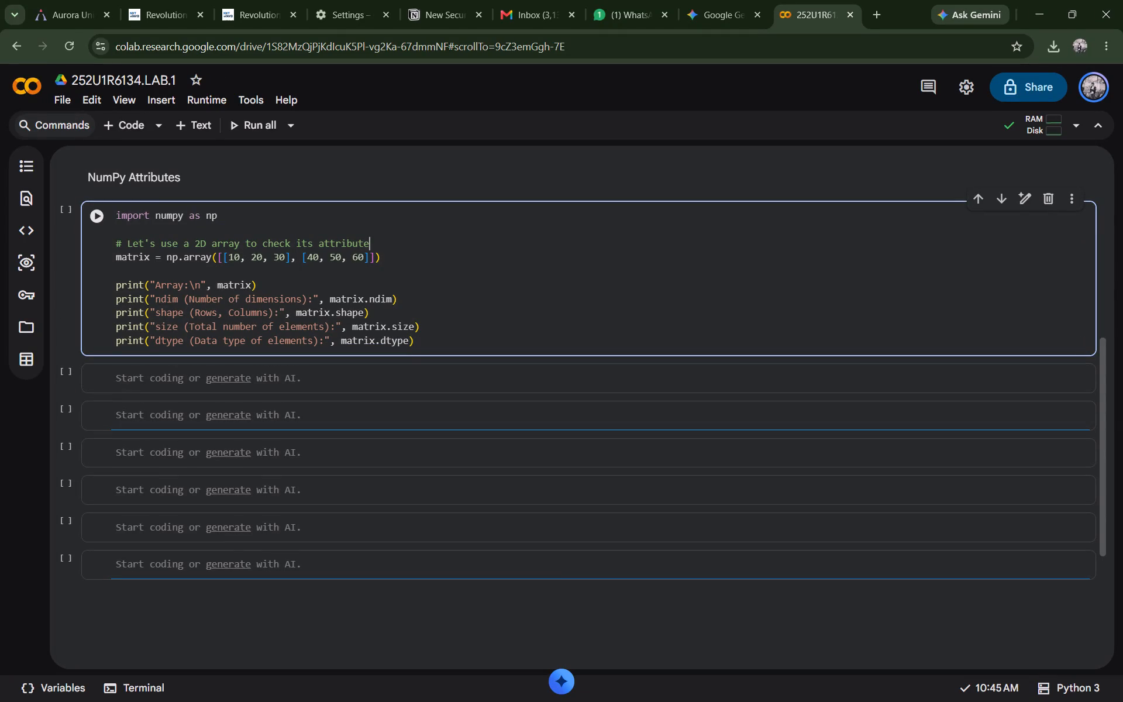
Delete the comment line above the matrix definition in the NumPy Attributes code cell.
key("BackSpace")
key("BackSpace")
key("BackSpace")
key("BackSpace")
key("BackSpace")
key("BackSpace")
key("BackSpace")
key("BackSpace")
key("BackSpace")
key("BackSpace")
key("BackSpace")
key("BackSpace")
key("BackSpace")
key("BackSpace")
key("BackSpace")
key("BackSpace")
key("BackSpace")
key("BackSpace")
key("BackSpace")
key("BackSpace")
key("BackSpace")
key("BackSpace")
key("BackSpace")
key("BackSpace")
key("BackSpace")
key("BackSpace")
key("BackSpace")
key("BackSpace")
key("BackSpace")
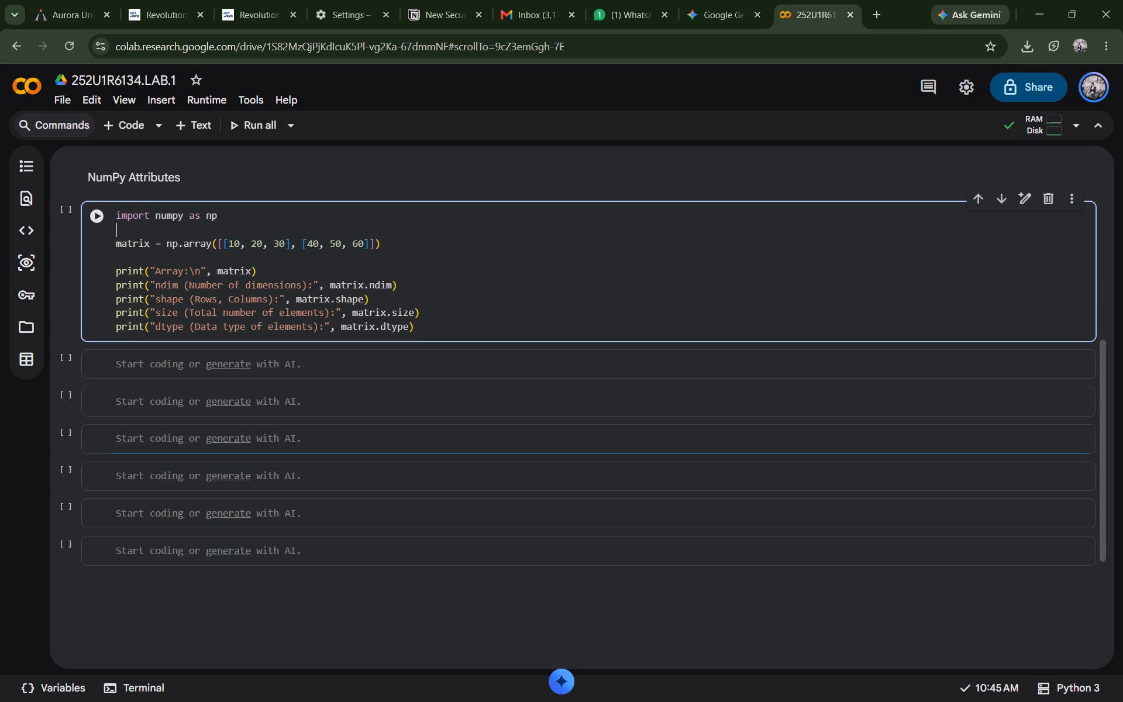
Run the NumPy Attributes code cell.
left_click(95, 215)
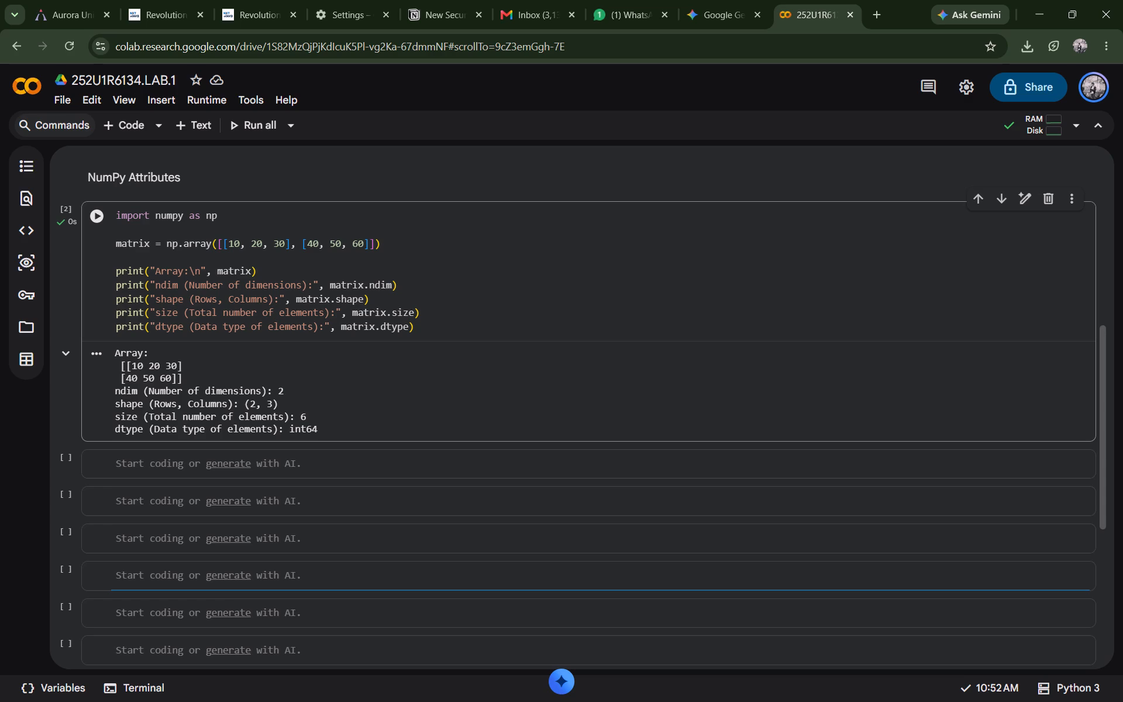
Capture a full-width screenshot of the notebook from its title header down to the end of the NumPy Attributes code, excluding the output.
key("shift+super+s")
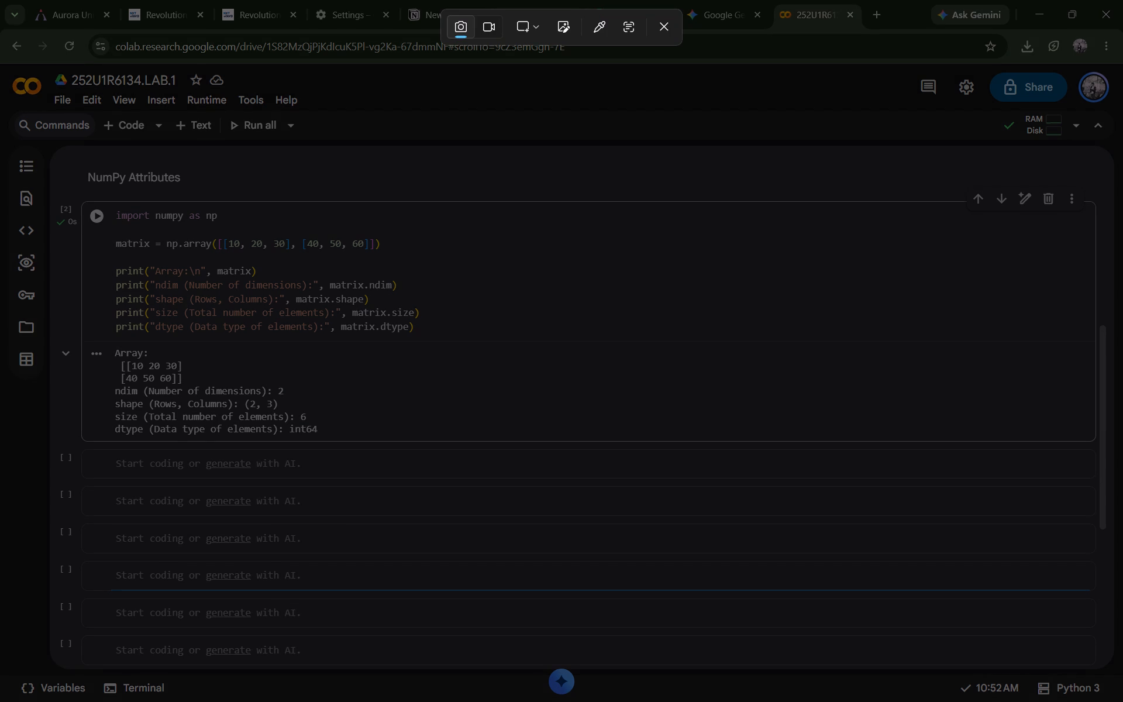
left_click_drag(1, 61, 554, 342)
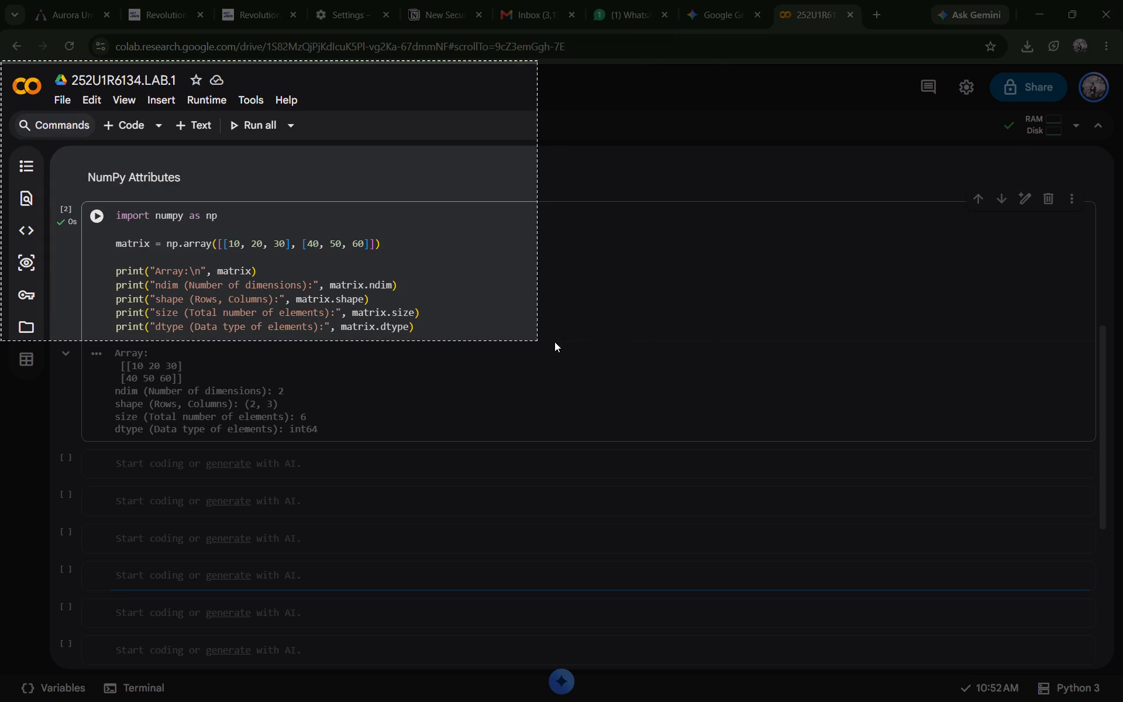
left_click_drag(554, 342, 1119, 356)
scroll(874, 333, "right", 5)
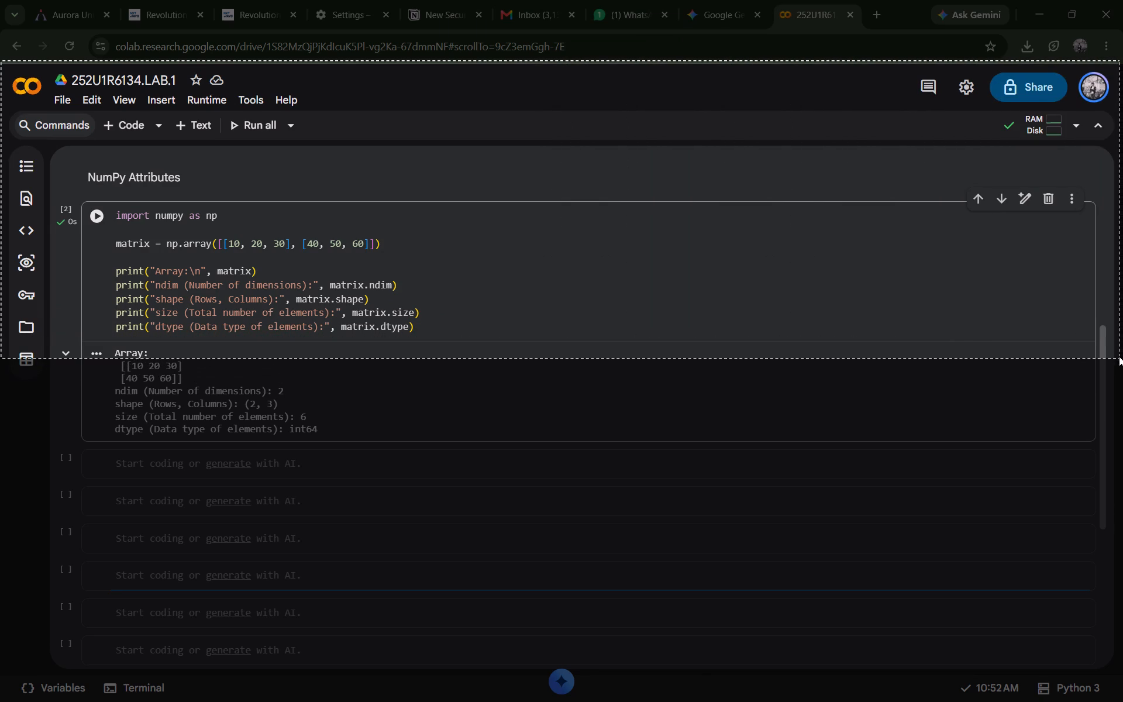
left_click_drag(1119, 356, 1120, 342)
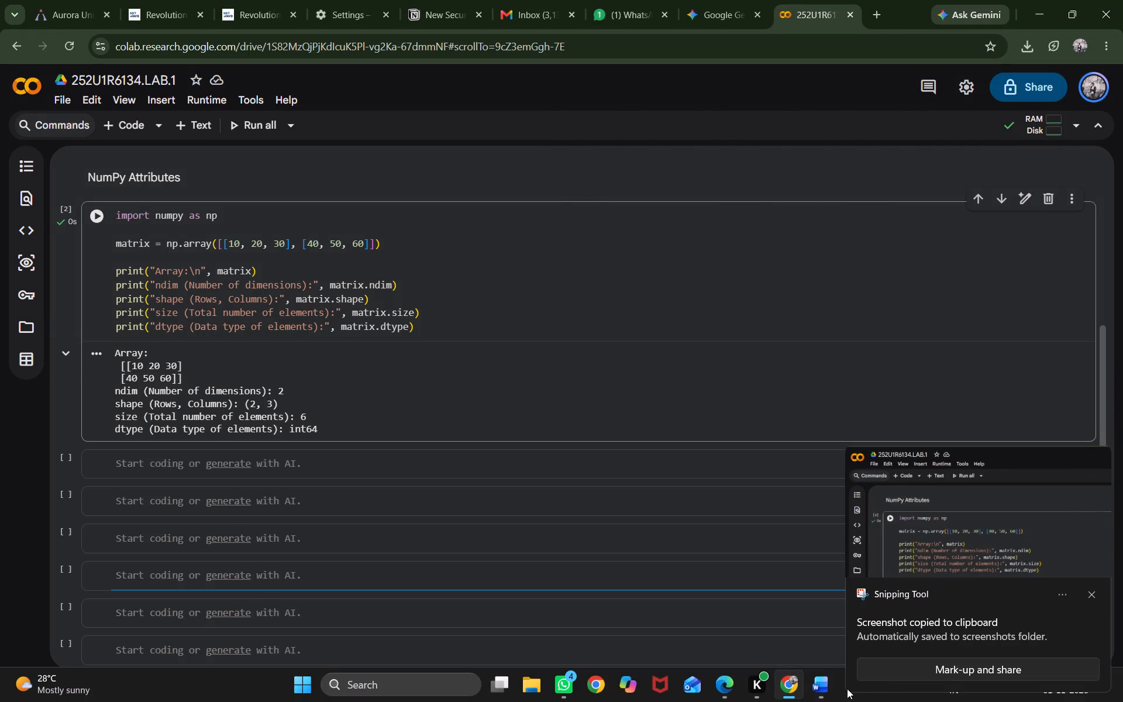
Switch to the Word report and paste the code screenshot below the array creation output image, leaving an empty line between them.
left_click(860, 624)
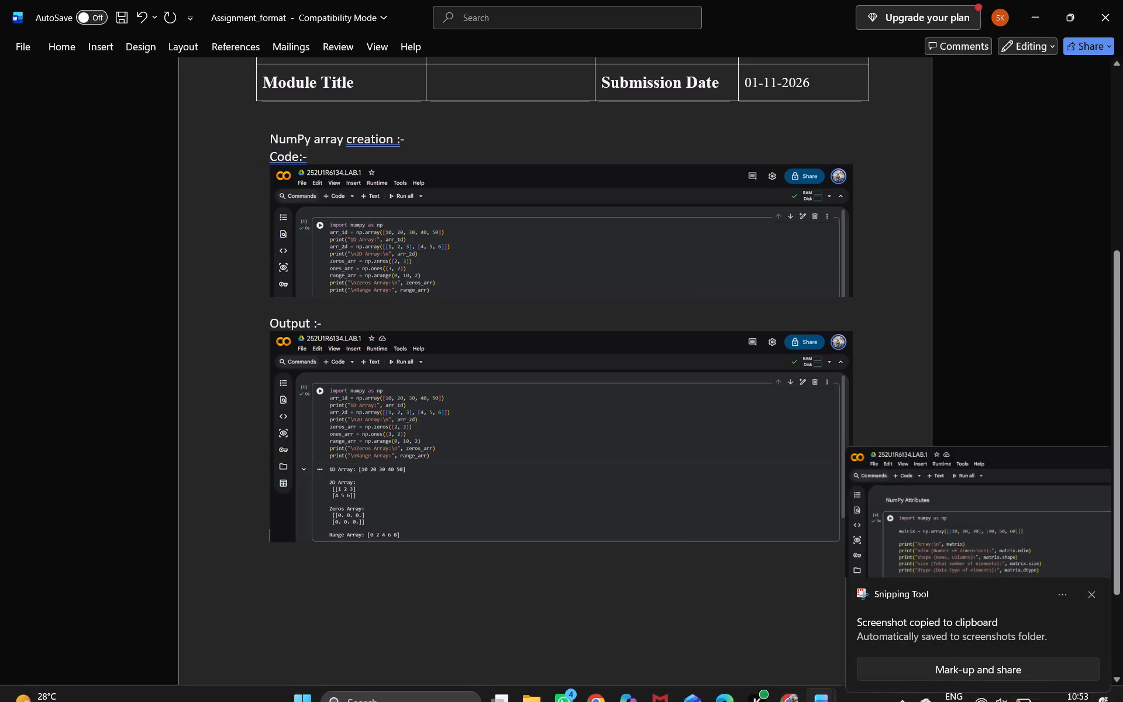
scroll(702, 584, "down", 1)
scroll(702, 584, "left", 2)
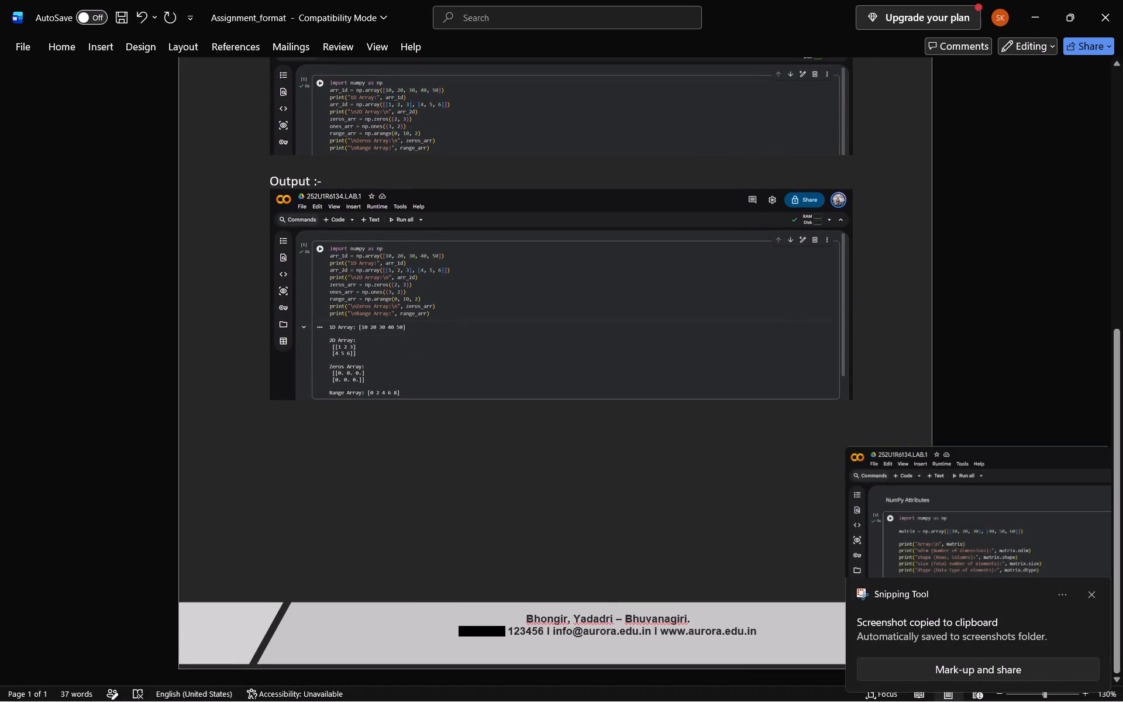
left_click(325, 451)
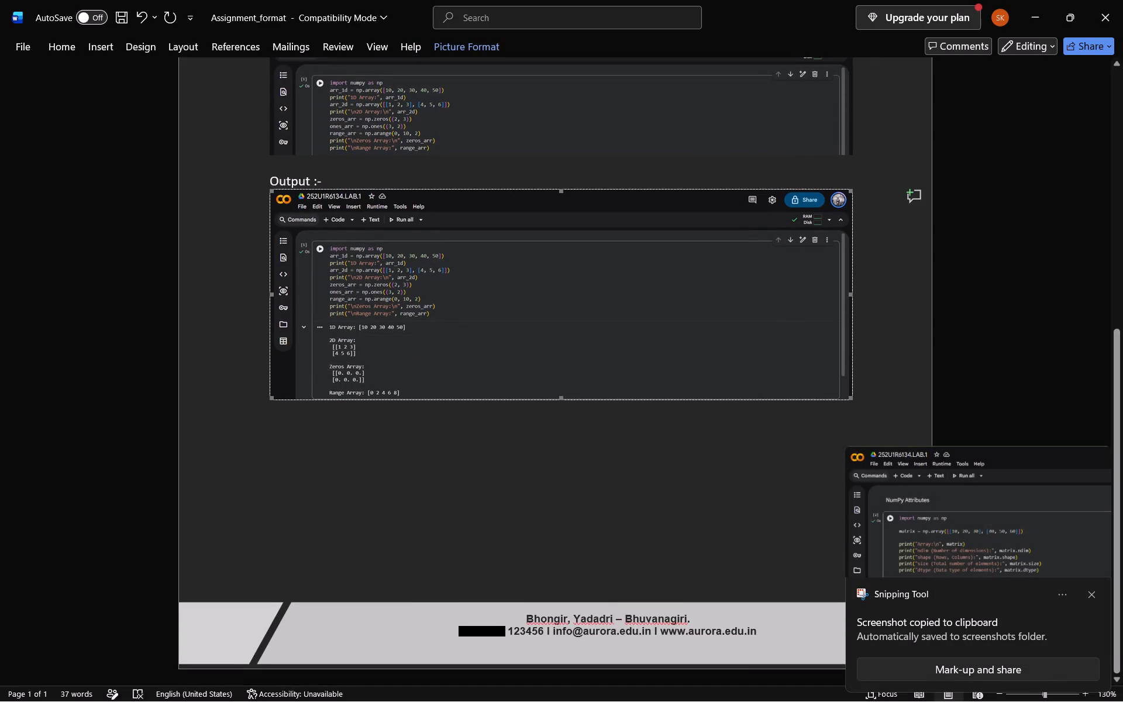
left_click(890, 404)
key("Return")
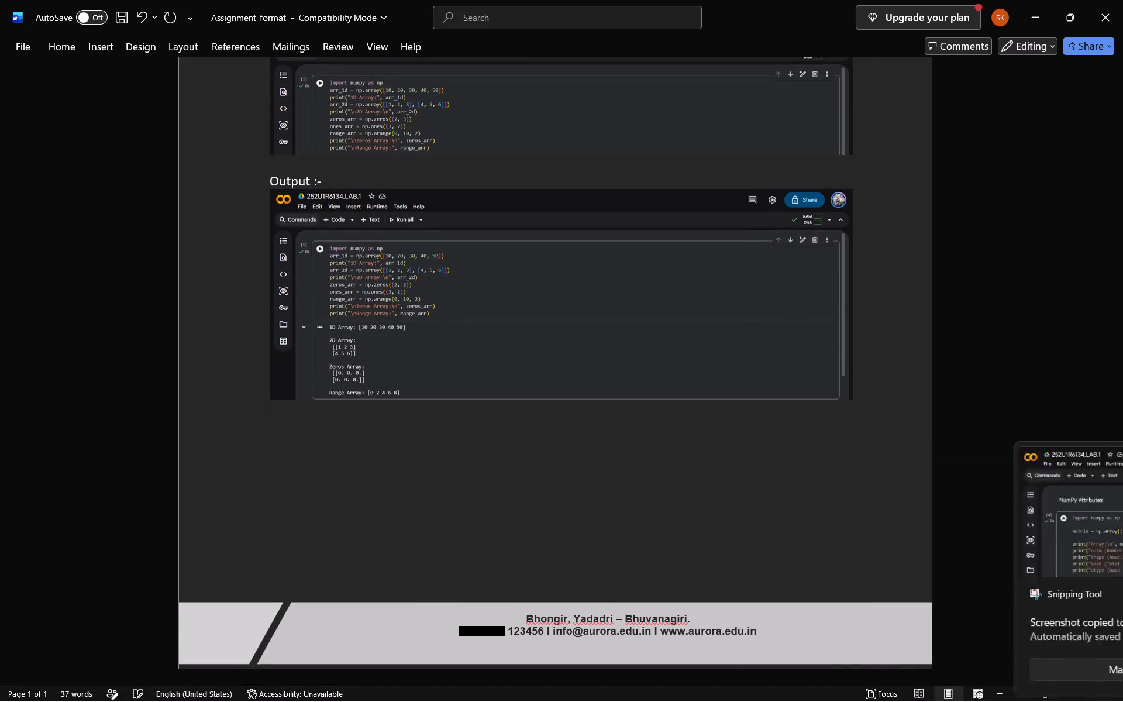
key("Return")
key("ctrl+v")
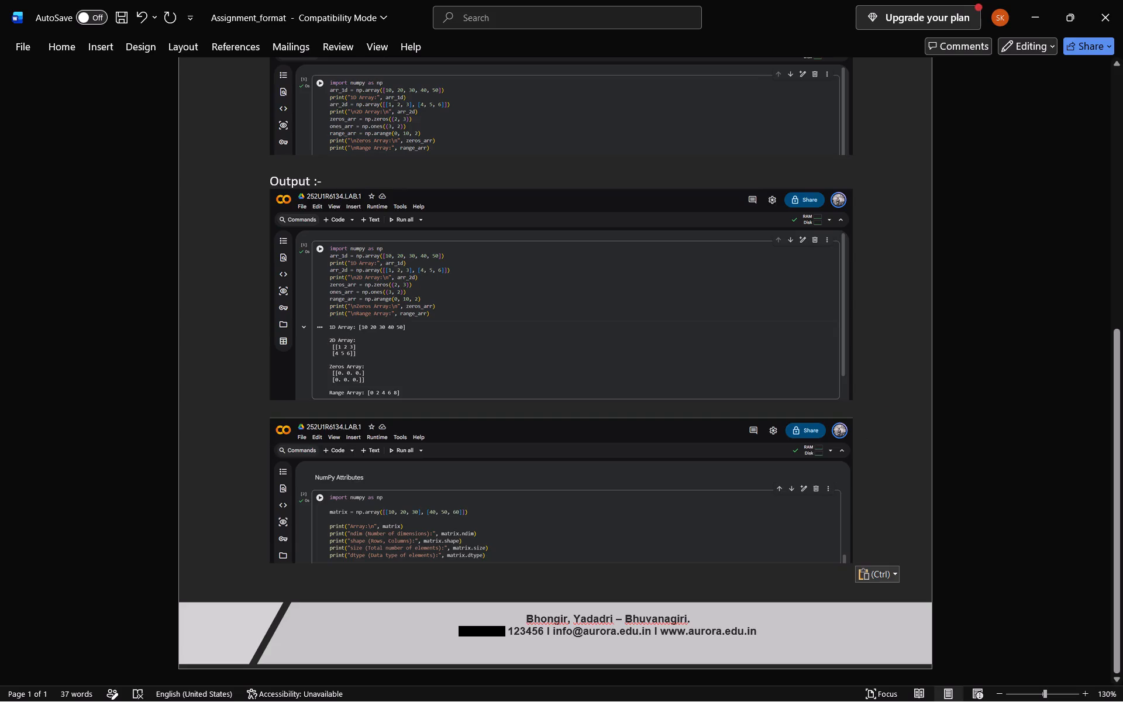
Add a "Code:-" label on the empty line above the pasted NumPy Attributes screenshot.
left_click(338, 412)
type("code")
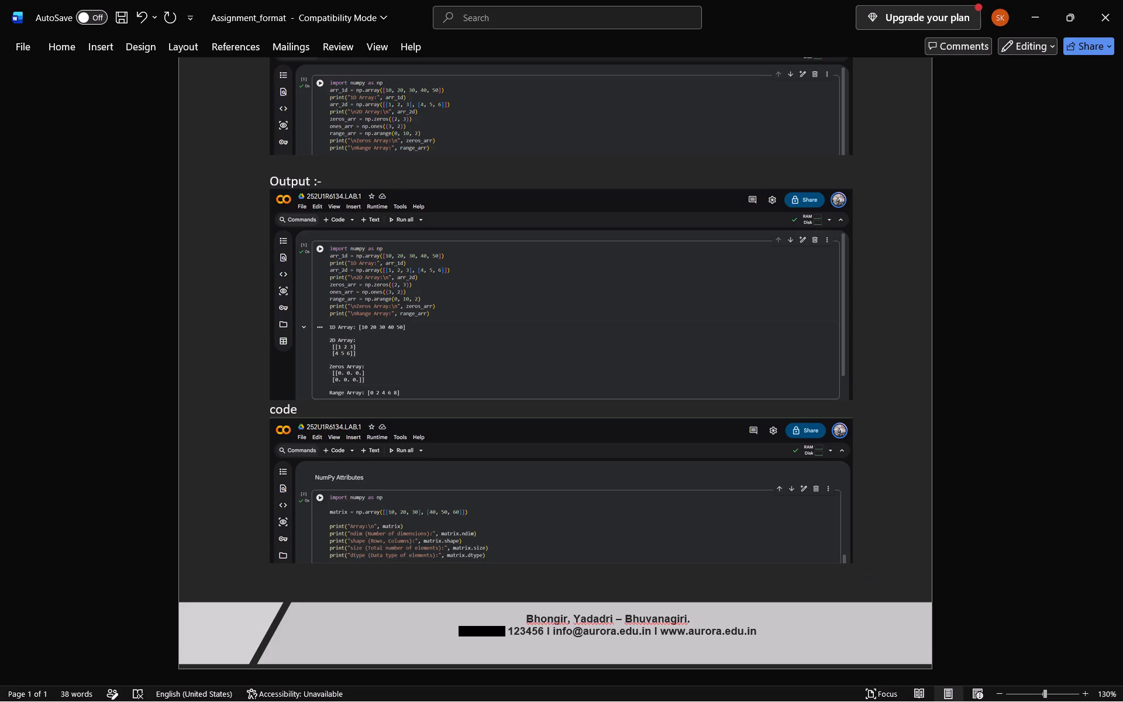
type(":-")
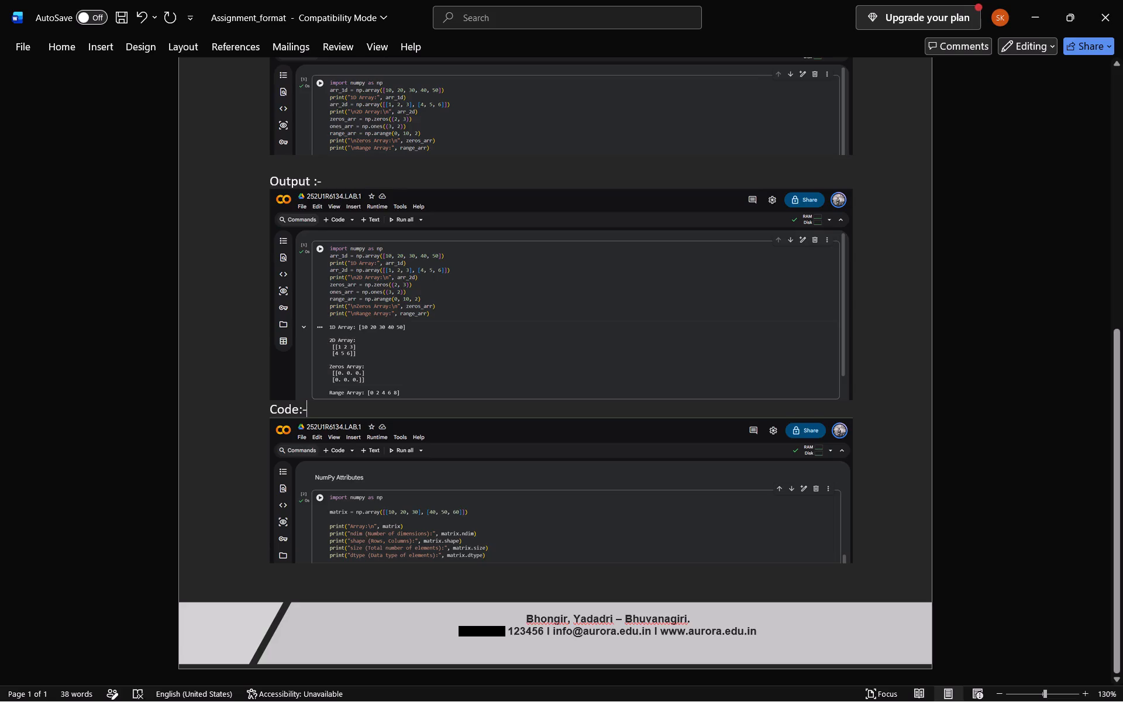
Insert a line above the second "Code:-" label with the heading "NumPy Attributes" copied from the Colab notebook, followed by ":-".
left_click(264, 409)
key("Return")
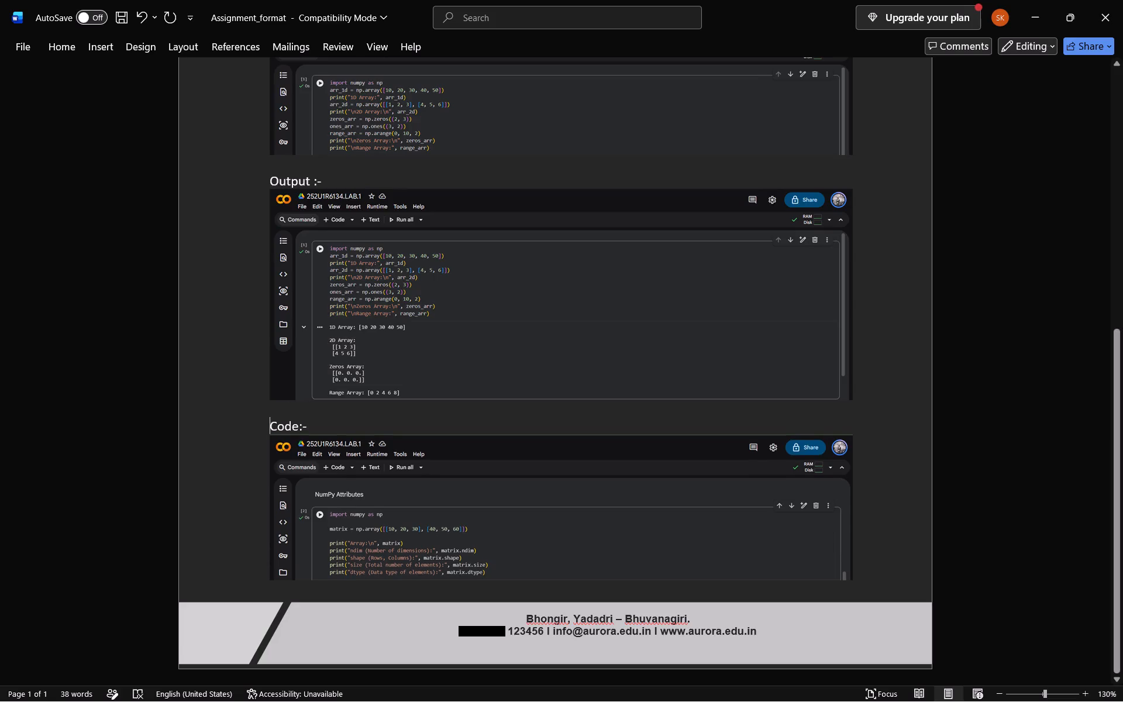
key("Up")
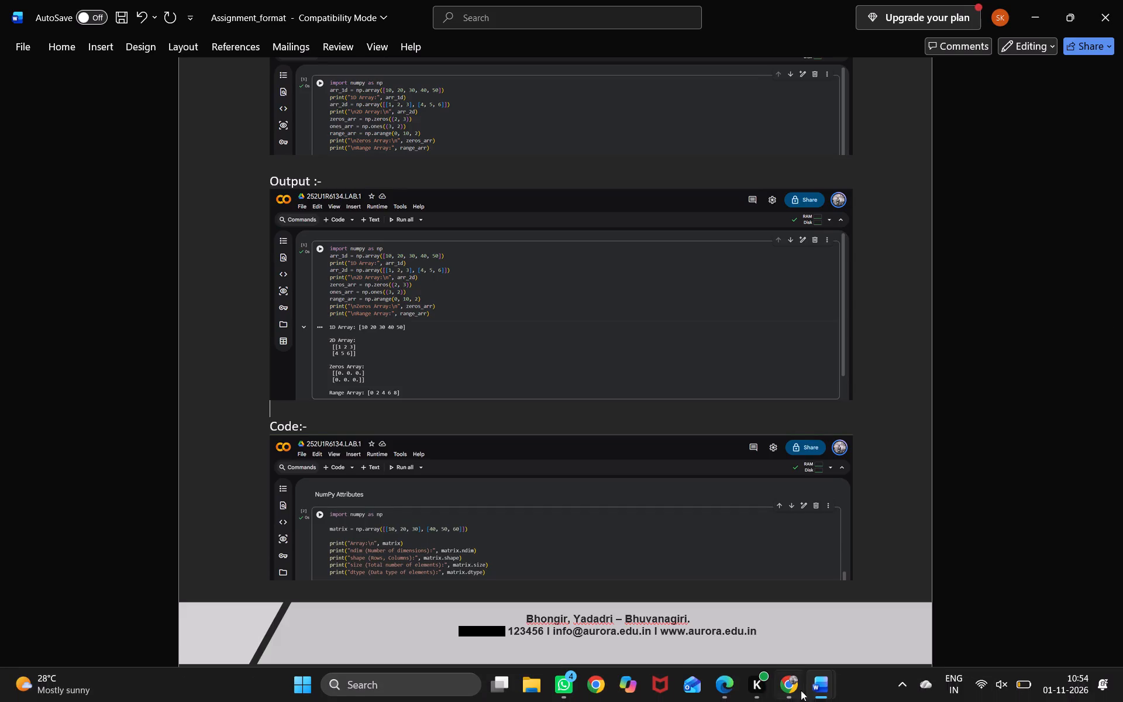
left_click(804, 643)
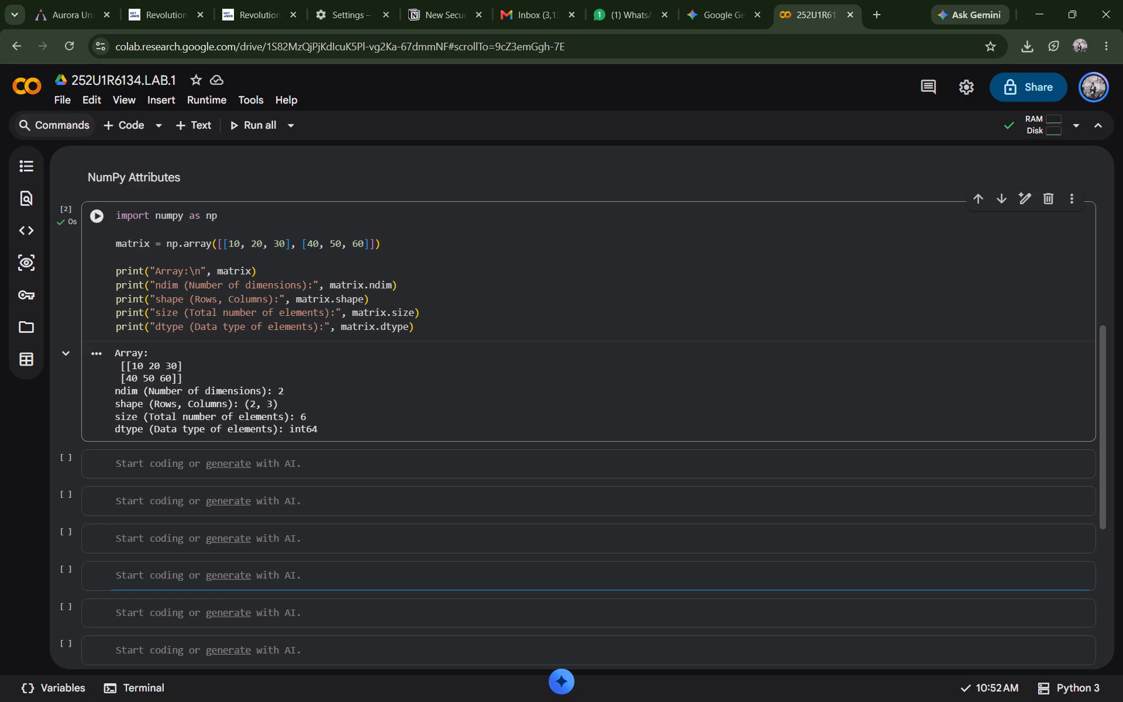
left_click_drag(178, 177, 83, 172)
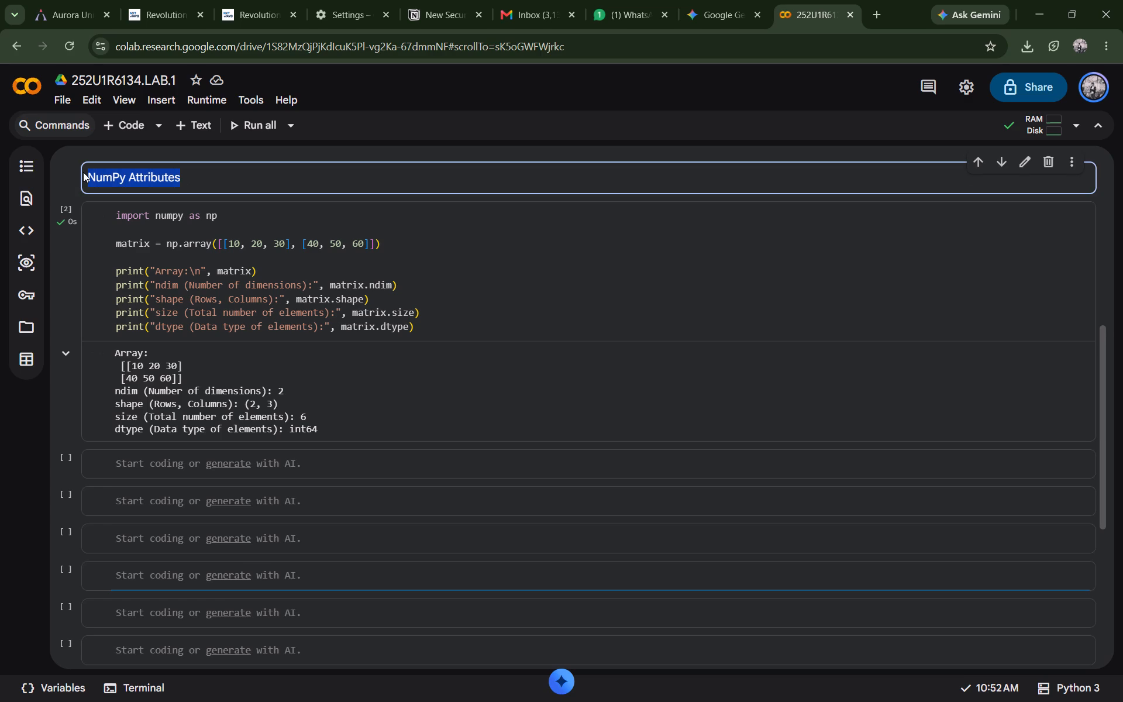
key("ctrl+c")
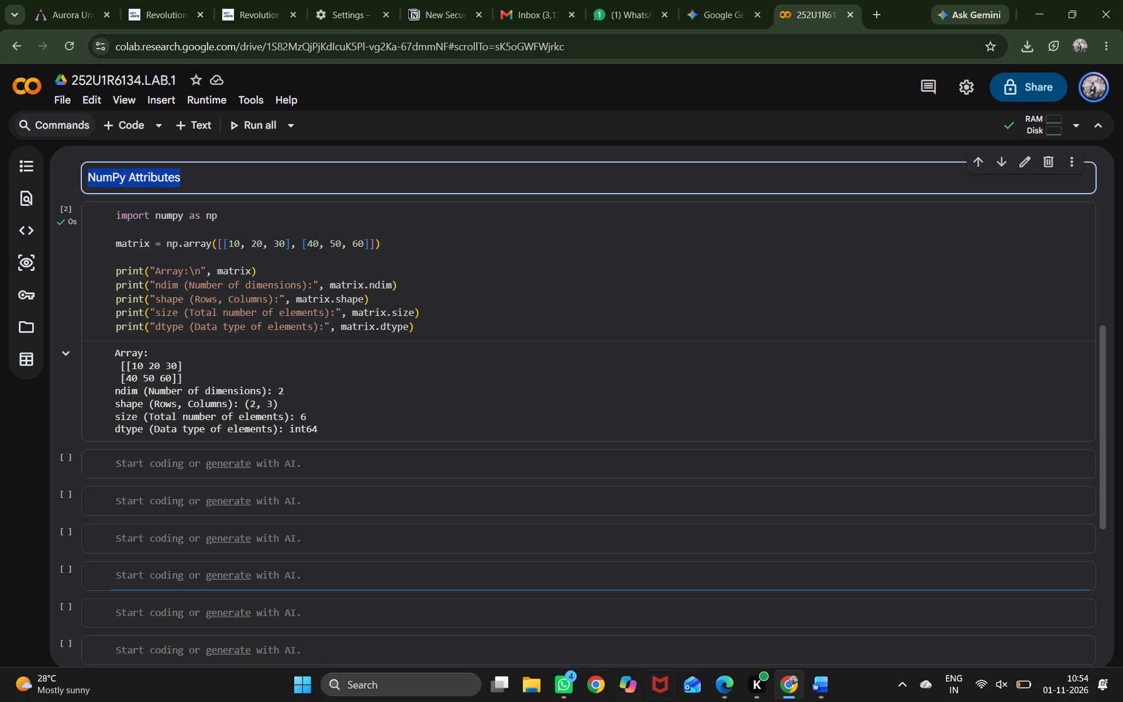
left_click(885, 618)
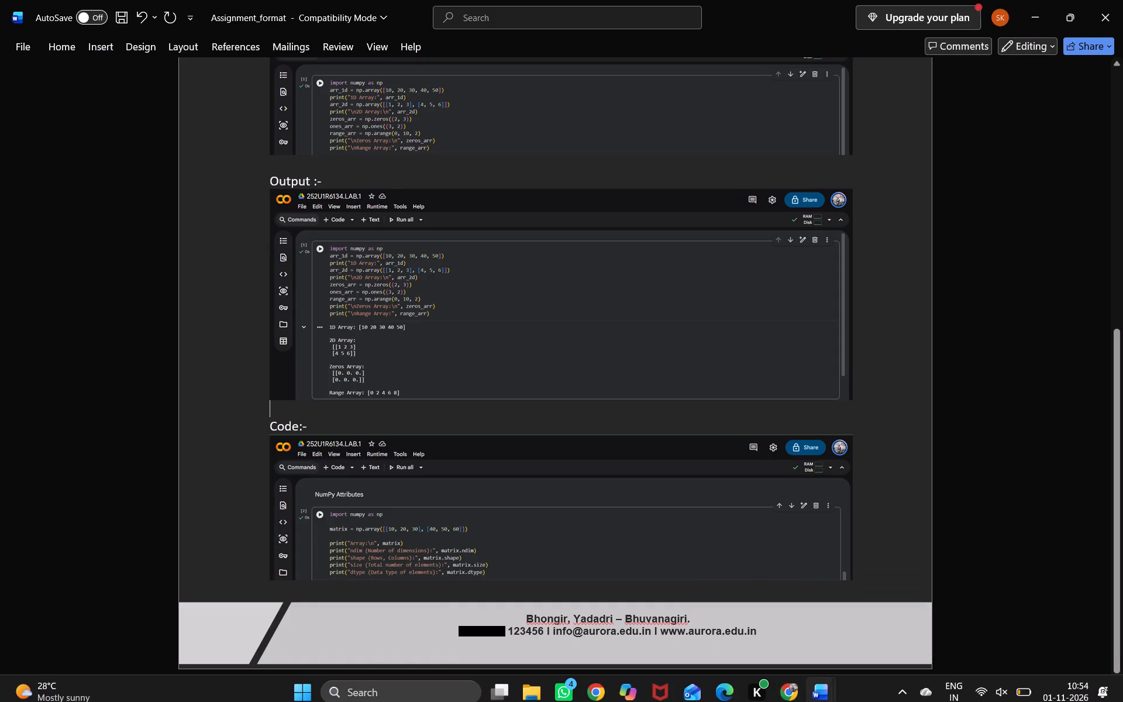
key("ctrl+v")
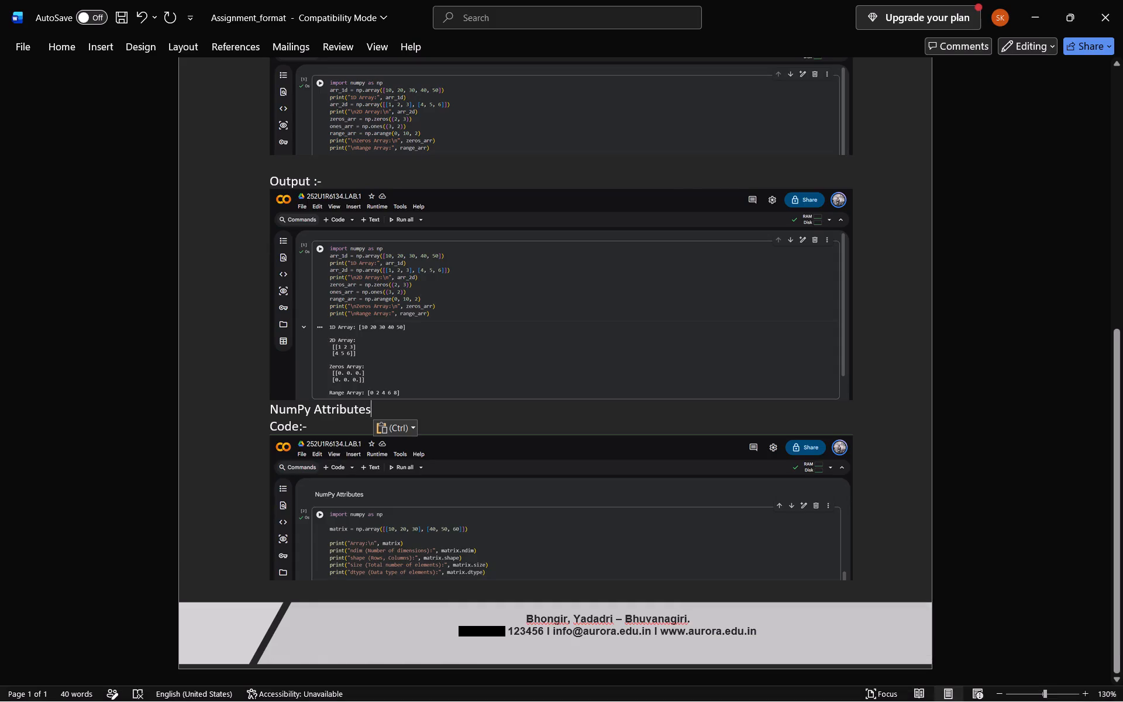
type(":-")
Start new lines after the NumPy Attributes code screenshot and add an "Output:-" label on the second page.
scroll(326, 449, "down", 10)
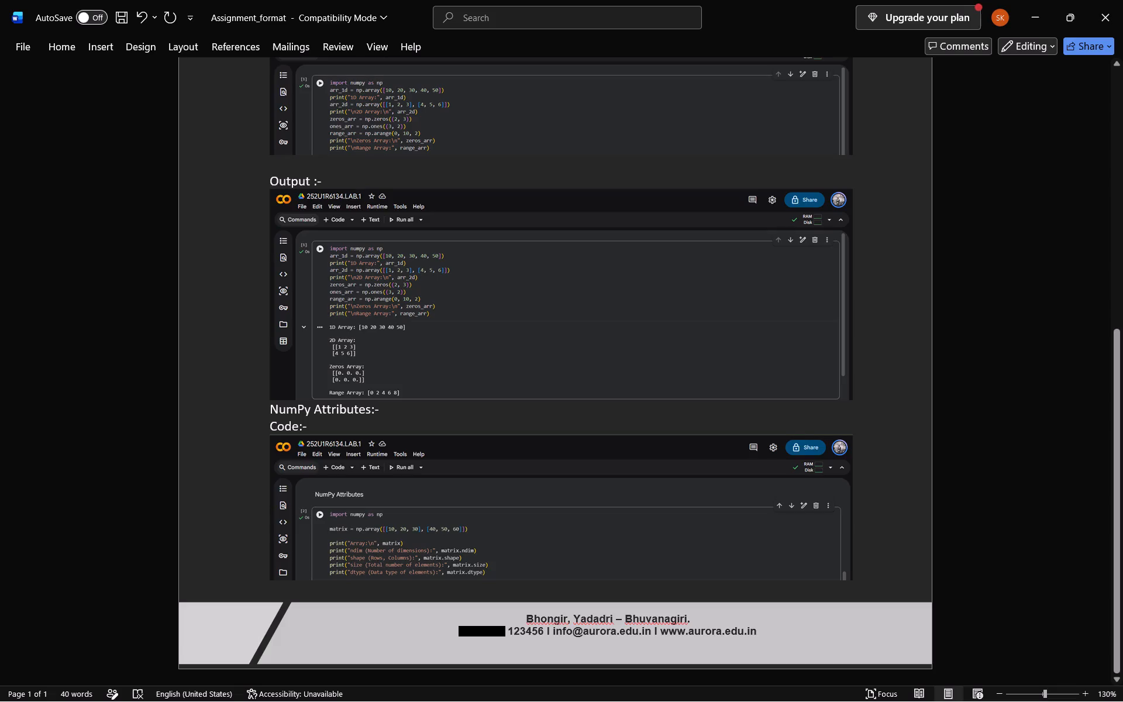
left_click(869, 580)
key("Return")
key("Return")
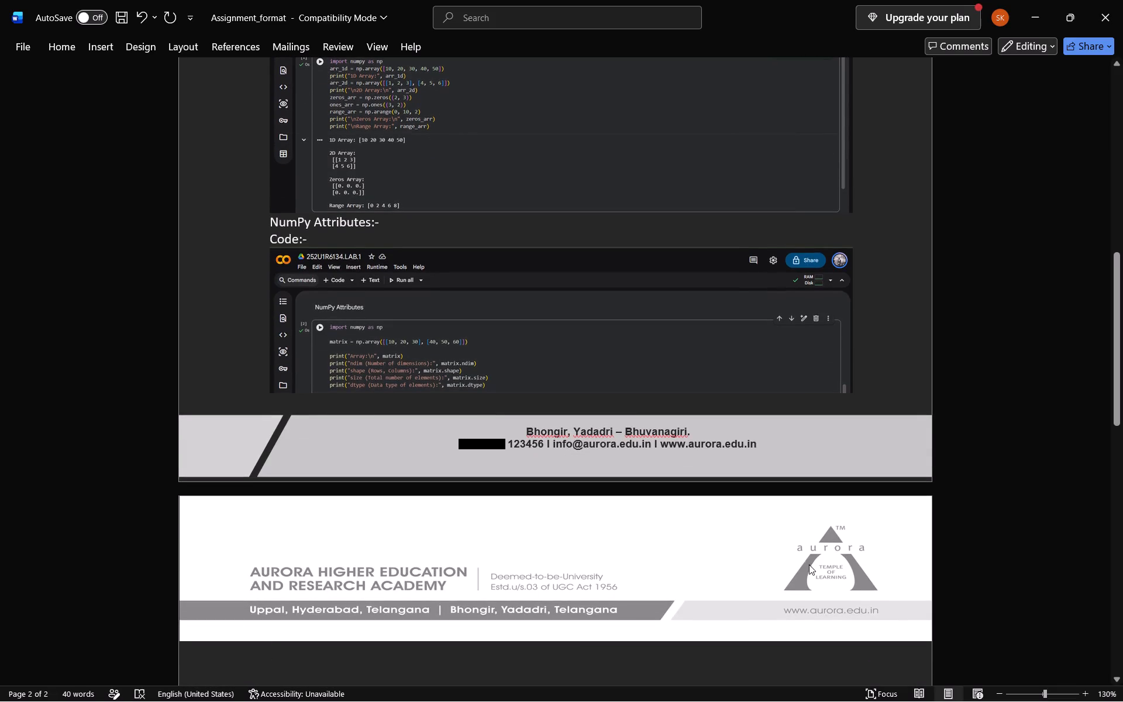
key("Return")
type("output")
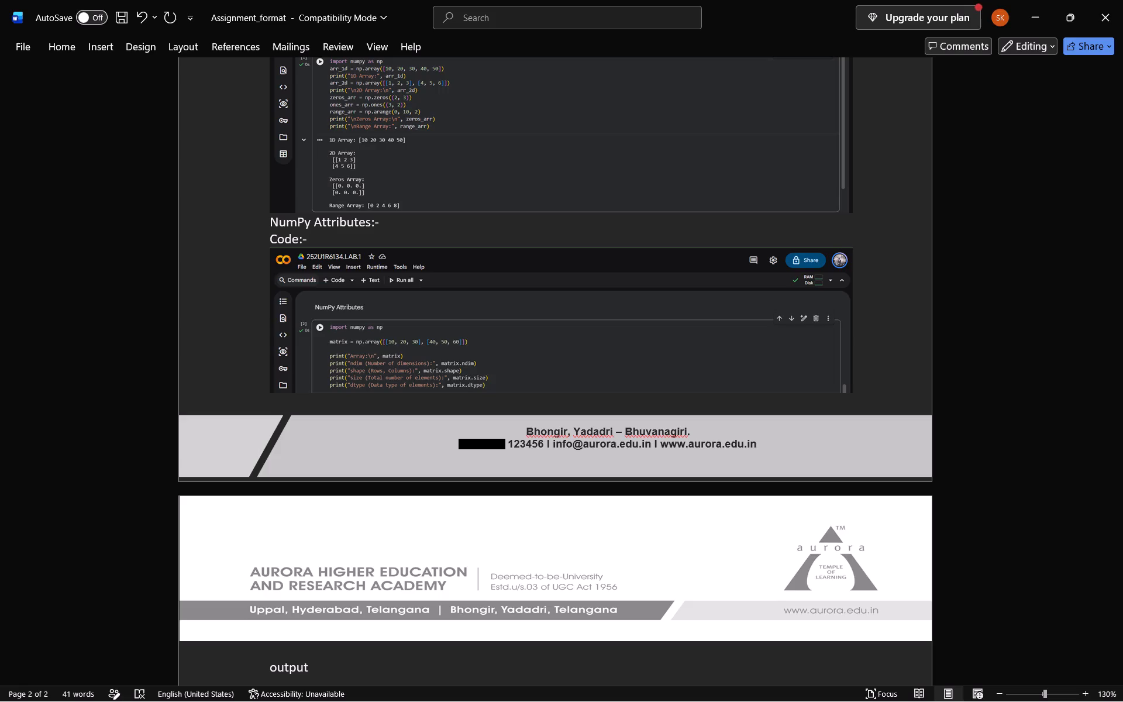
scroll(808, 565, "down", 2)
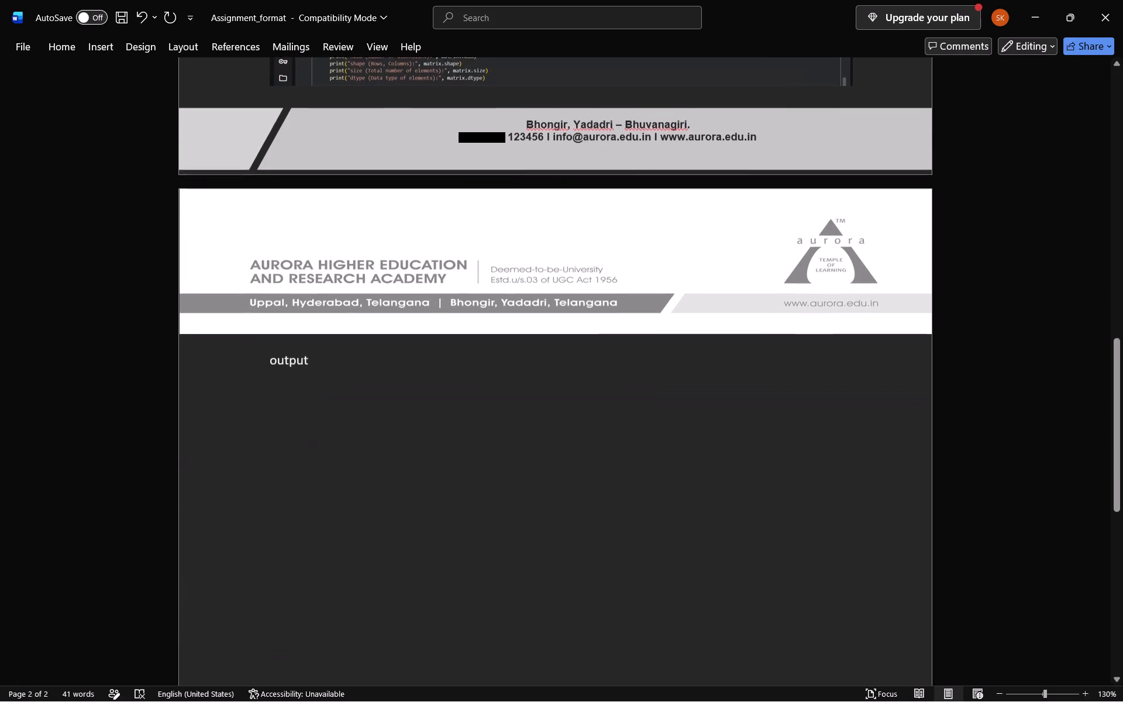
type(":-")
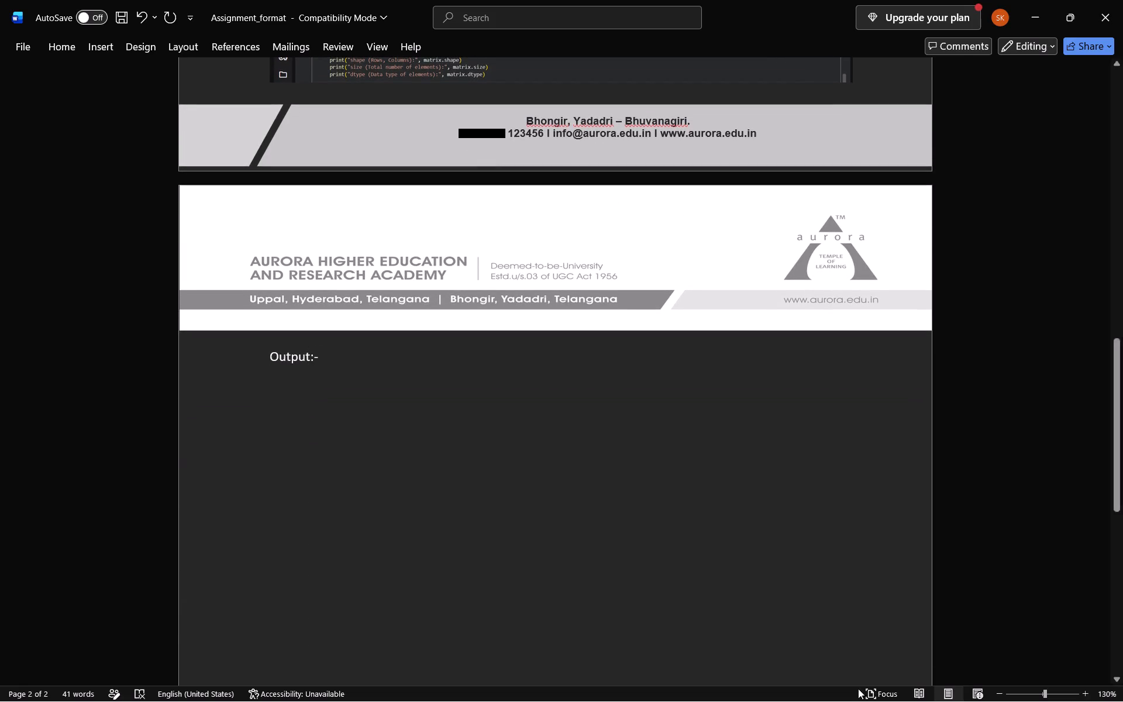
Switch to the Colab notebook and capture a full-width screenshot from the title header through the NumPy Attributes code and its output.
left_click(788, 632)
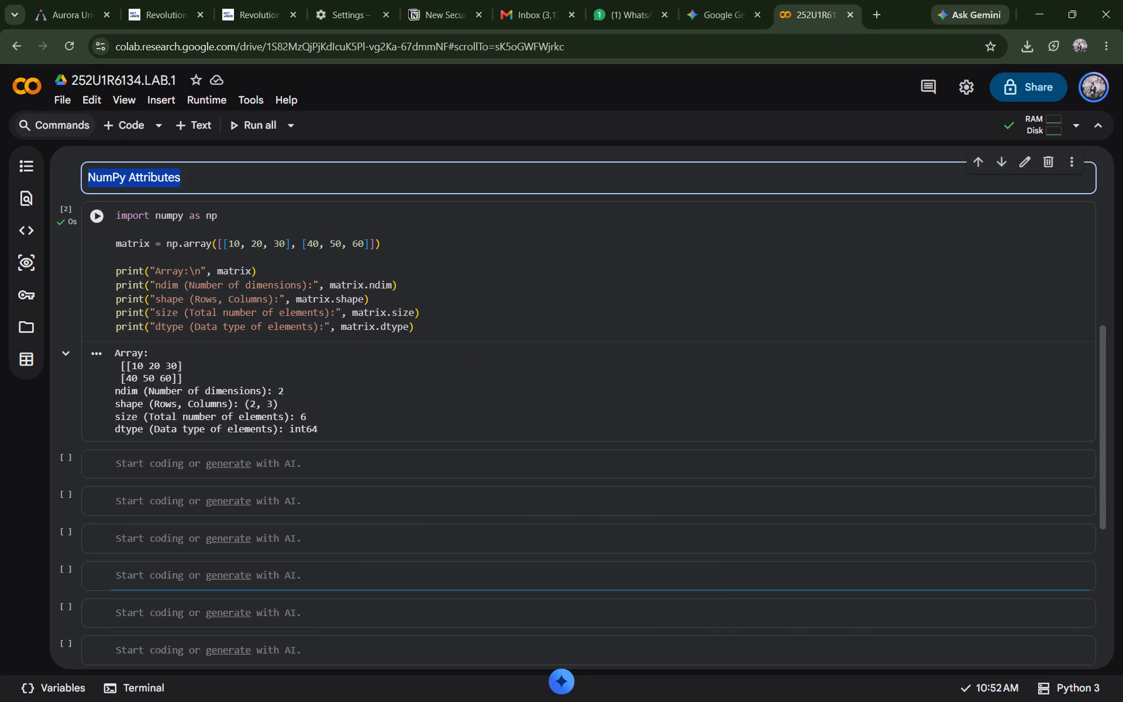
left_click(326, 177)
key("shift+super+s")
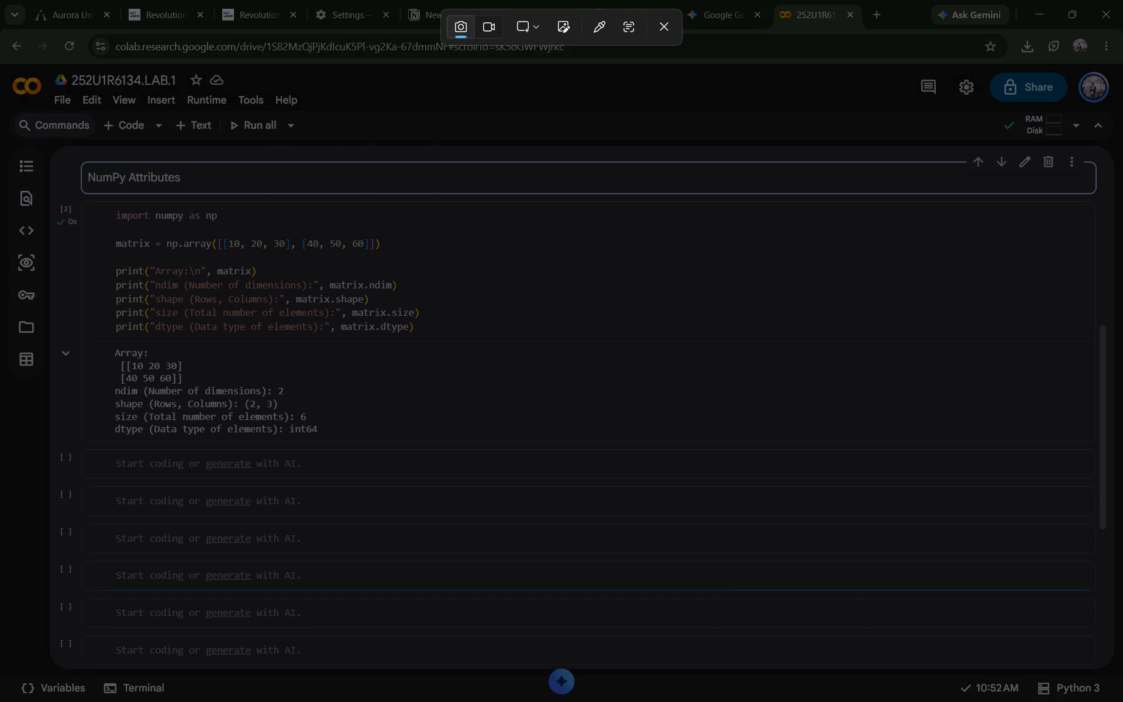
left_click_drag(0, 64, 1019, 451)
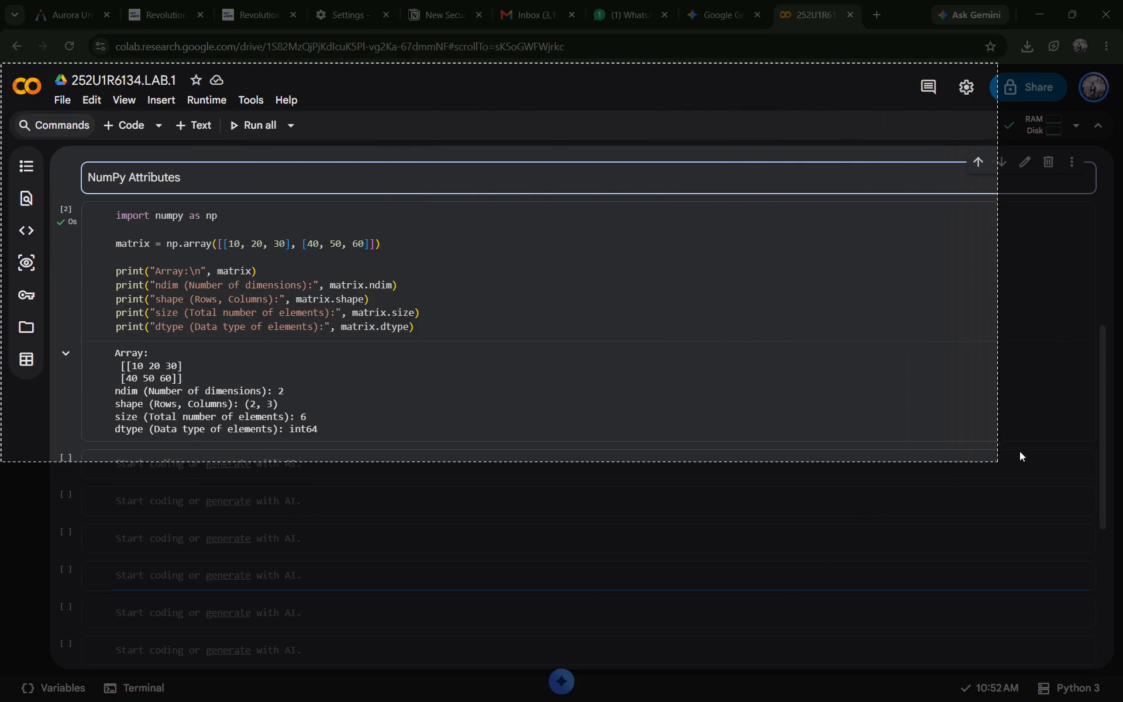
left_click_drag(1019, 451, 1122, 447)
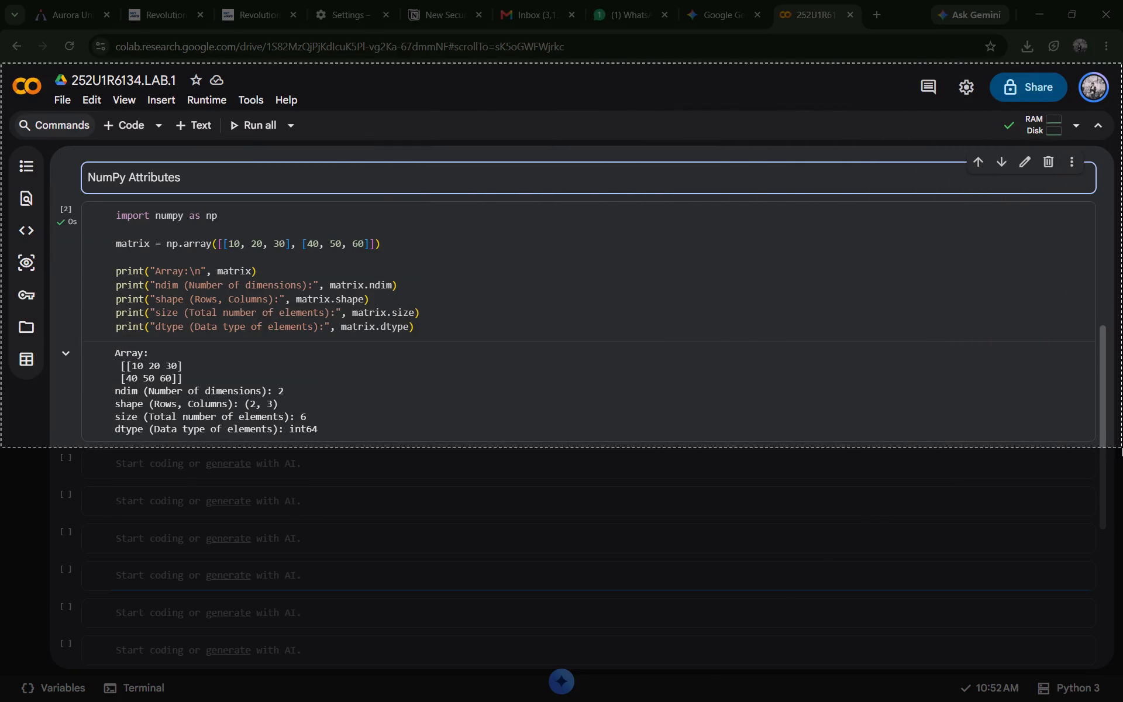
left_click_drag(1122, 447, 1119, 448)
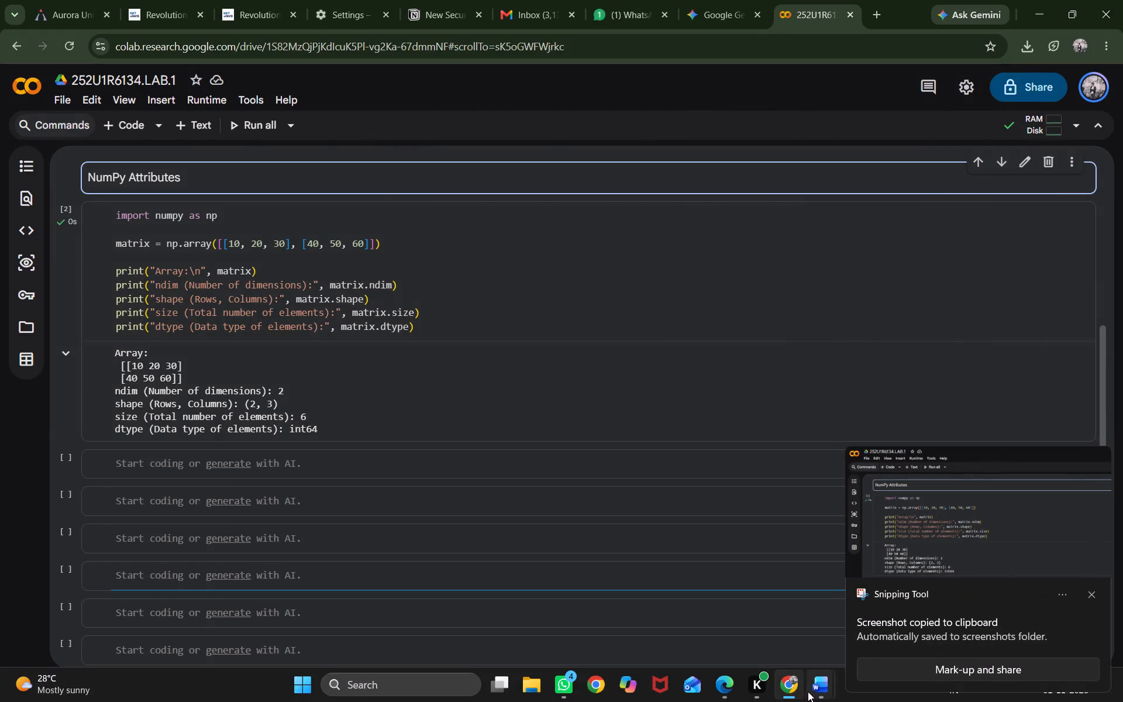
Switch to the Word report and paste the captured NumPy Attributes screenshot on a new line below the second-page "Output:-" label.
left_click(847, 642)
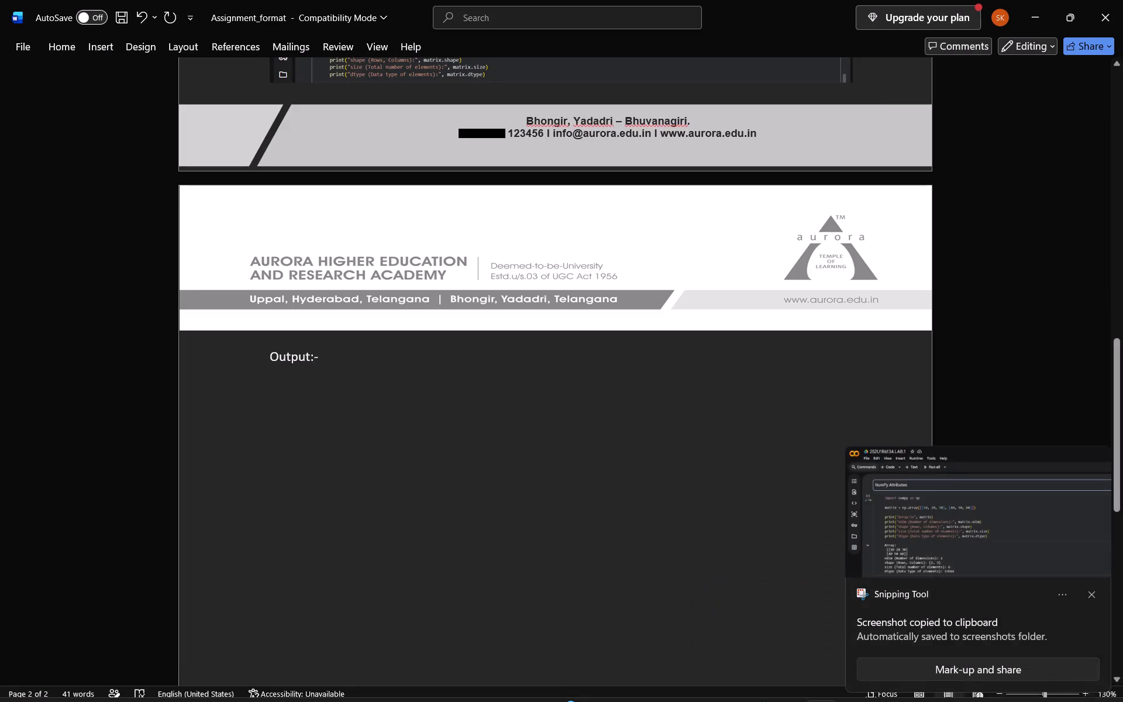
key("Return")
key("ctrl+v")
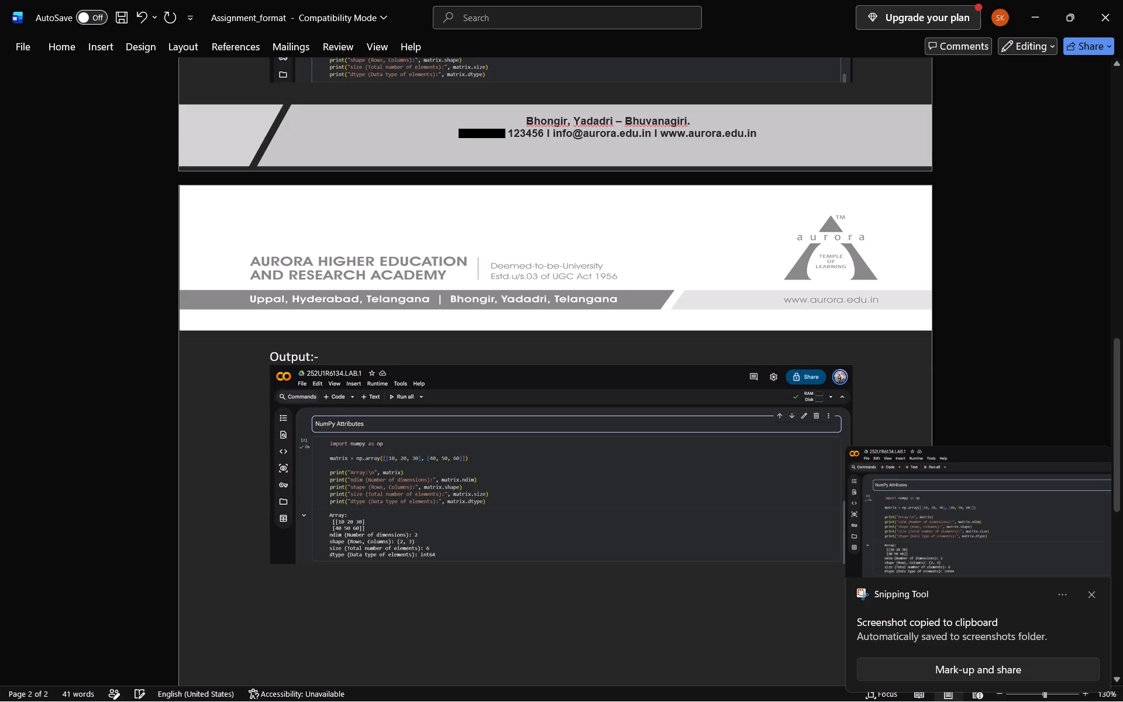
Insert eight blank lines between the NumPy array creation output screenshot and the "NumPy Attributes:-" heading.
scroll(678, 434, "up", 3)
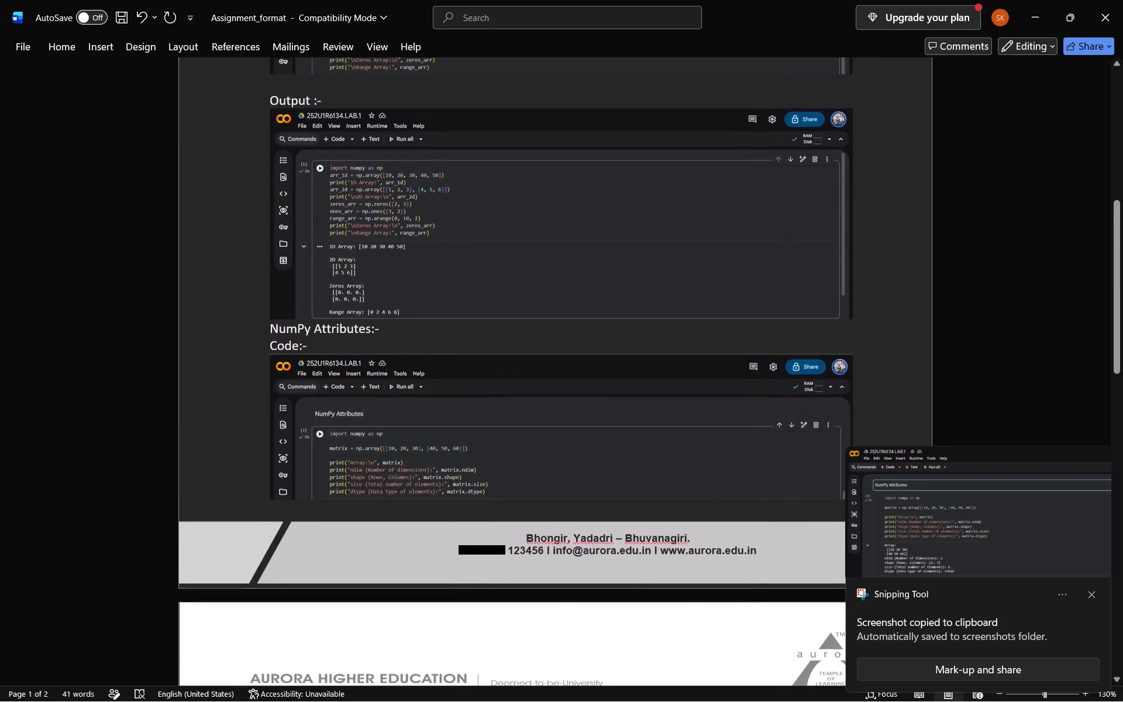
scroll(678, 434, "up", 1)
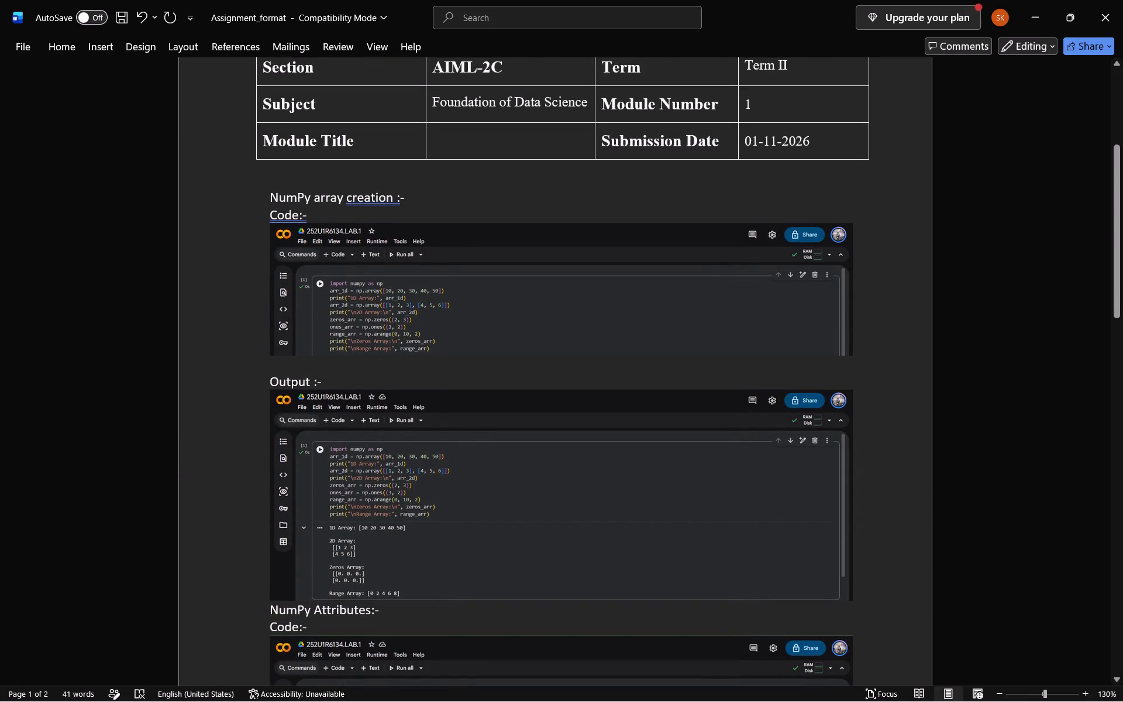
scroll(687, 463, "down", 1)
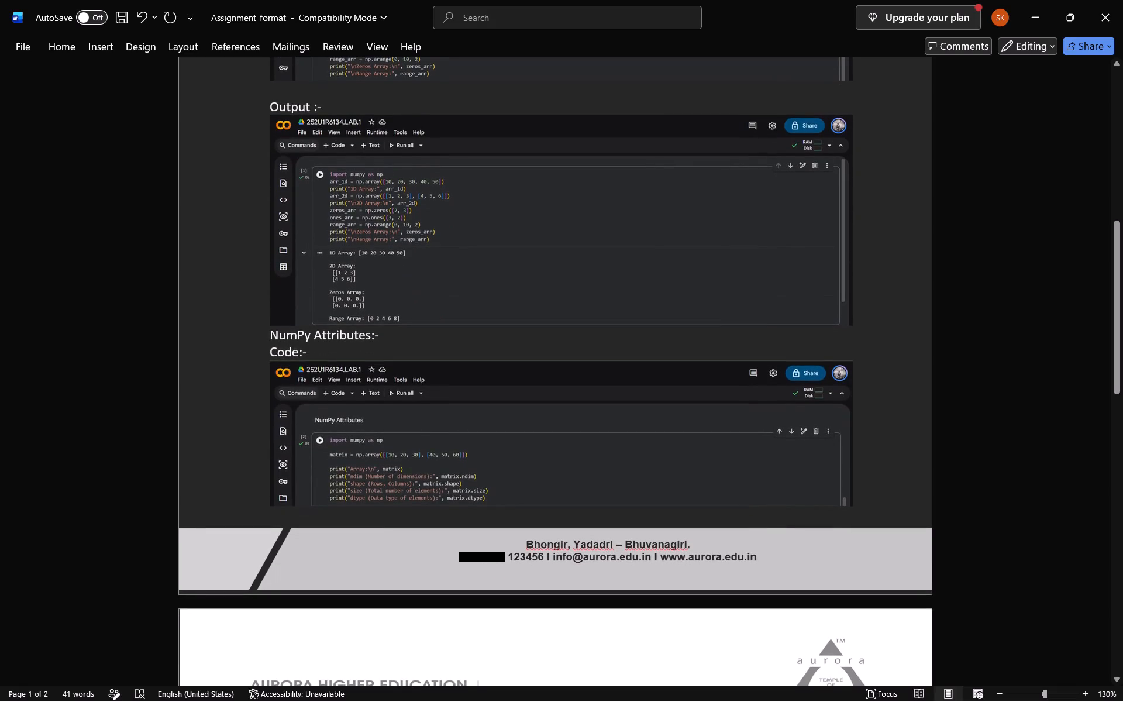
left_click(855, 319)
key("Return")
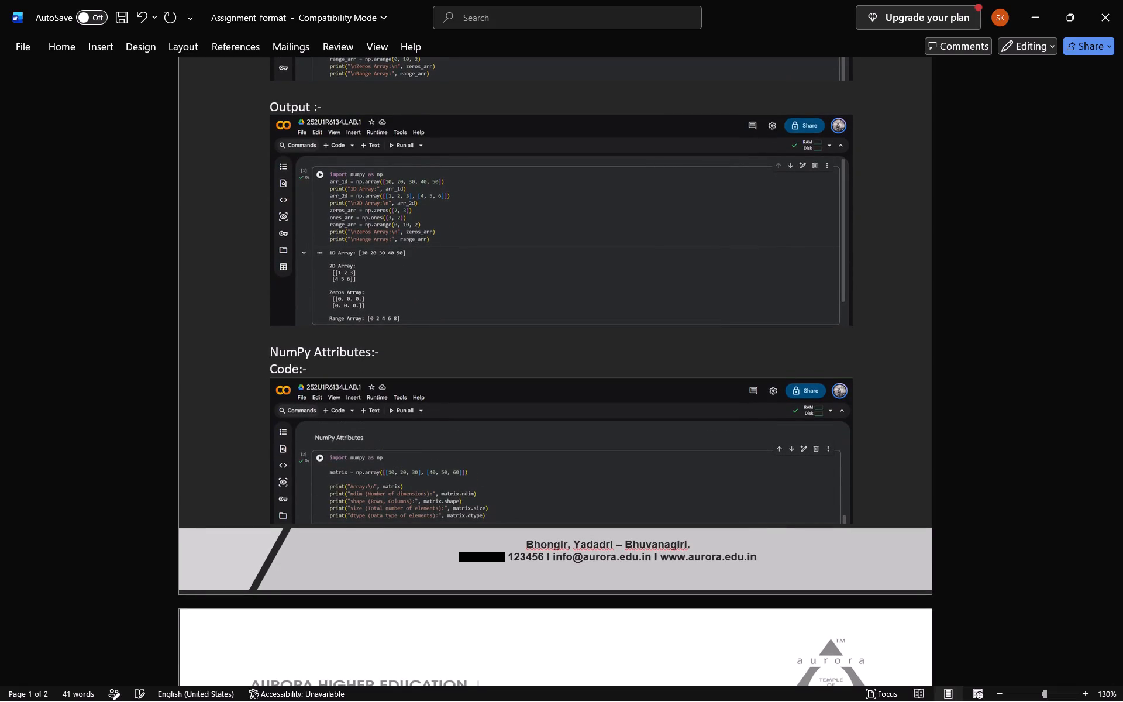
key("Return")
key("Return")
key("Return")
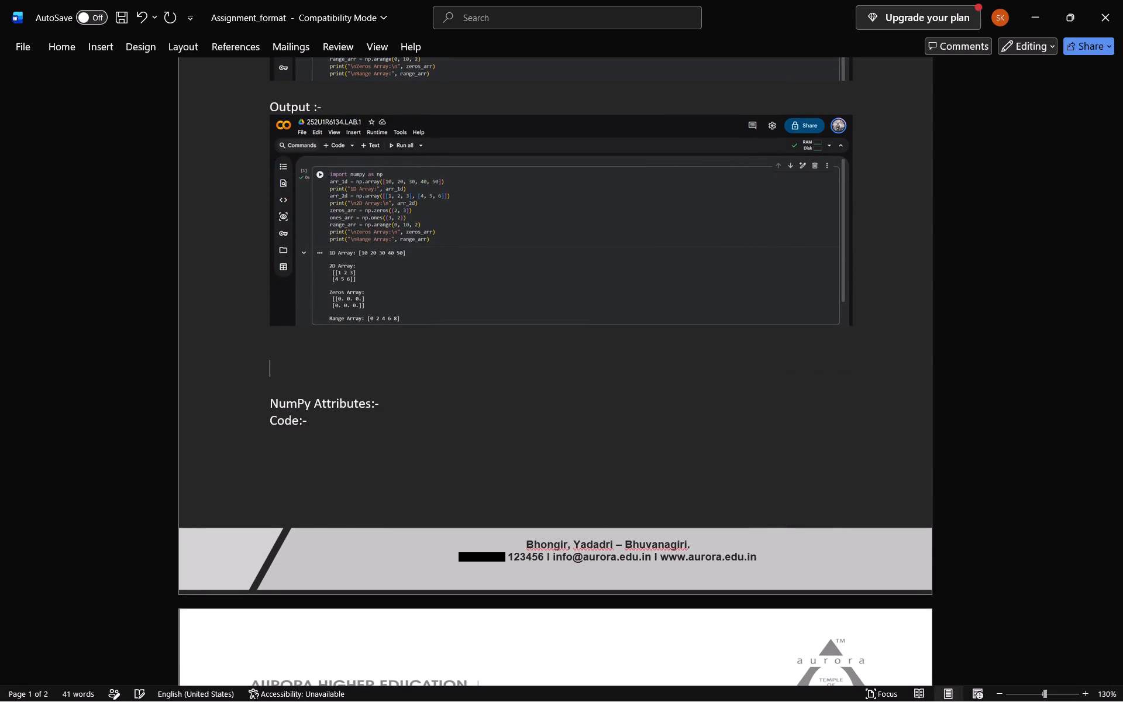
key("Return")
key("Return")
key("Return")
key("Return")
Add an "Explination:-" label near the top of the blank lines below the array creation output screenshot, followed by a new line.
key("Up")
key("Up")
key("Up")
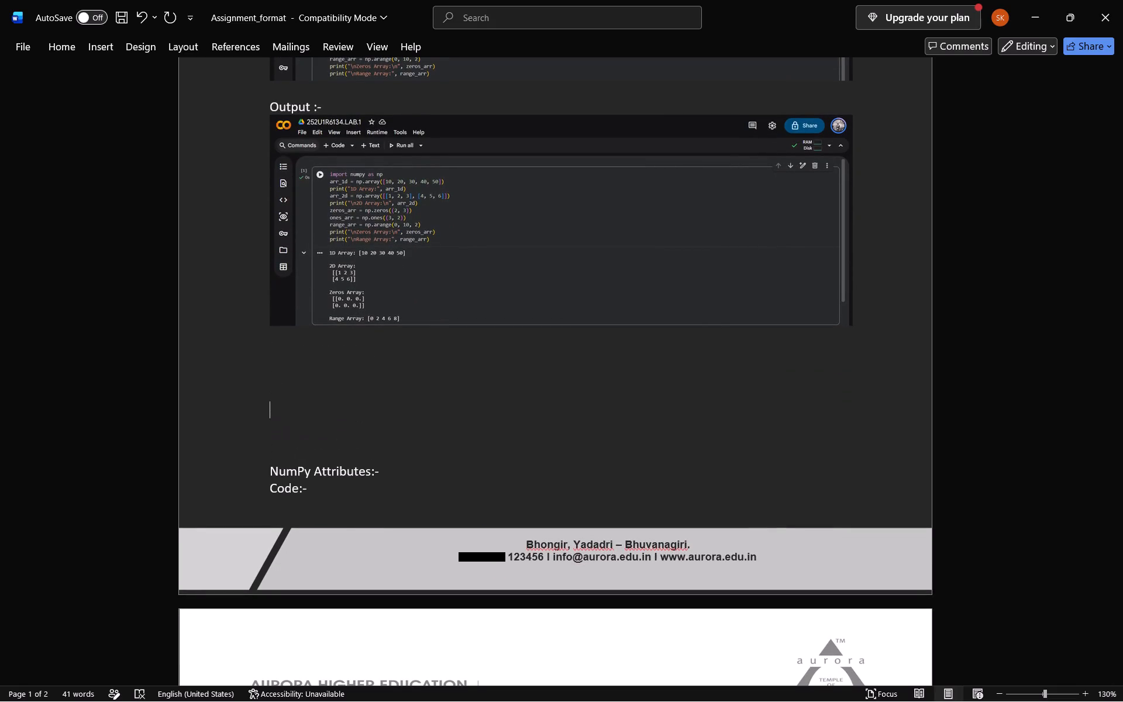
key("Up")
key("Up")
key("Up")
type("expli")
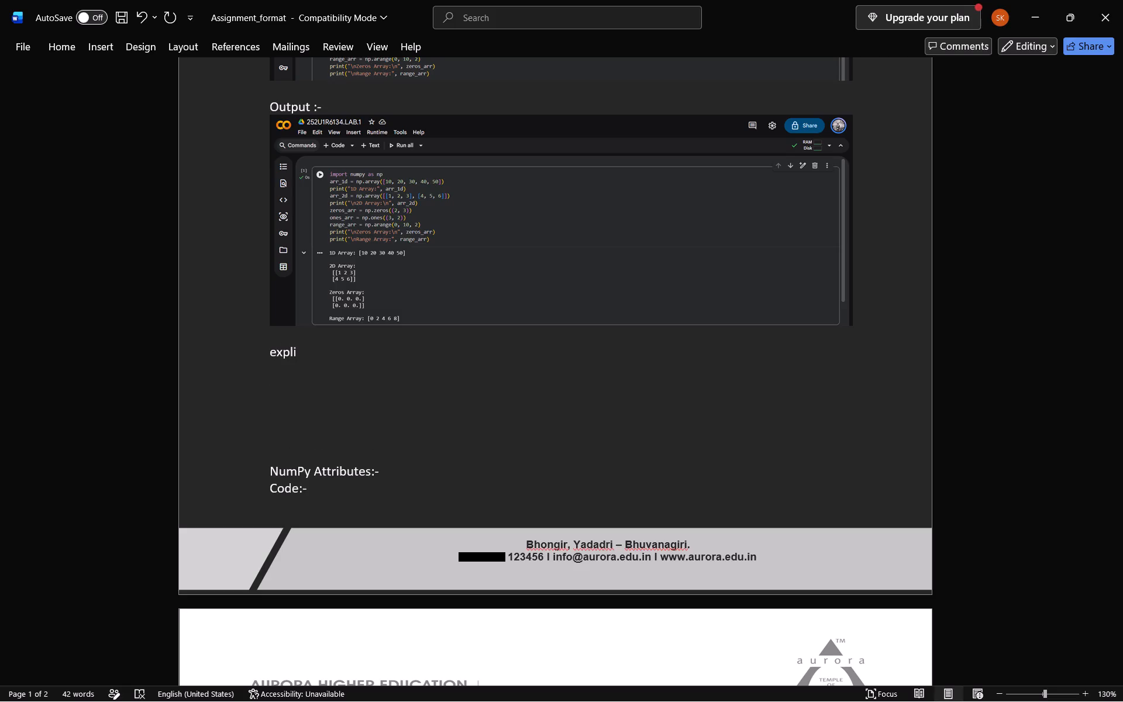
type("nation")
type(":-")
key("Return")
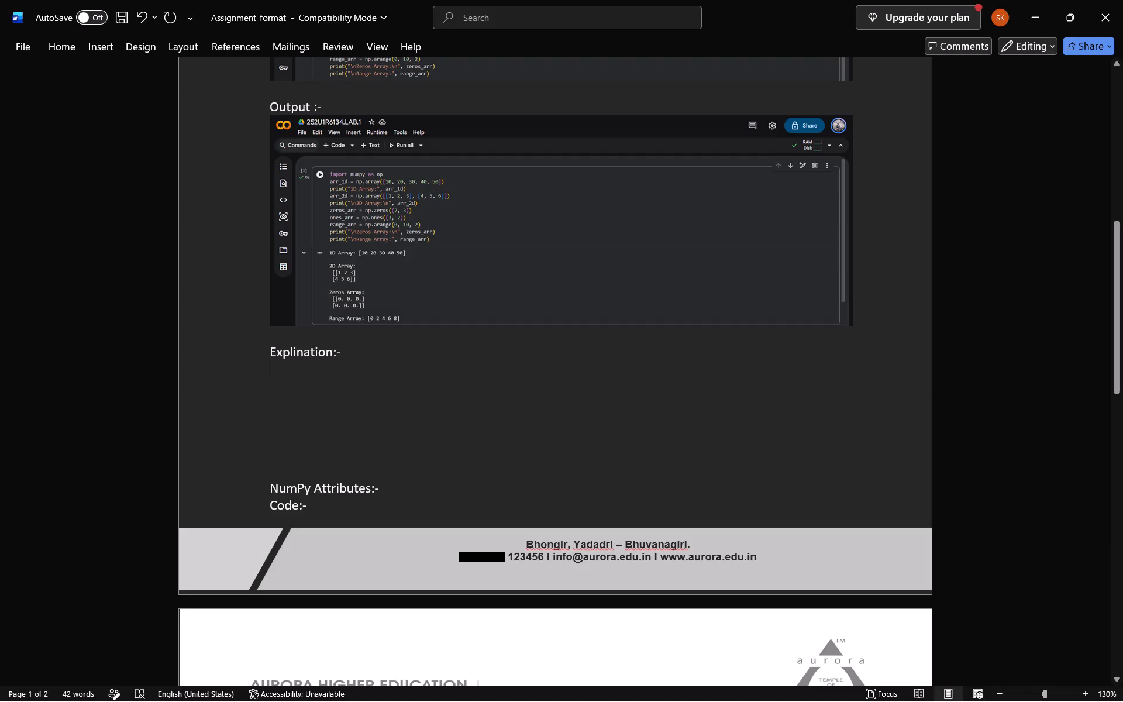
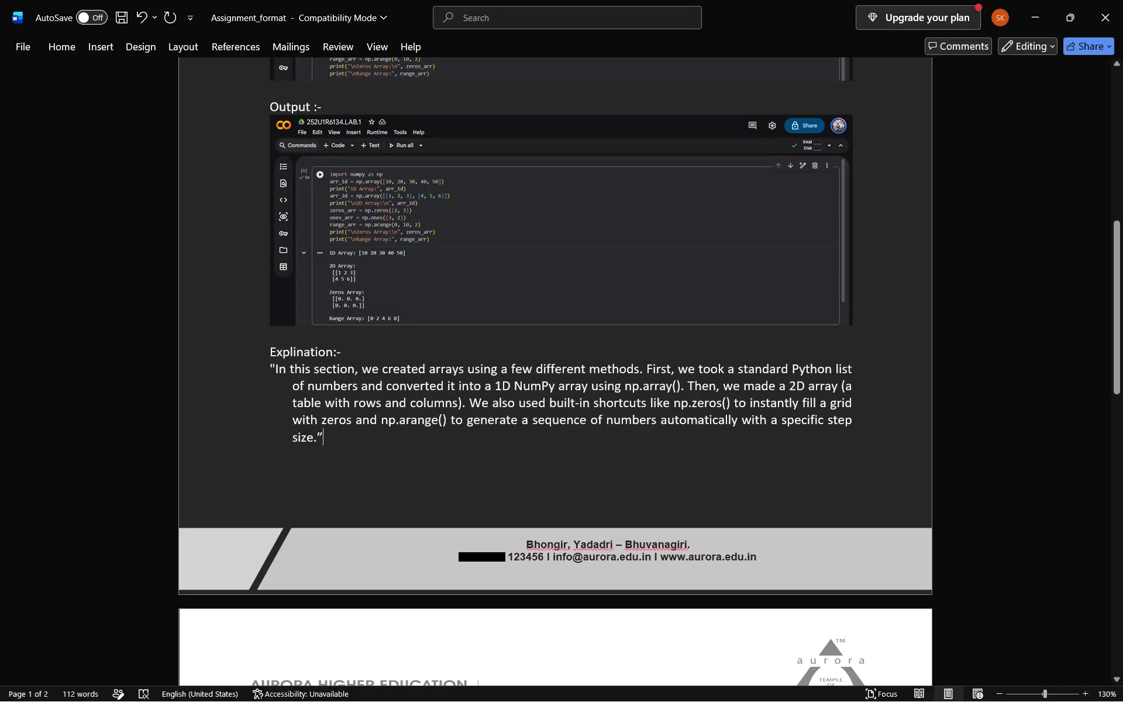
Add an "Explanation:-" label below the NumPy Attributes output screenshot on the second page, leaving one blank line between them.
scroll(297, 400, "down", 2)
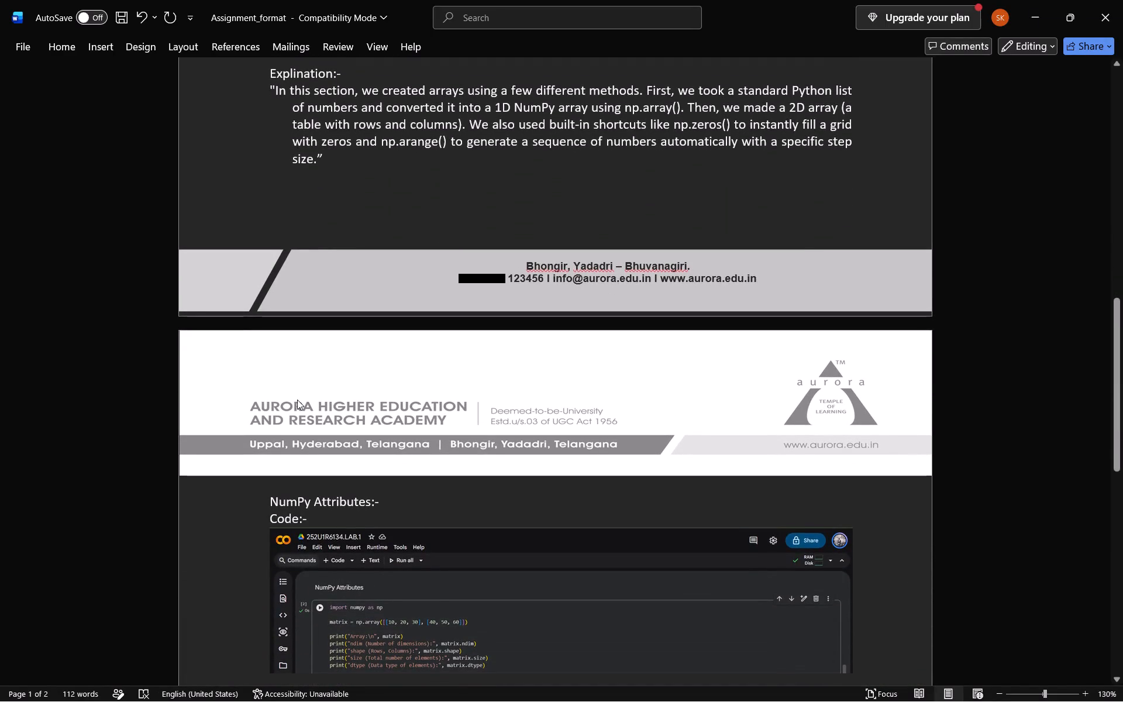
scroll(297, 400, "down", 3)
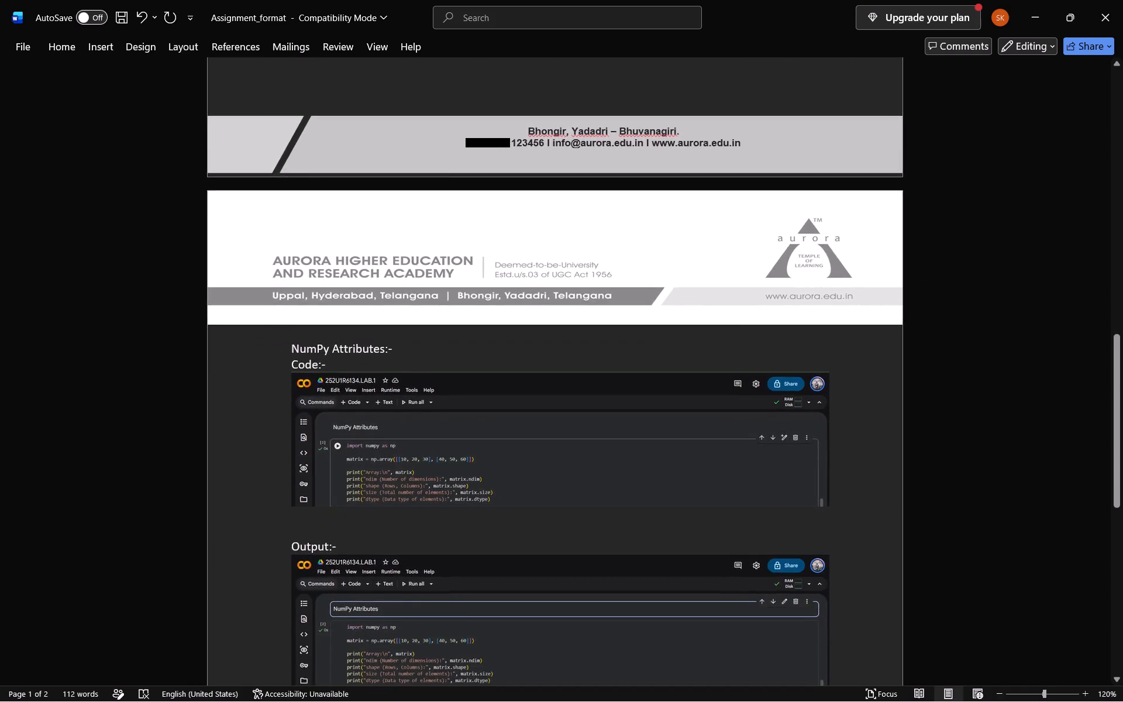
scroll(297, 400, "down", 3)
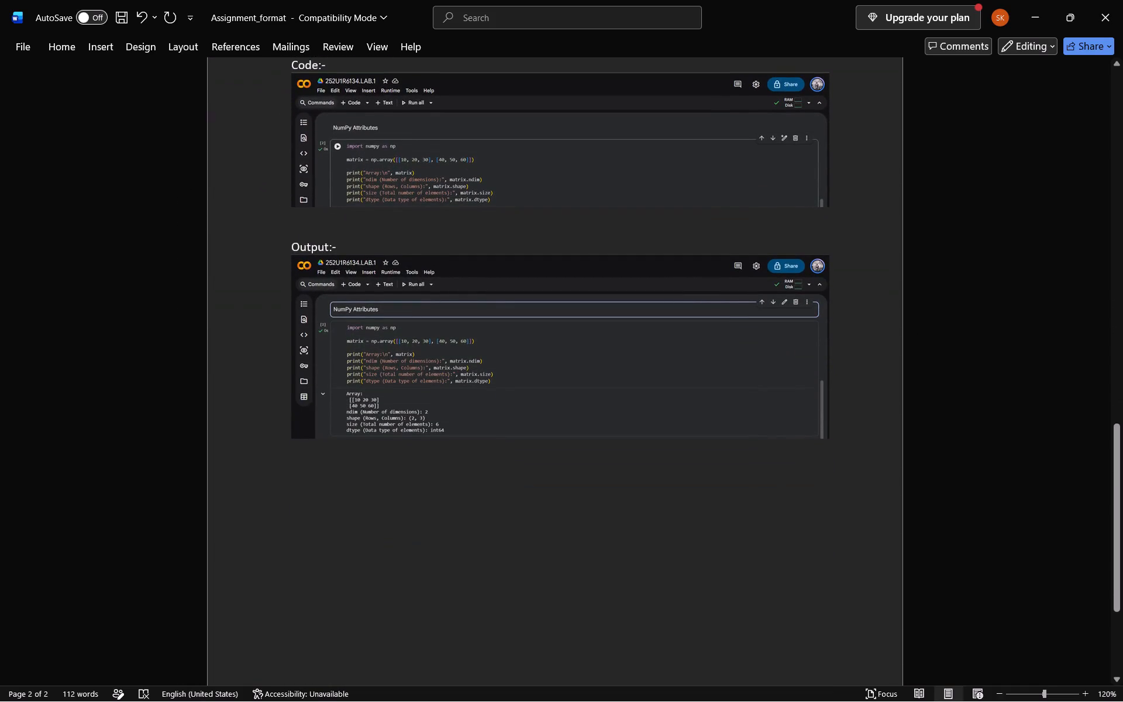
left_click(855, 430)
key("Return")
key("Return")
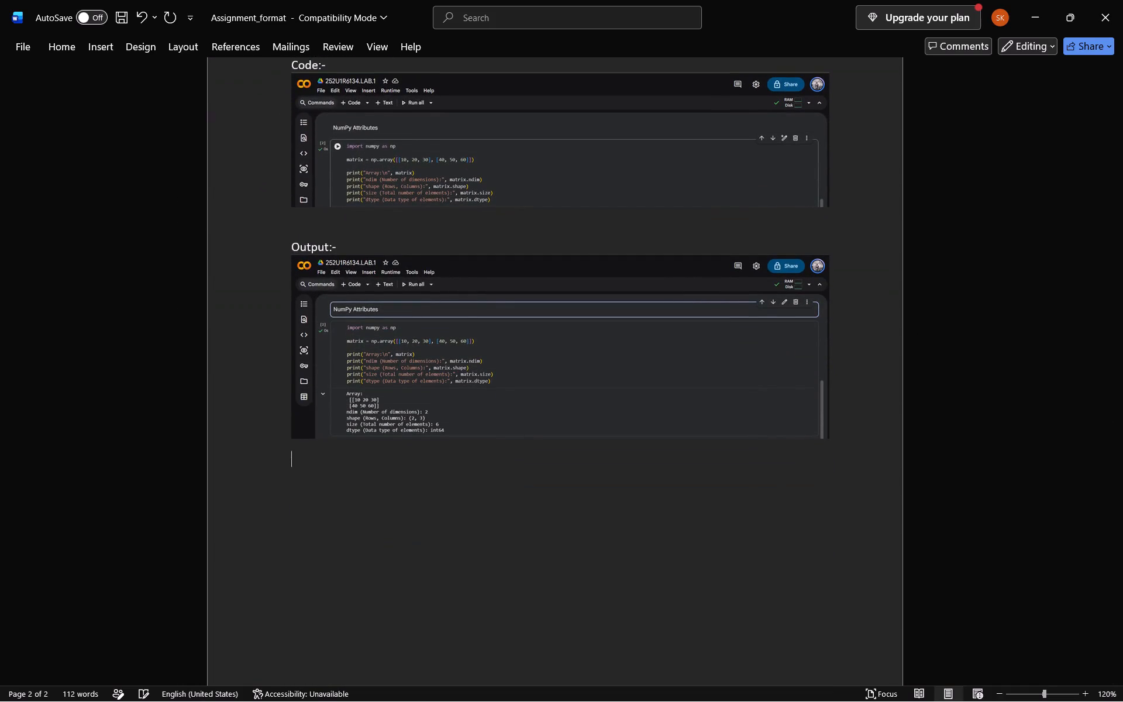
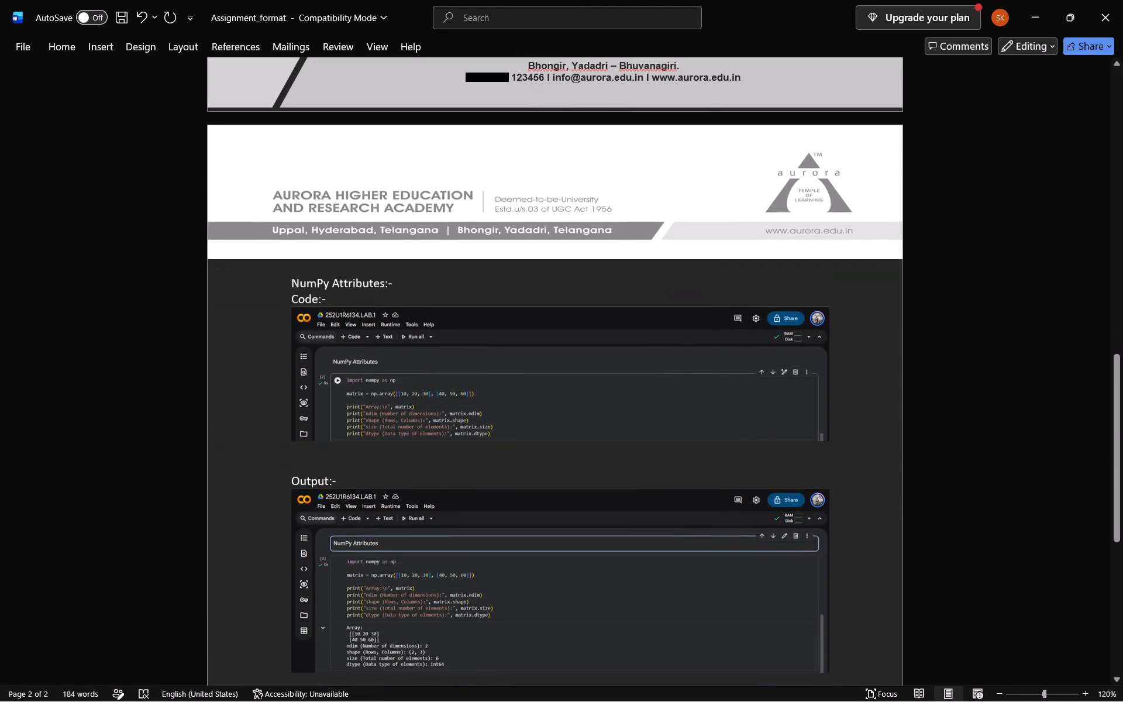
Place the text cursor directly before the "NumPy Attributes:-" heading at the top of the second page.
left_click(288, 281)
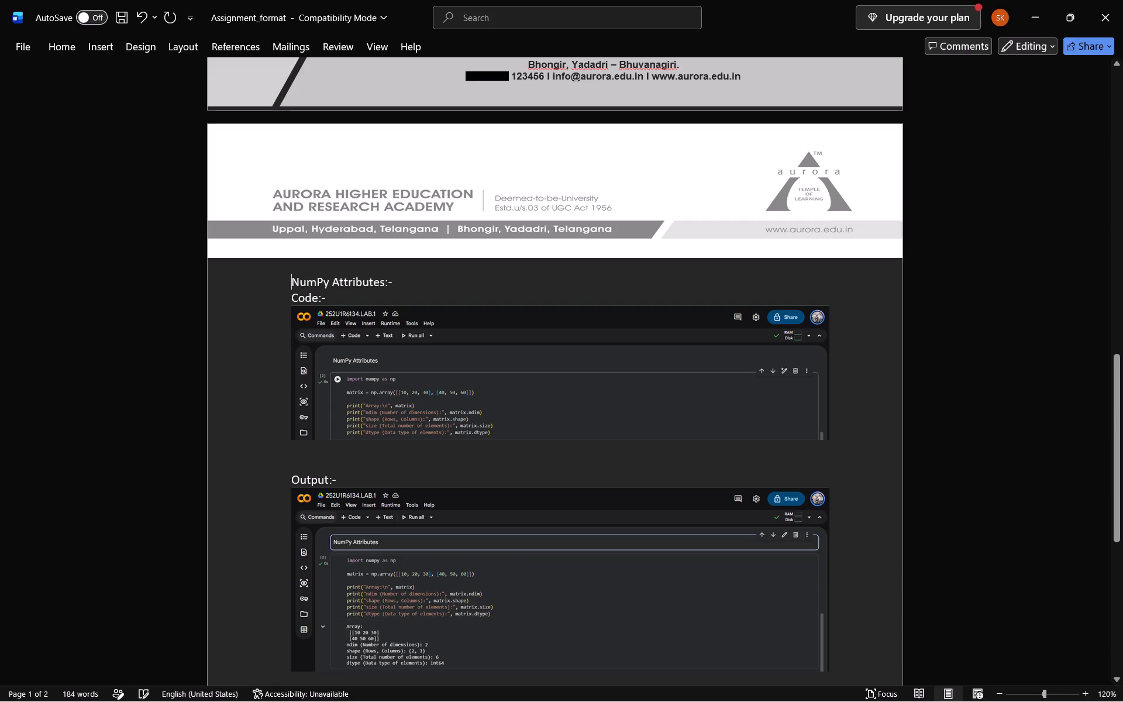
Prefix the "NumPy Attributes:-" heading with "2." and the "NumPy array creation :-" heading on the first page with "1.".
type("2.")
scroll(312, 274, "up", 5)
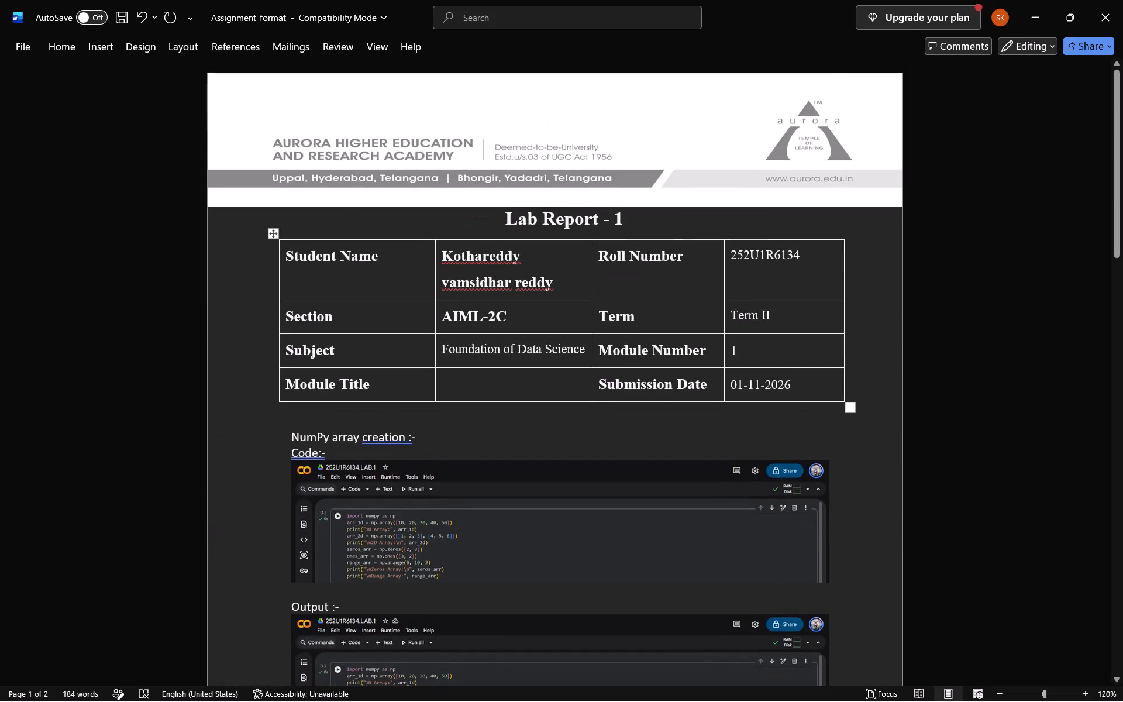
left_click(290, 436)
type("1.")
Add a "Code;-" label on a new line below the "3.NumPy Data Types" heading on the second page.
scroll(290, 438, "down", 4)
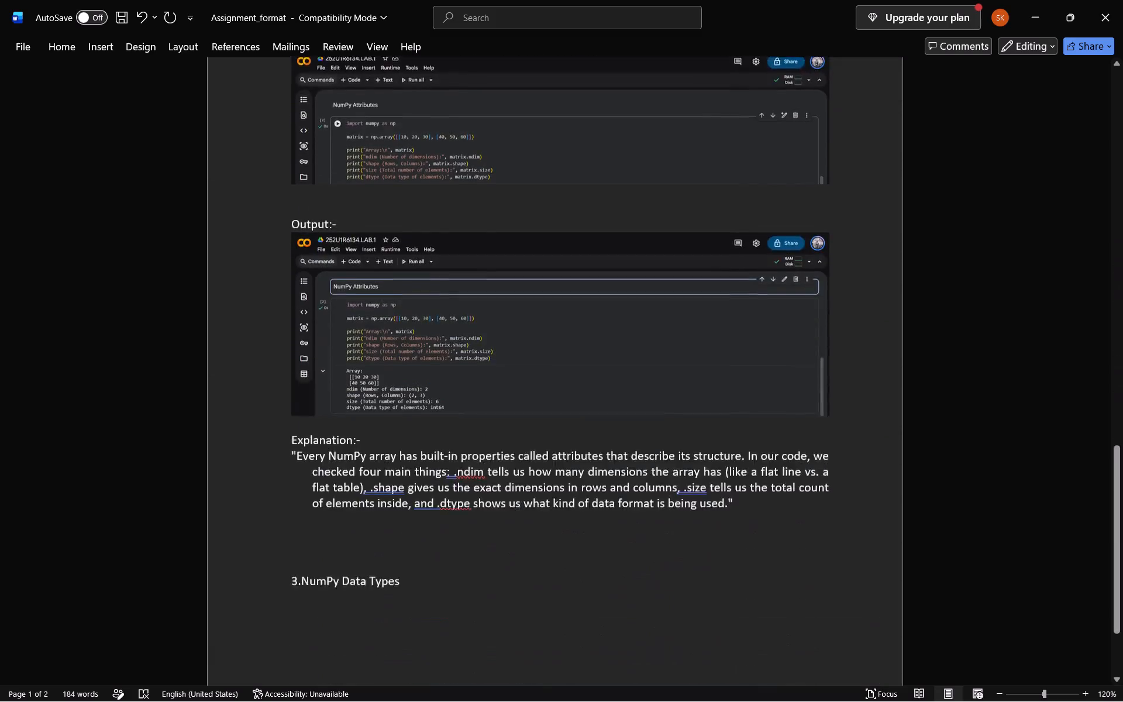
scroll(290, 438, "down", 4)
left_click(413, 394)
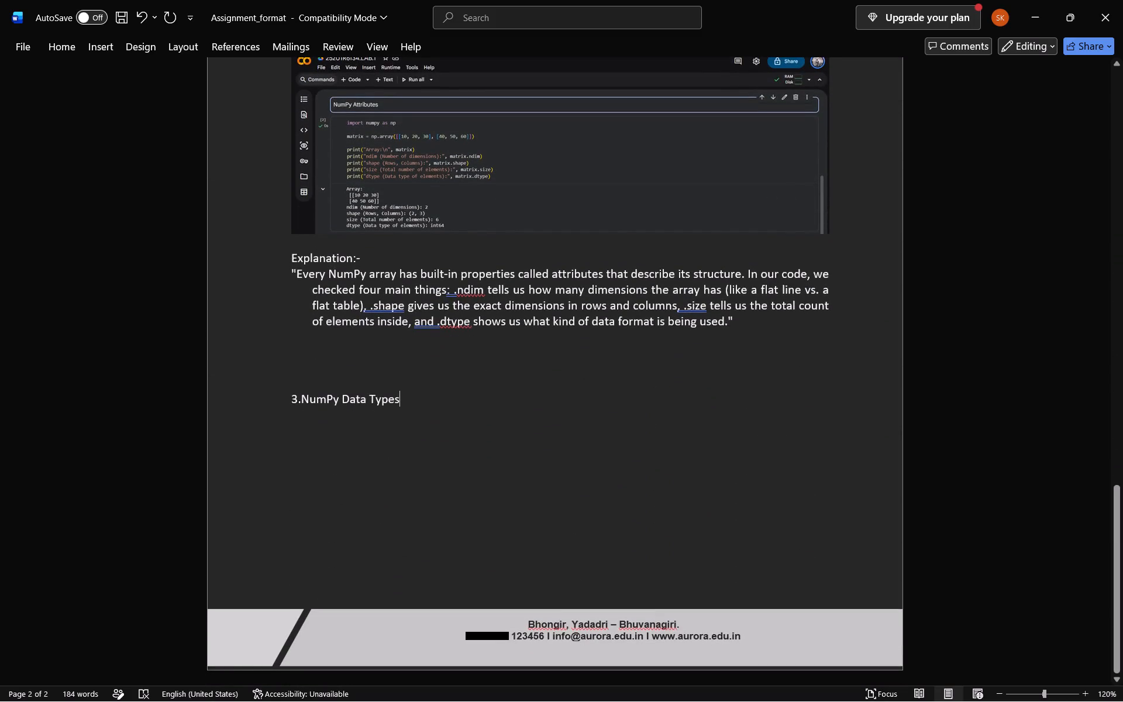
key("Return")
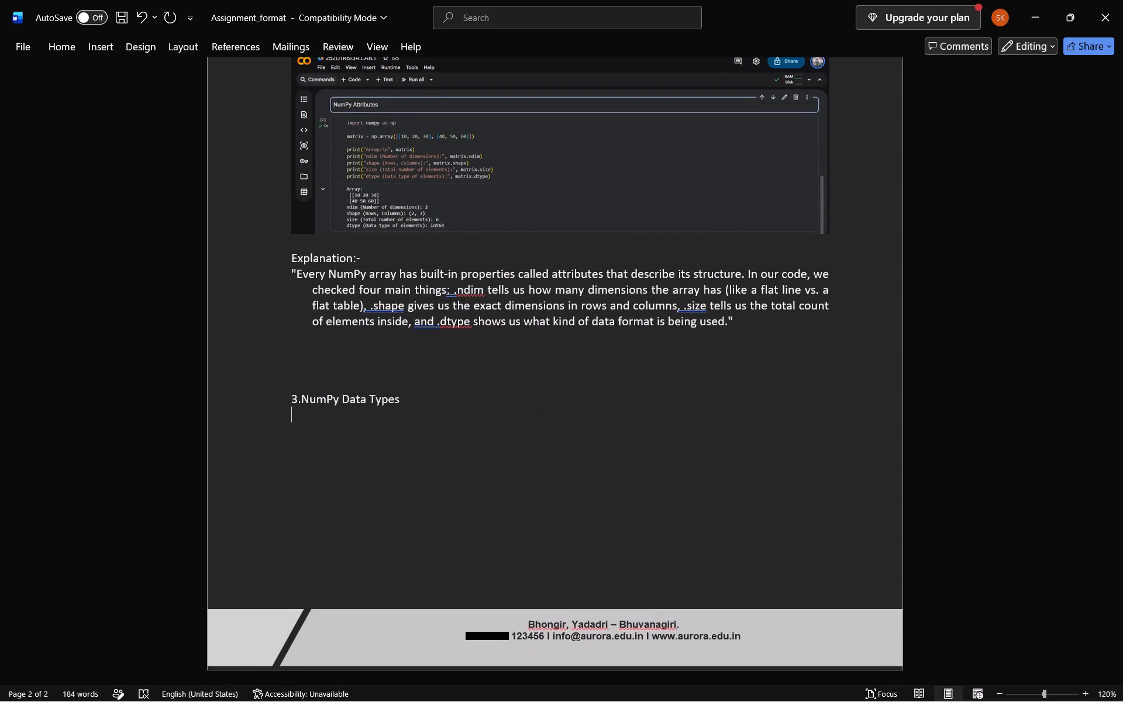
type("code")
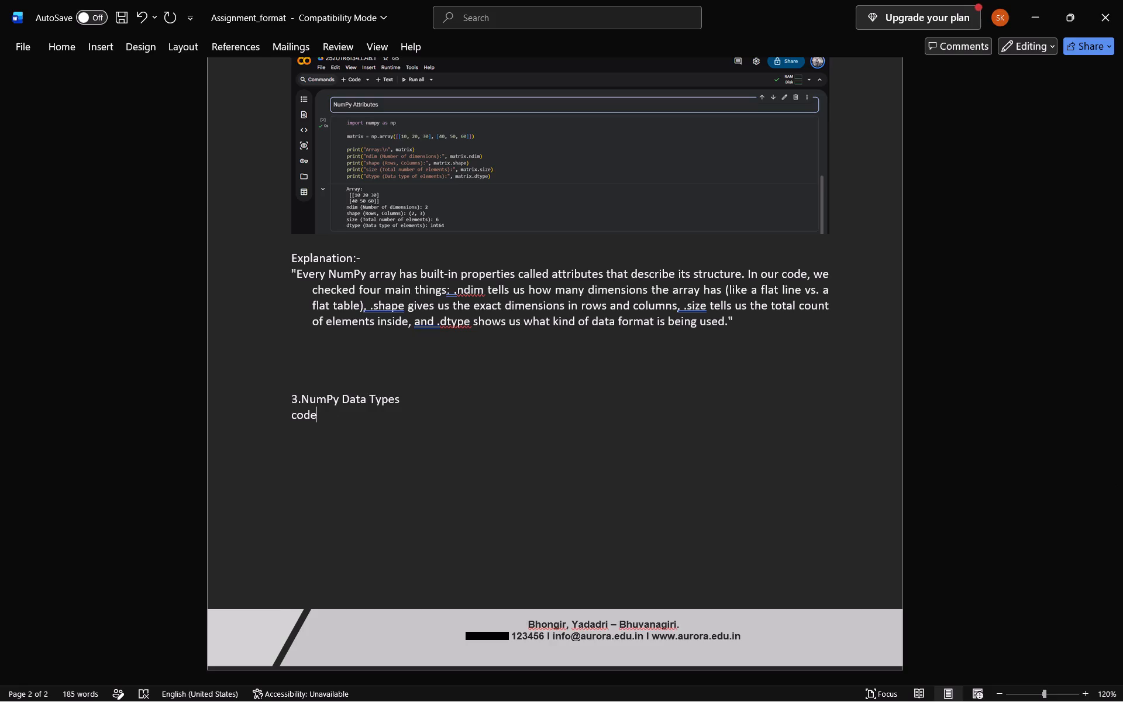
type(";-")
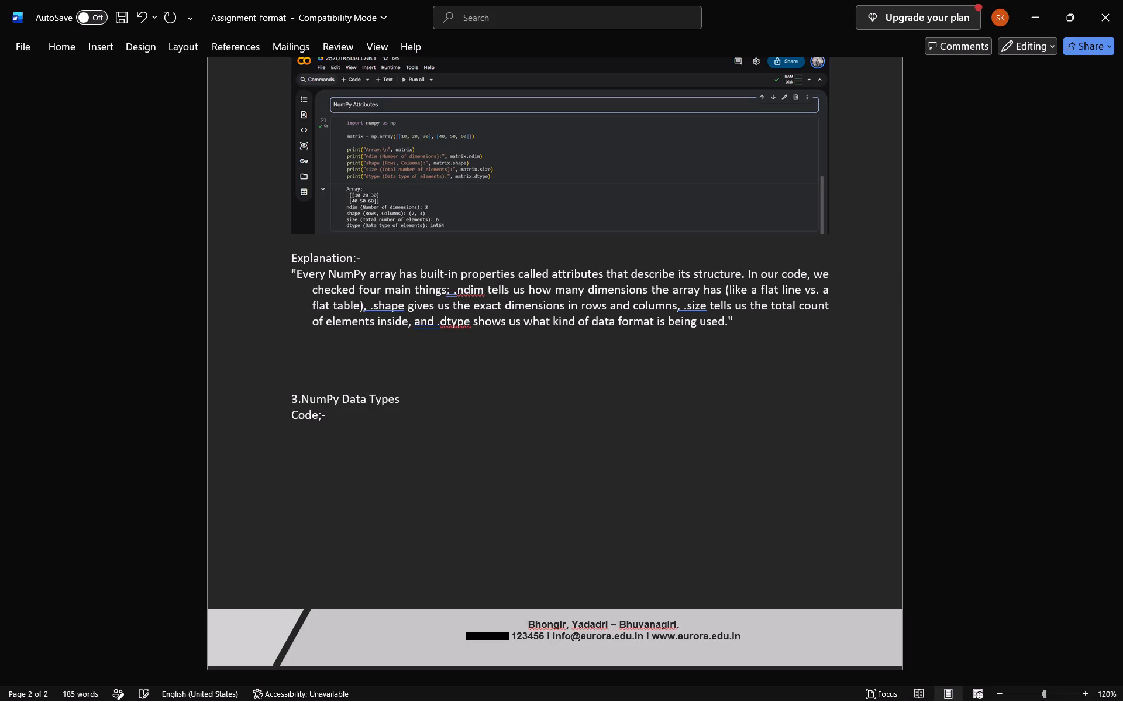
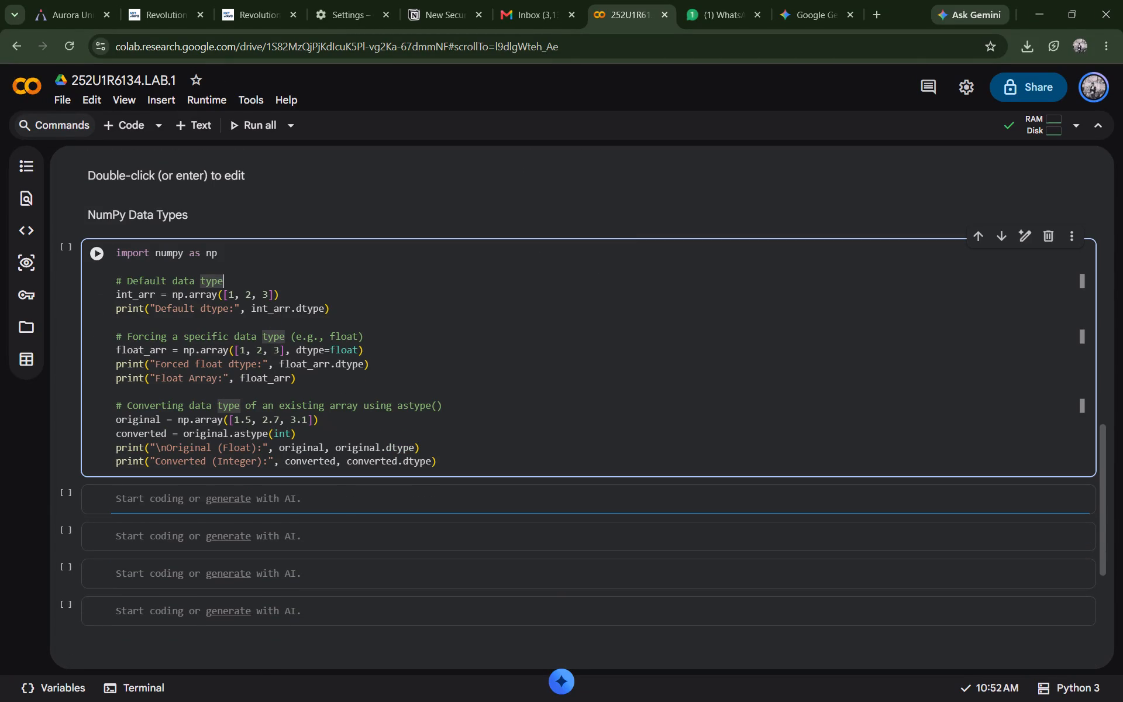
Delete the "# Default data type" comment and the blank lines after the import in the NumPy Data Types code cell.
left_click_drag(223, 283, 113, 281)
key("BackSpace")
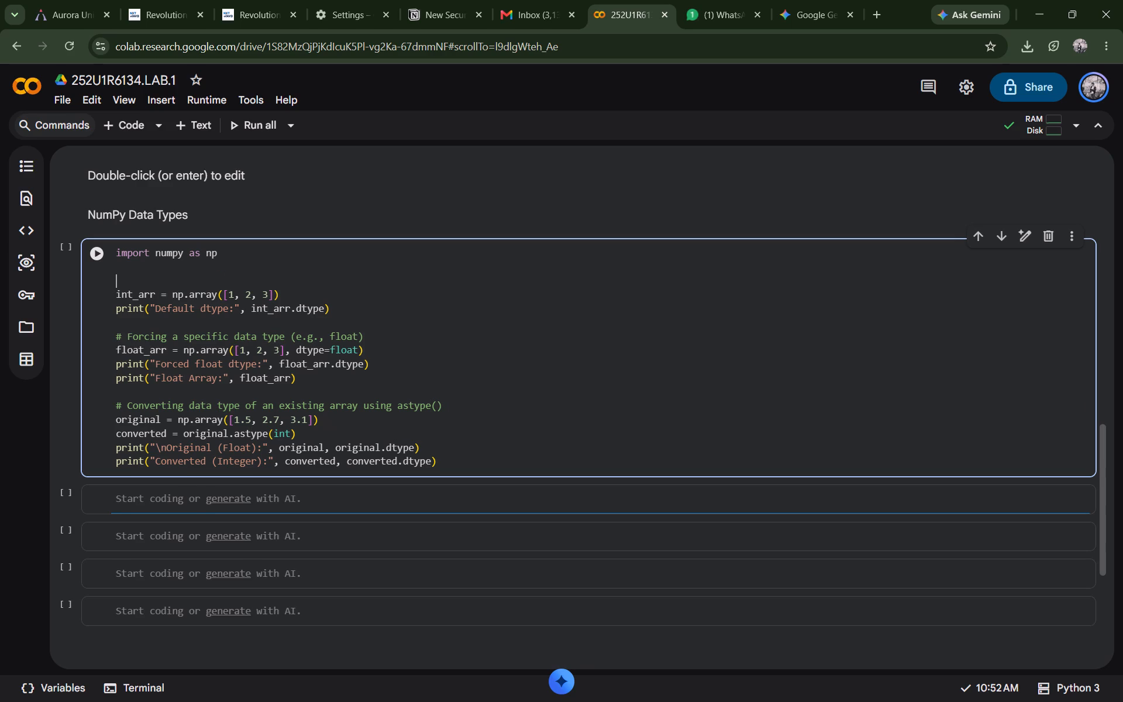
key("BackSpace")
key("BackSpace")
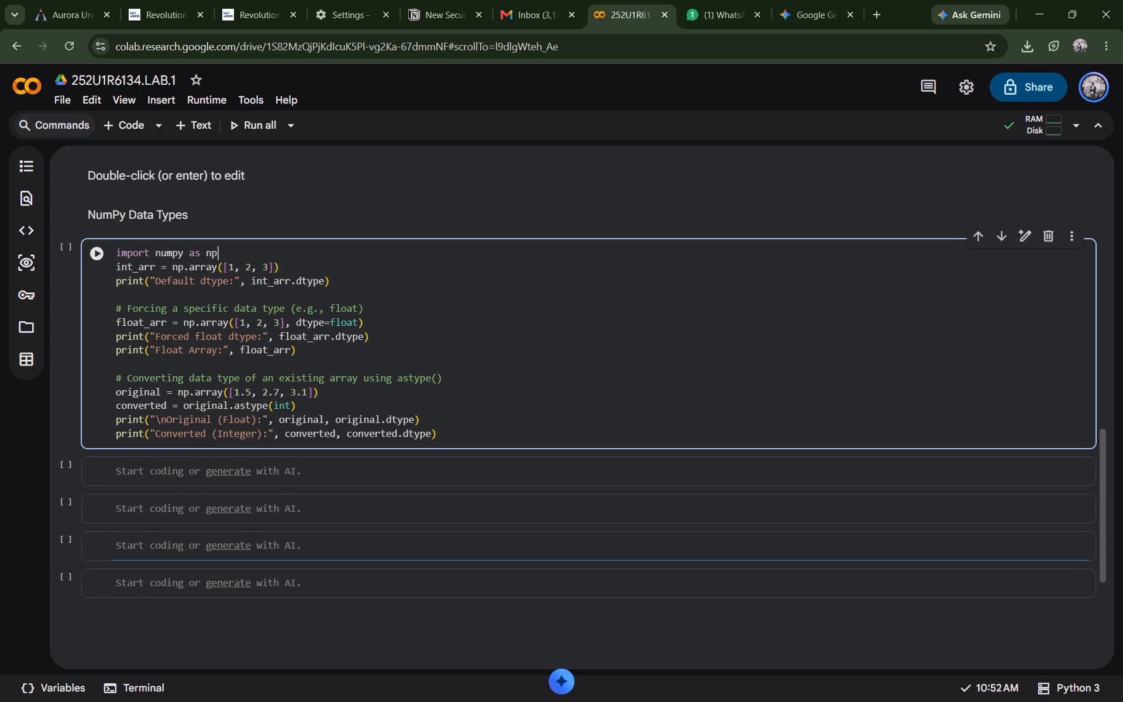
Delete the comment lines about forcing a specific data type and converting with astype() from the NumPy Data Types code cell.
left_click_drag(363, 308, 119, 309)
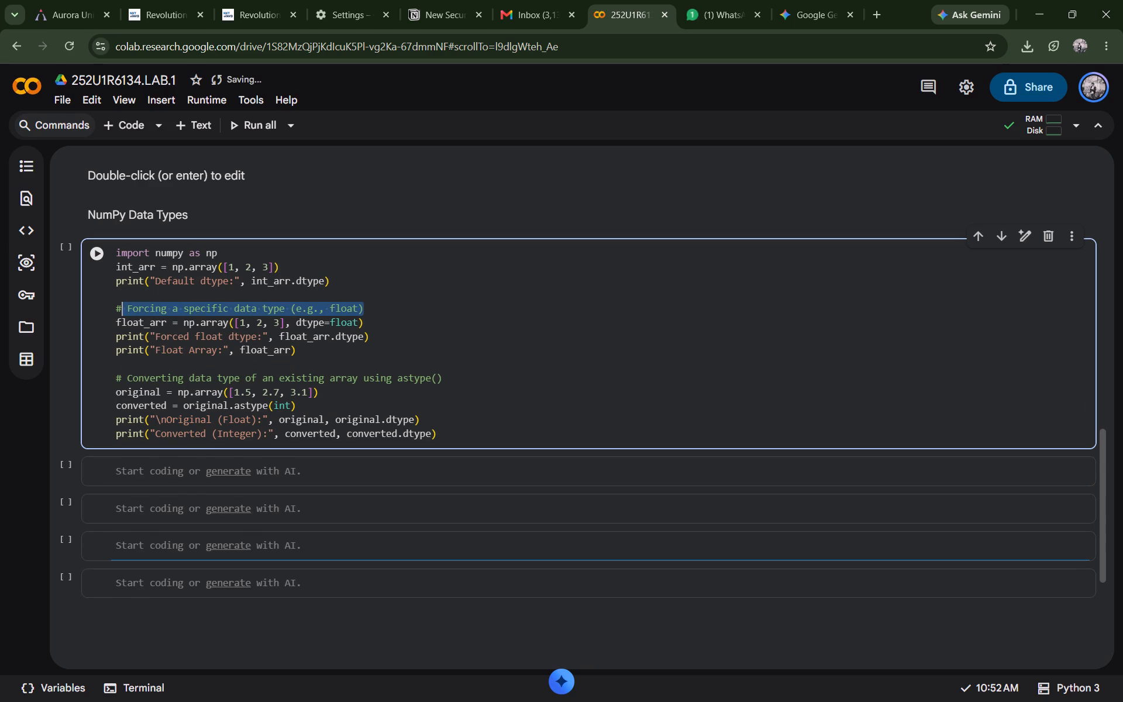
left_click_drag(119, 309, 113, 309)
key("BackSpace")
key("BackSpace")
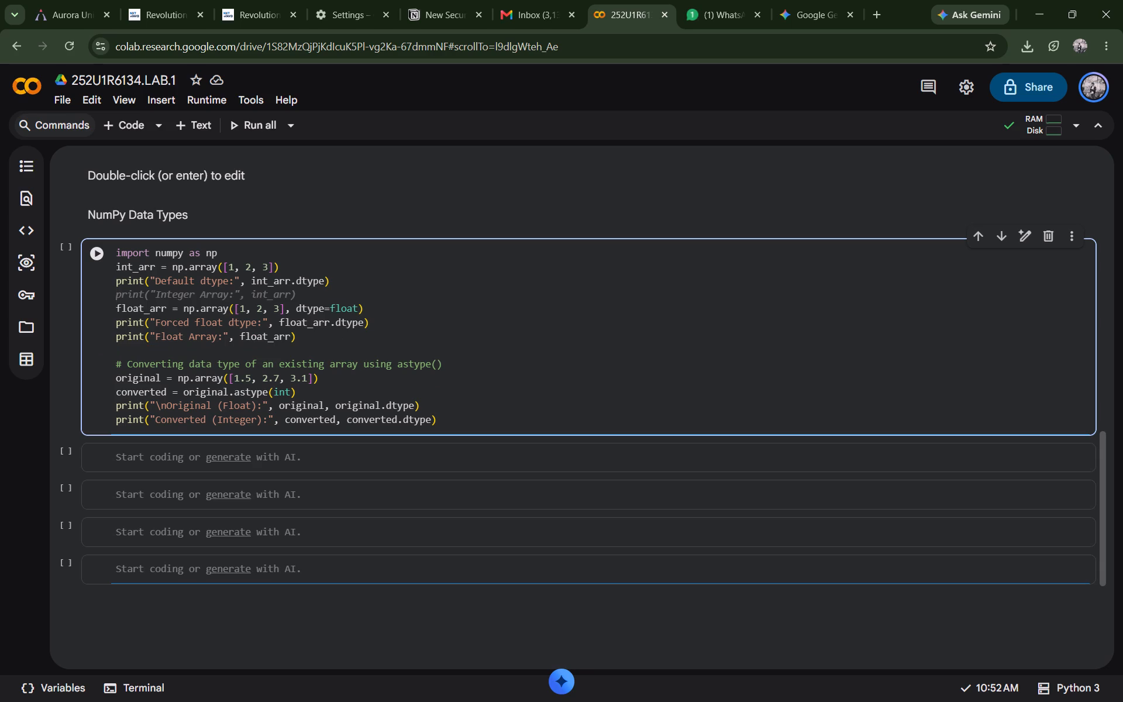
left_click(454, 364)
left_click_drag(454, 364, 356, 351)
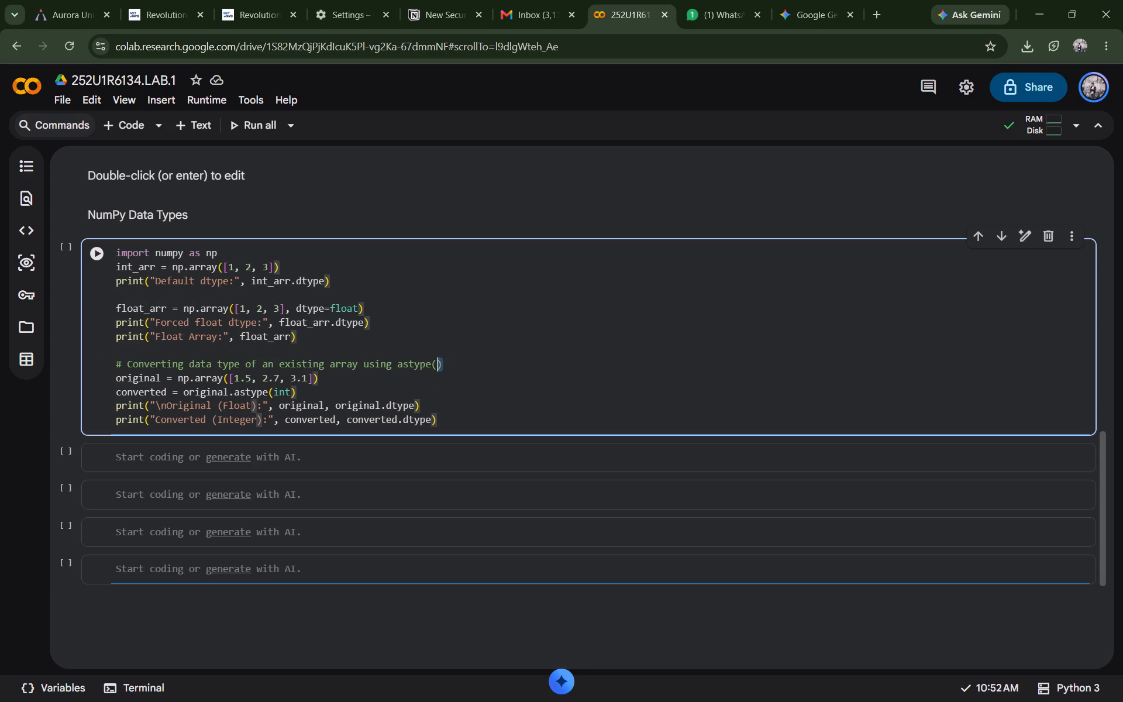
left_click_drag(356, 351, 58, 363)
key("BackSpace")
key("BackSpace")
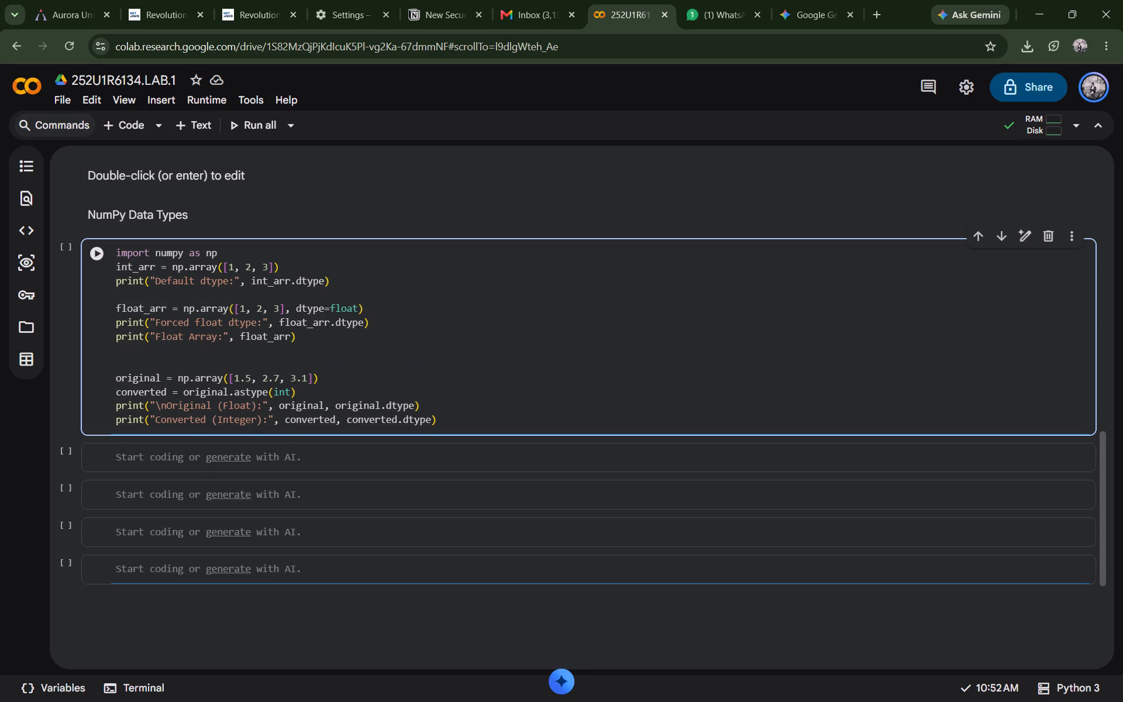
Run the NumPy Data Types code cell.
left_click(97, 256)
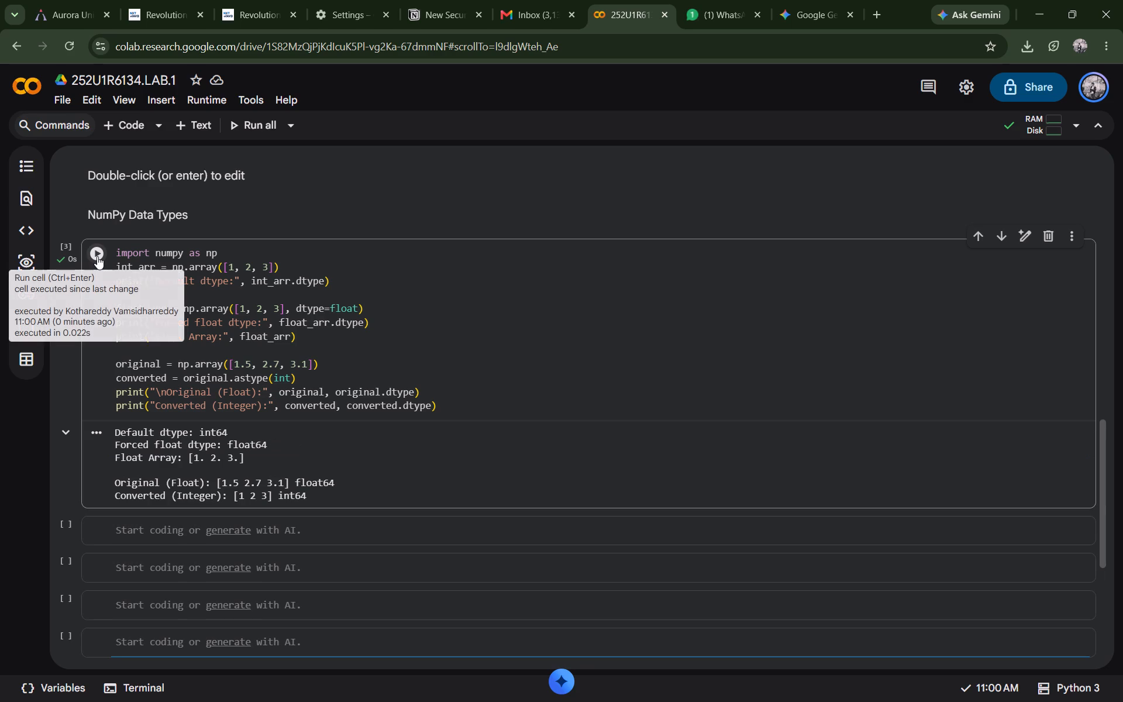
Snip the notebook from its header down to the end of the Data Types code and paste it below "Code;-" in the Word report, leaving a blank line between.
scroll(378, 446, "down", 1)
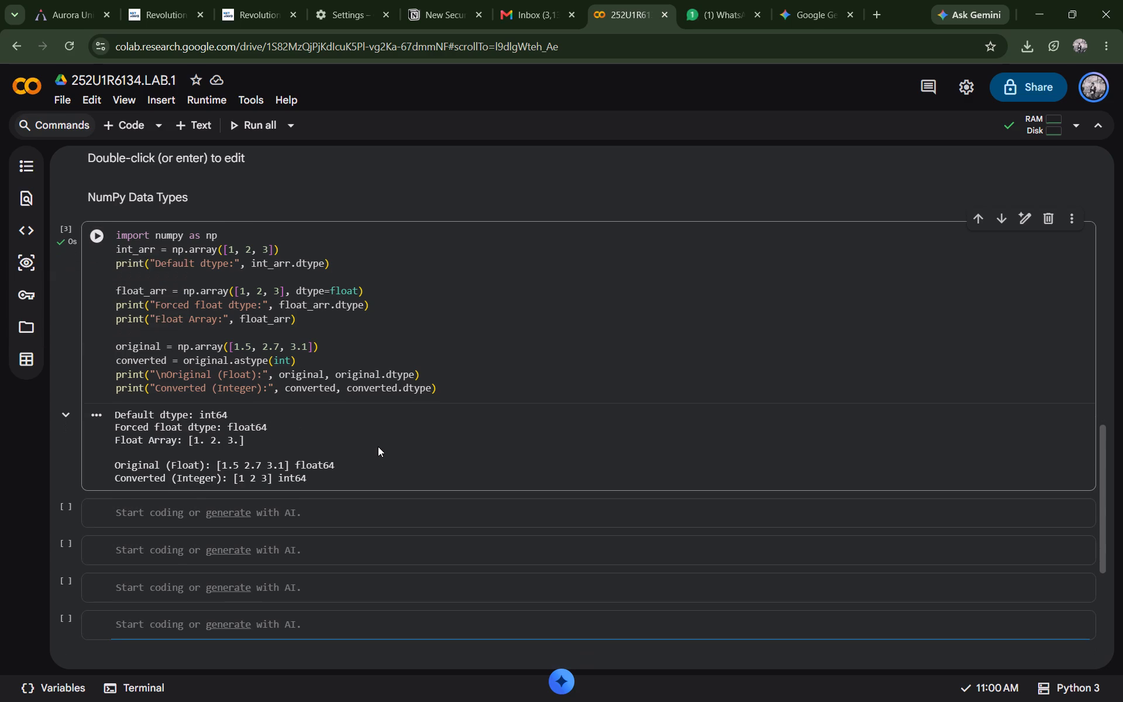
scroll(378, 446, "down", 1)
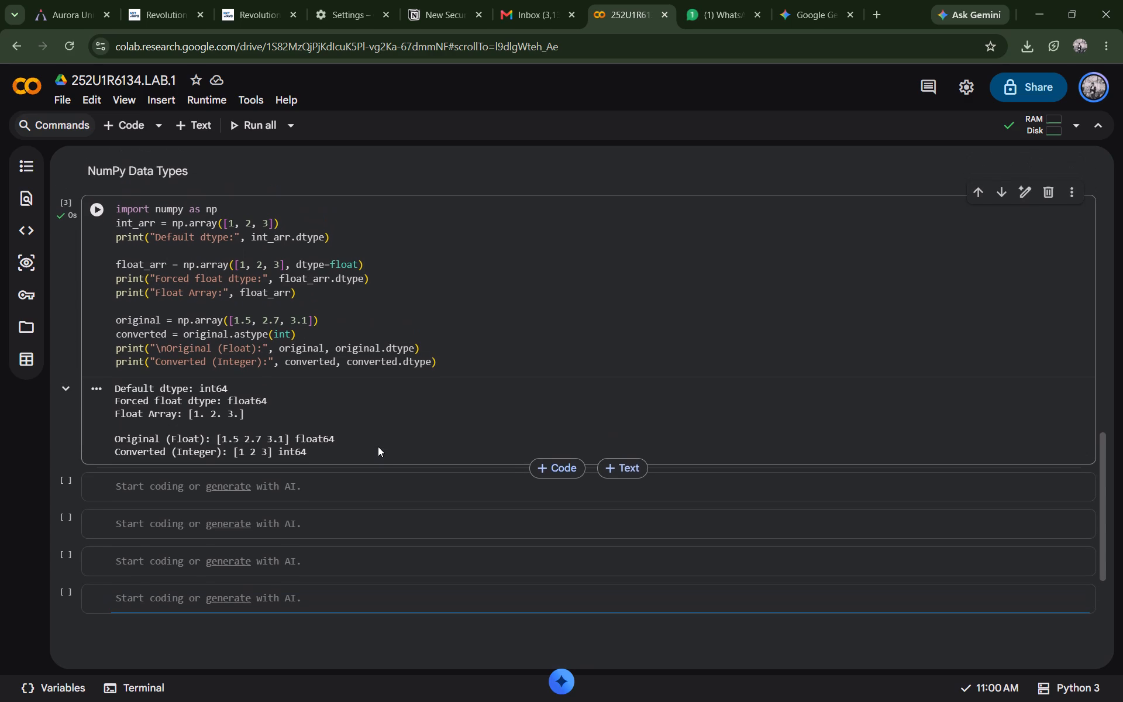
key("shift+super+s")
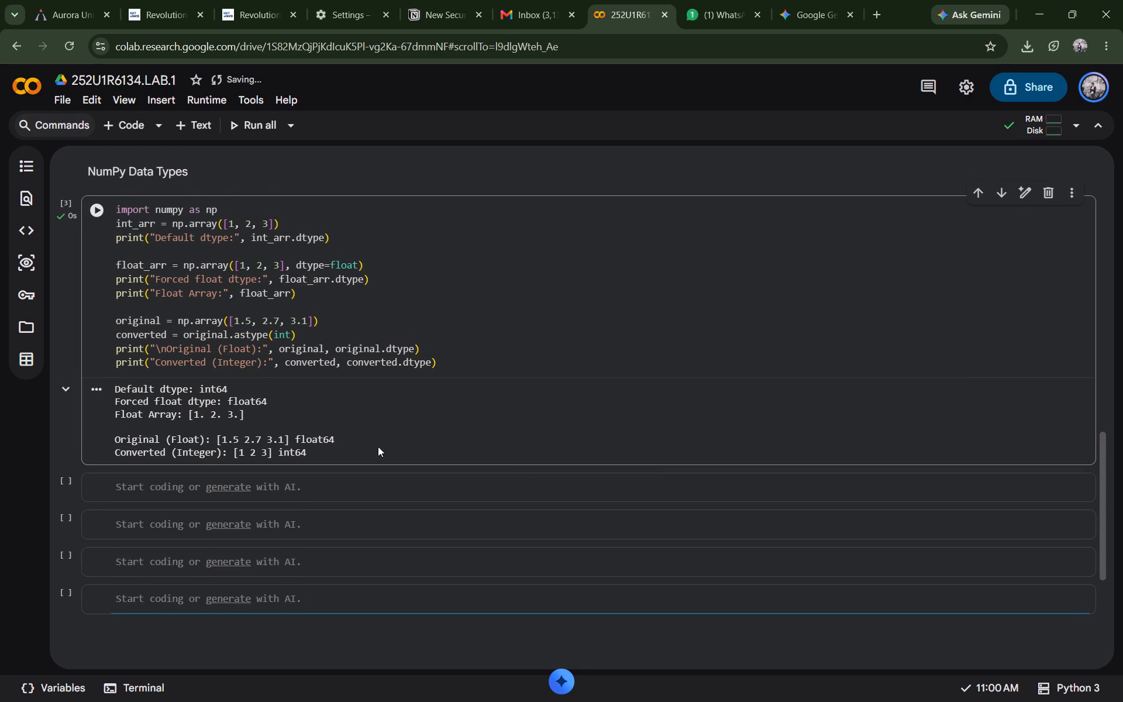
left_click_drag(1, 63, 942, 383)
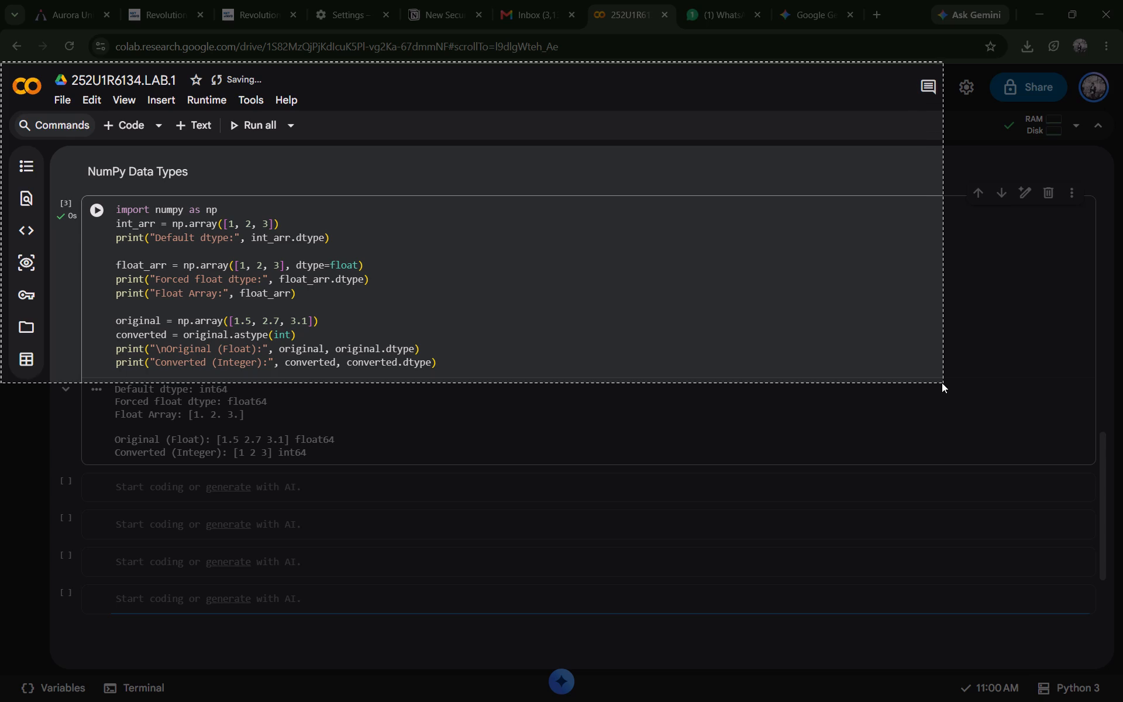
left_click_drag(942, 383, 1117, 373)
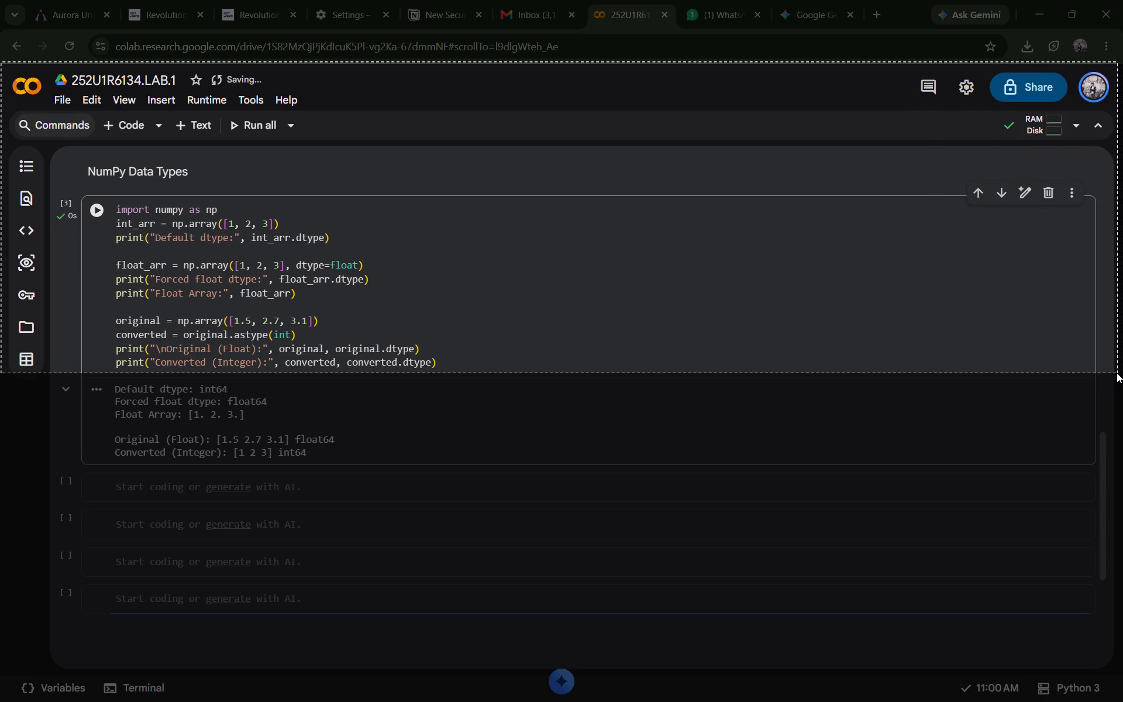
left_click_drag(1117, 373, 1115, 376)
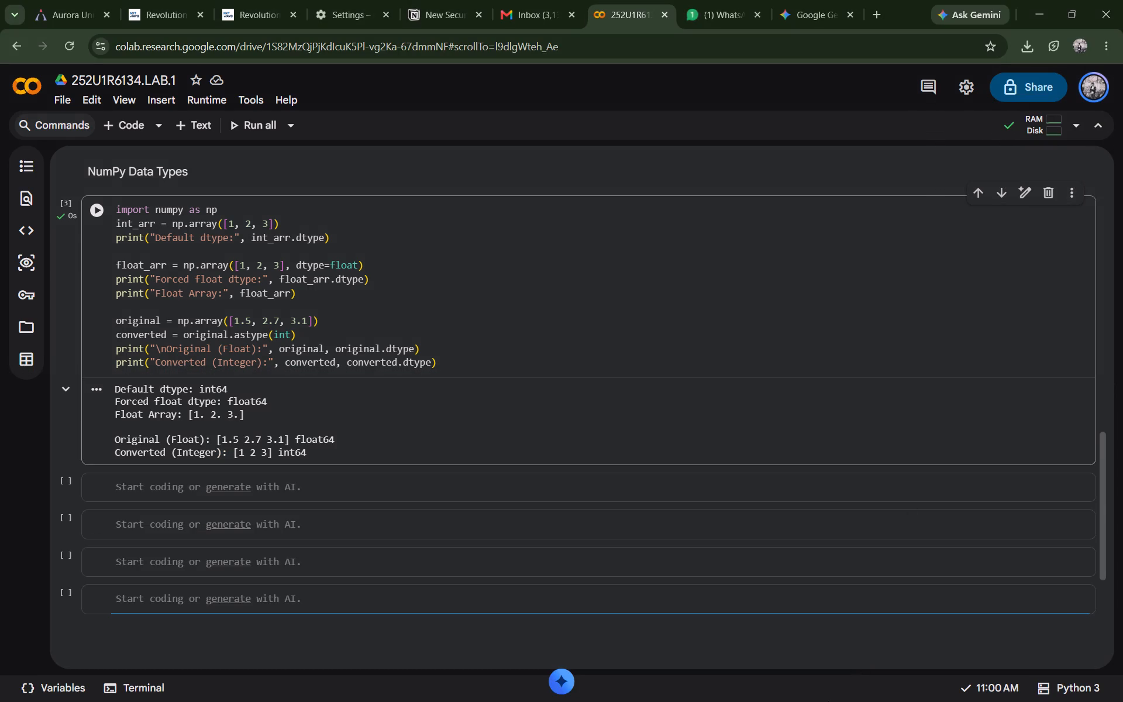
left_click(863, 642)
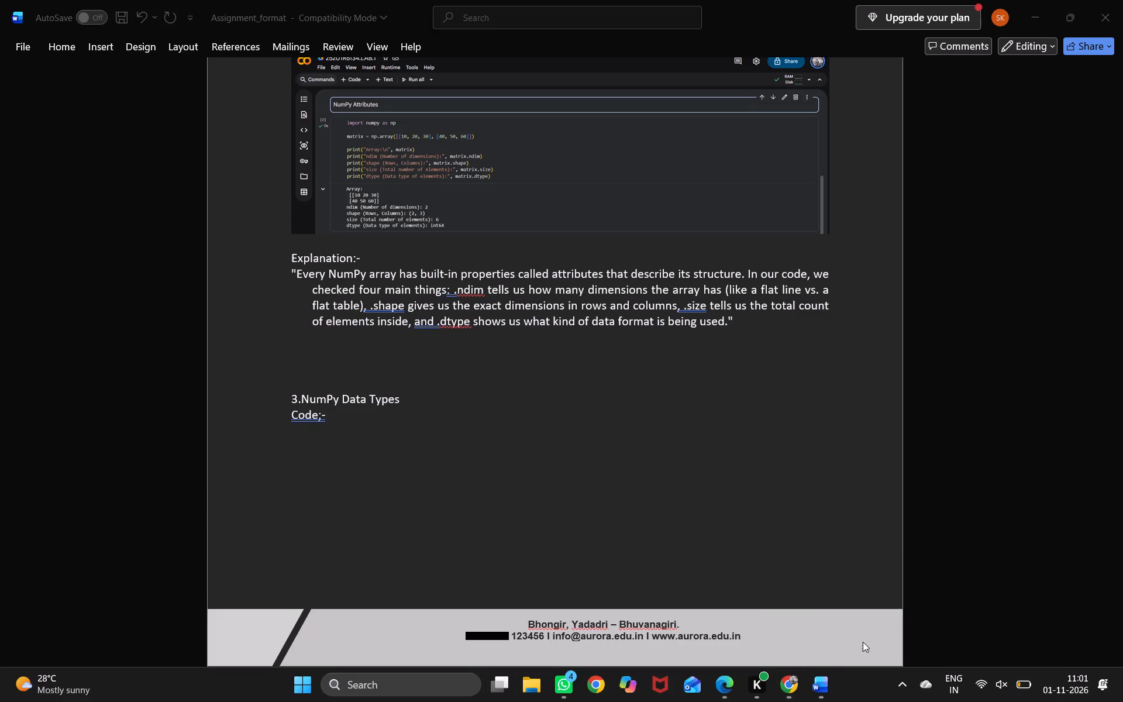
key("ctrl+v")
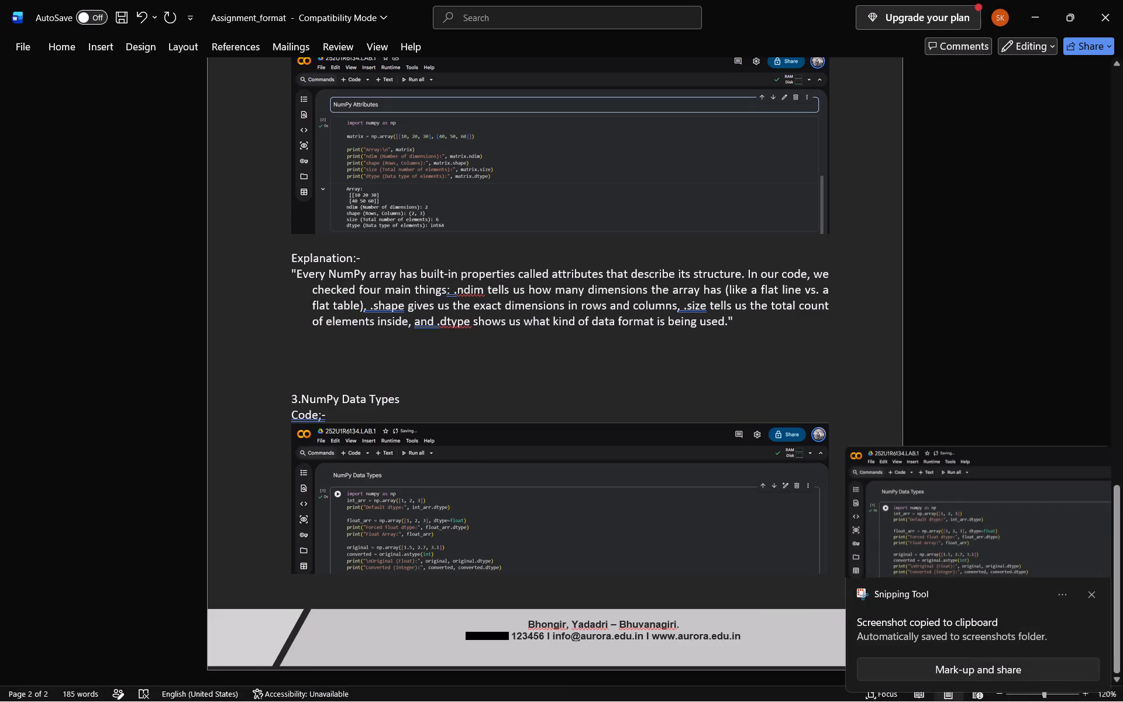
scroll(478, 505, "down", 1)
key("Return")
scroll(473, 550, "down", 3)
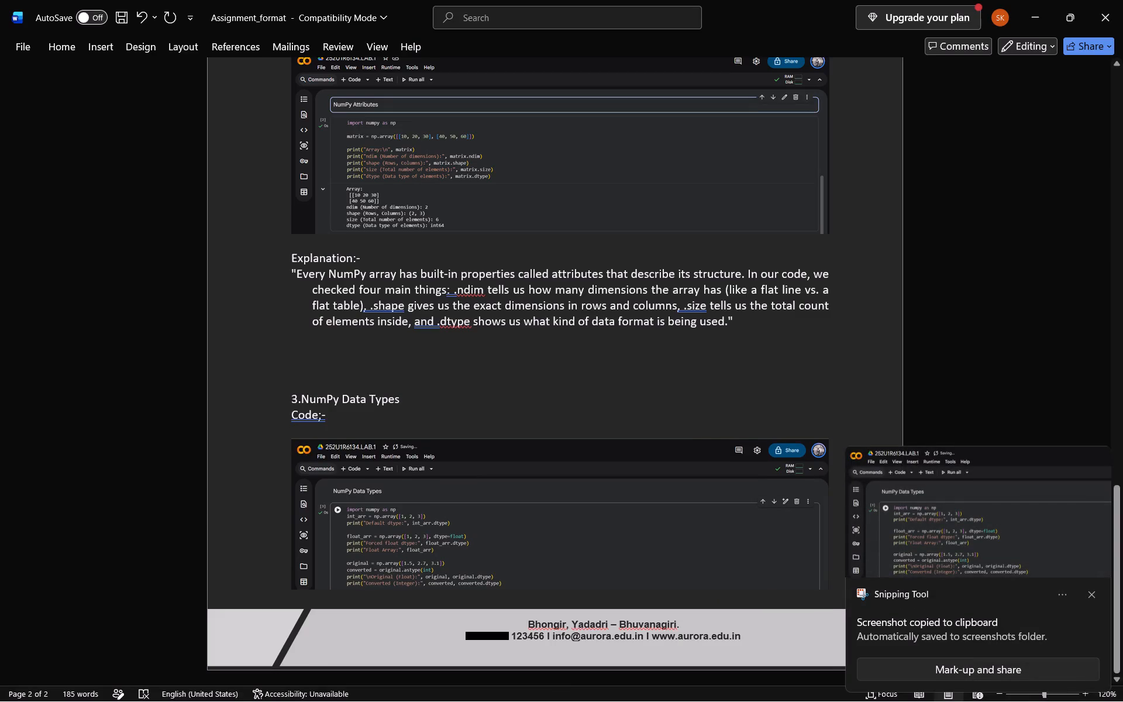
Add an "Output:-" heading on a new page after the NumPy Data Types code screenshot, followed by an empty line.
left_click(832, 586)
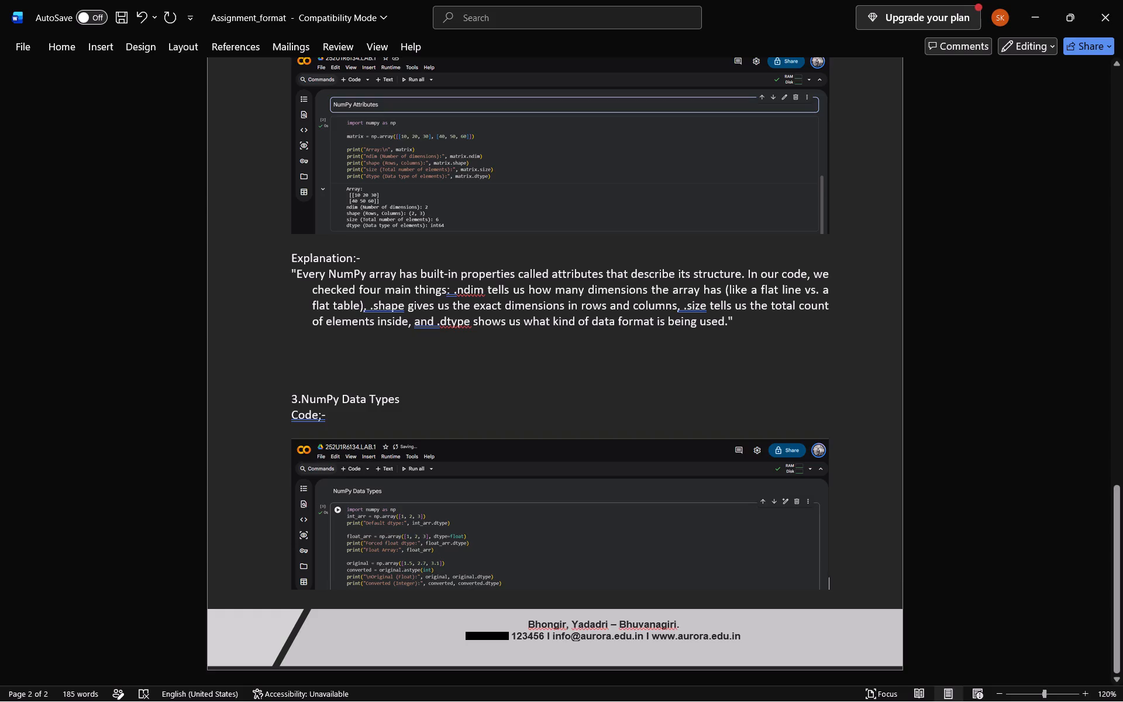
key("Return")
key("Return")
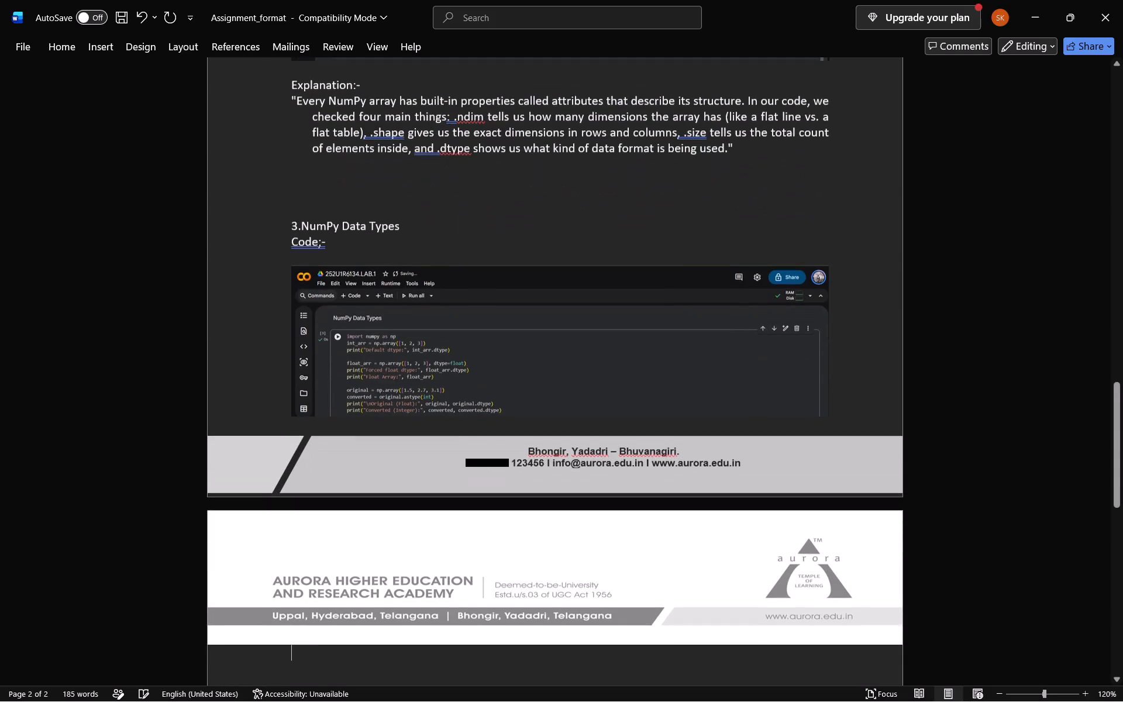
key("Return")
key("Return")
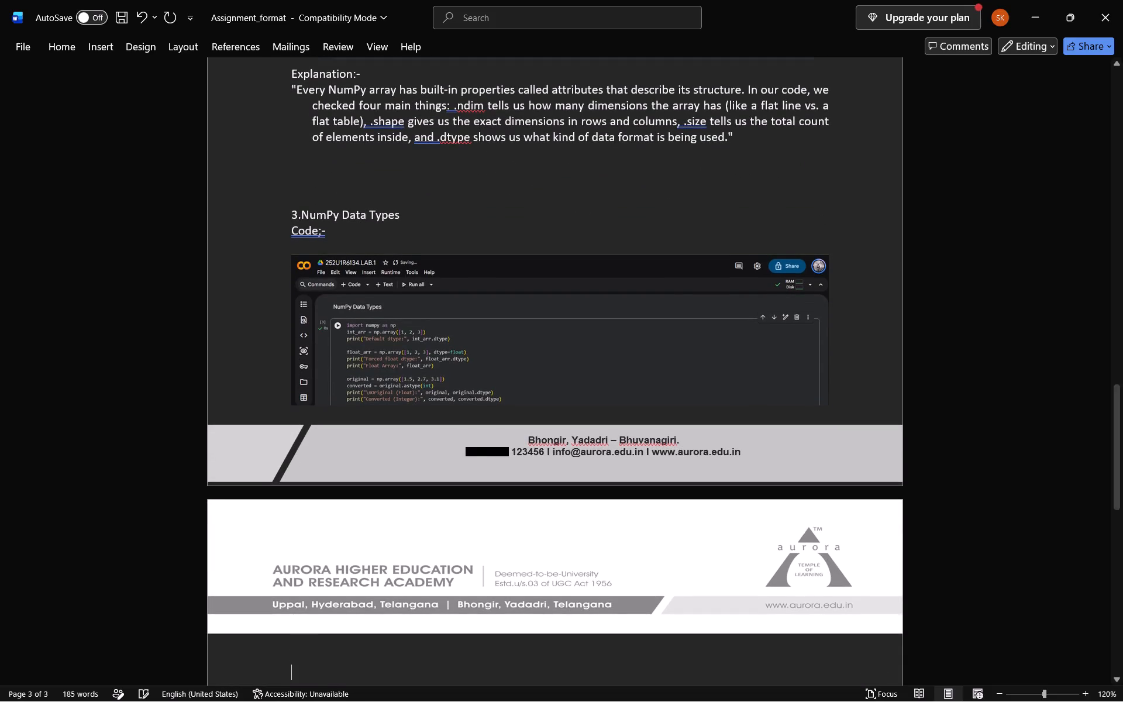
type("out")
type("put")
type("/;-")
key("BackSpace")
key("BackSpace")
key("BackSpace")
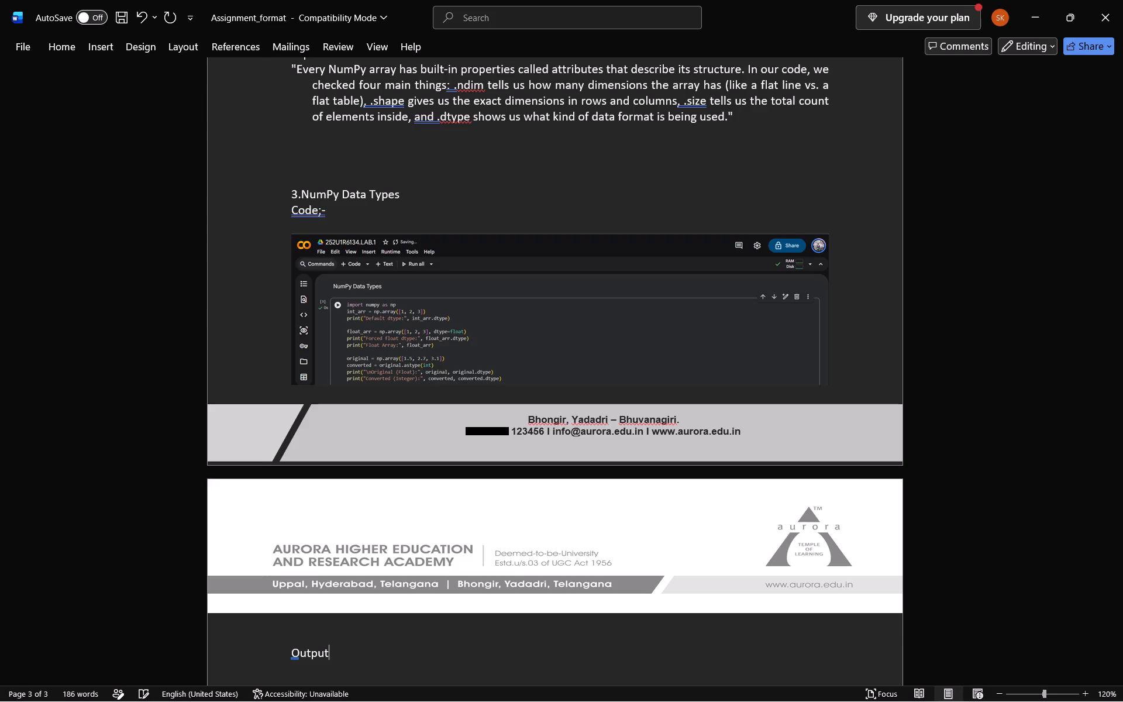
type(":_-")
key("BackSpace")
key("BackSpace")
key("minus")
key("Return")
Snip the notebook from its header through the Data Types cell's output and paste it under "Output:-" in the Word report.
scroll(832, 586, "down", 4)
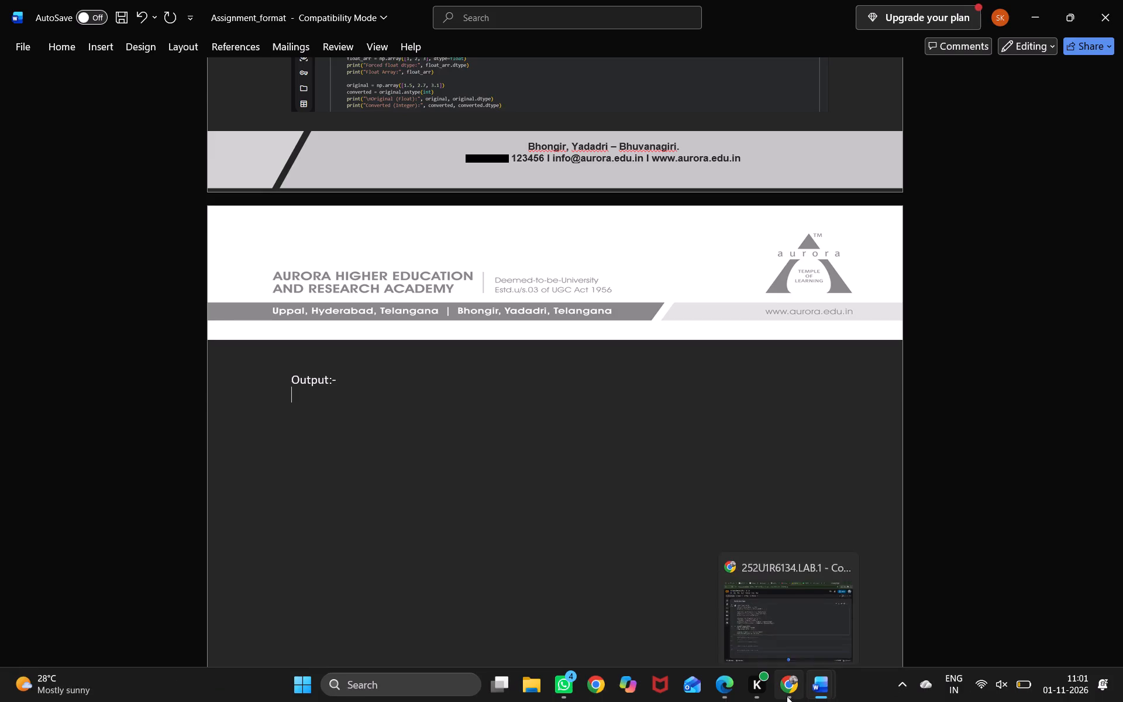
left_click(836, 615)
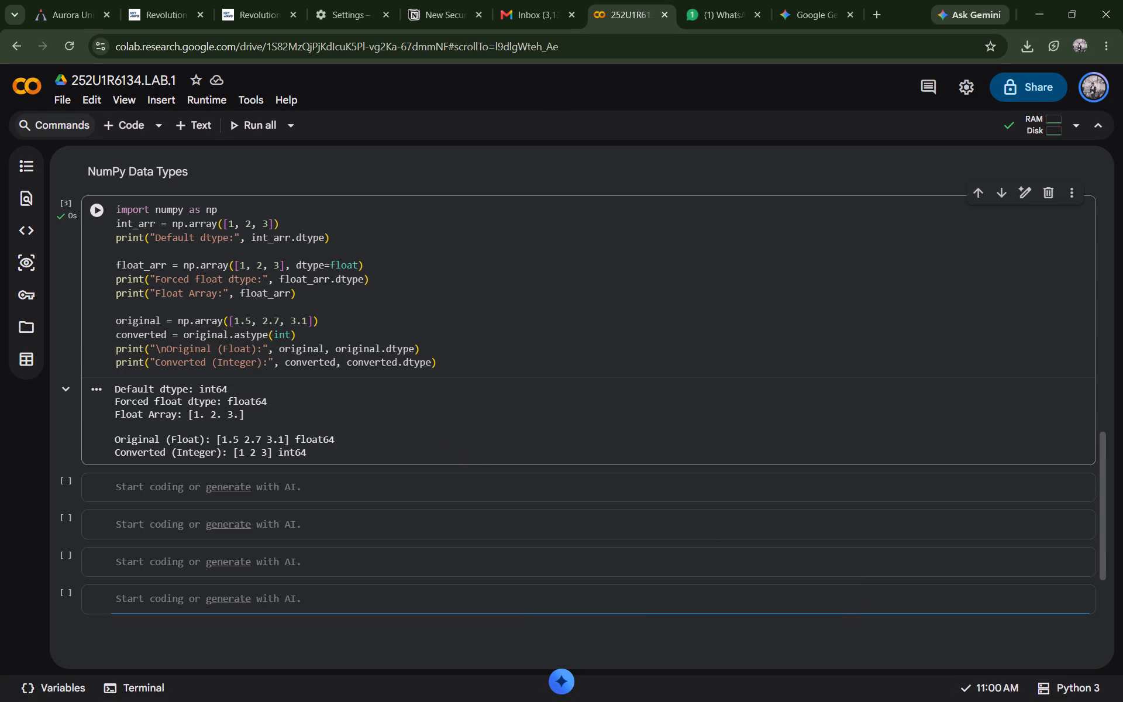
key("shift+super+s")
left_click_drag(0, 63, 206, 200)
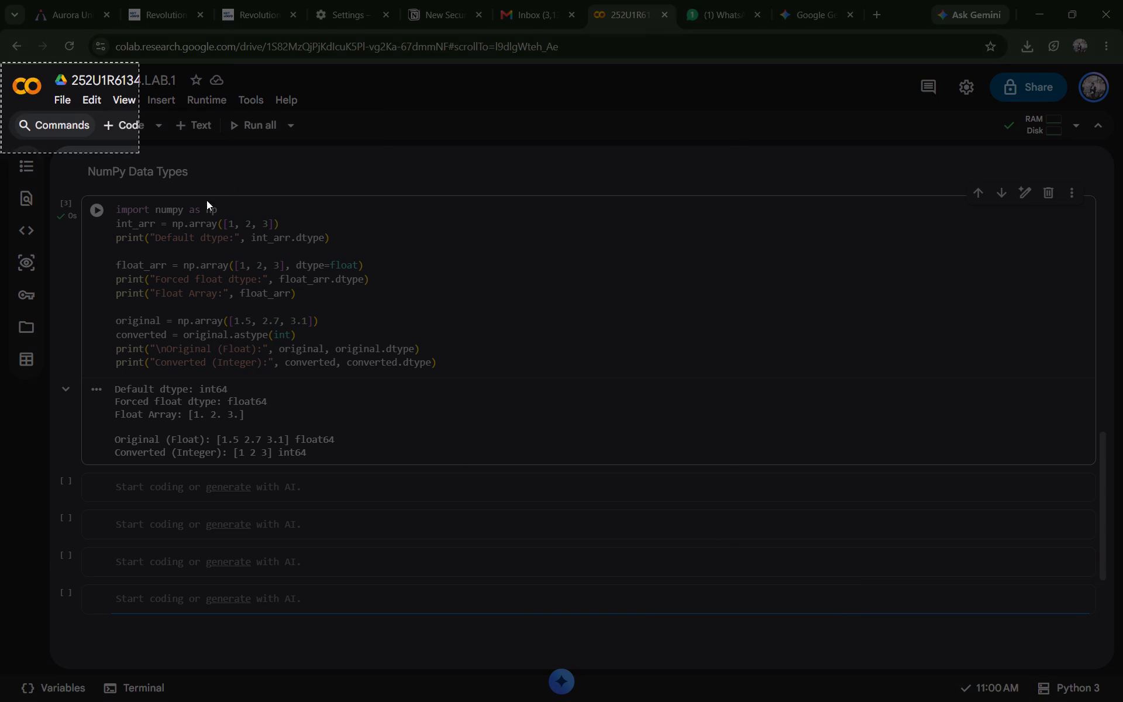
left_click_drag(206, 200, 1122, 499)
scroll(757, 552, "right", 6)
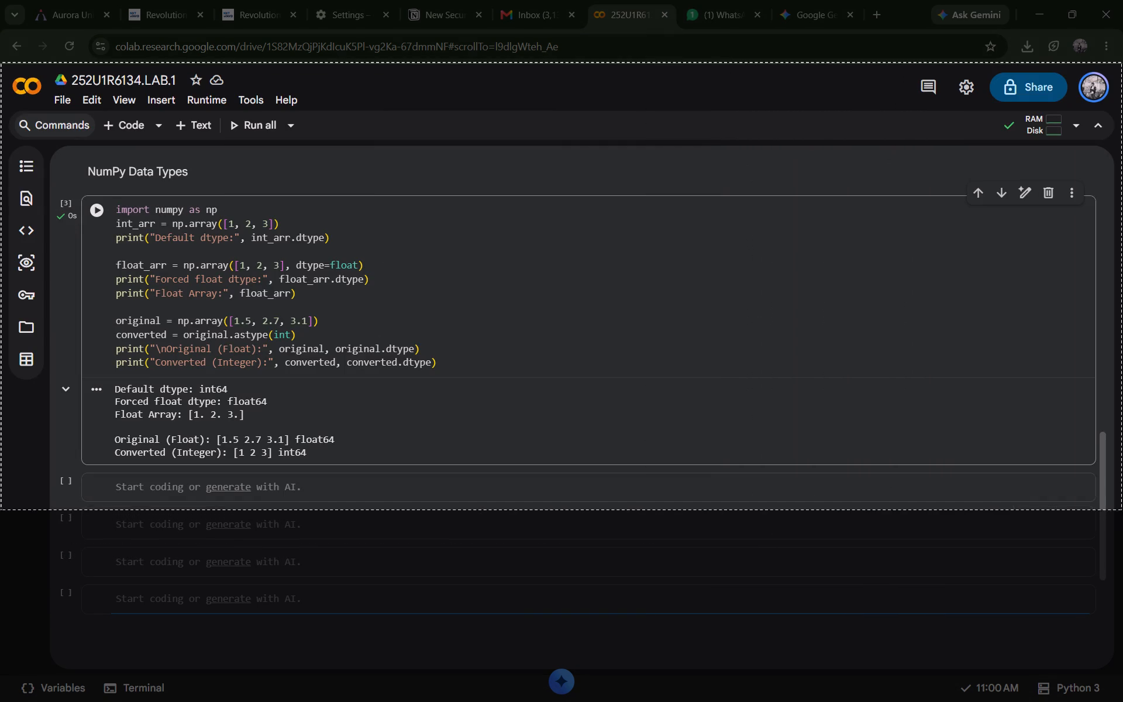
left_click_drag(1122, 499, 1120, 472)
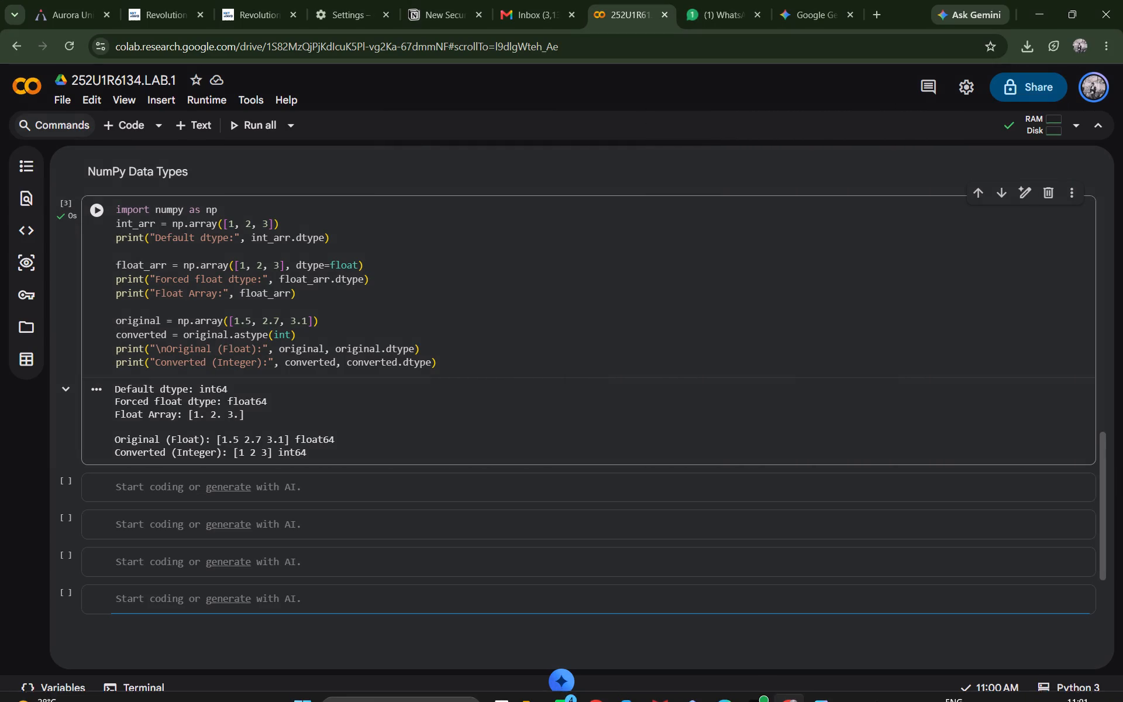
left_click(870, 614)
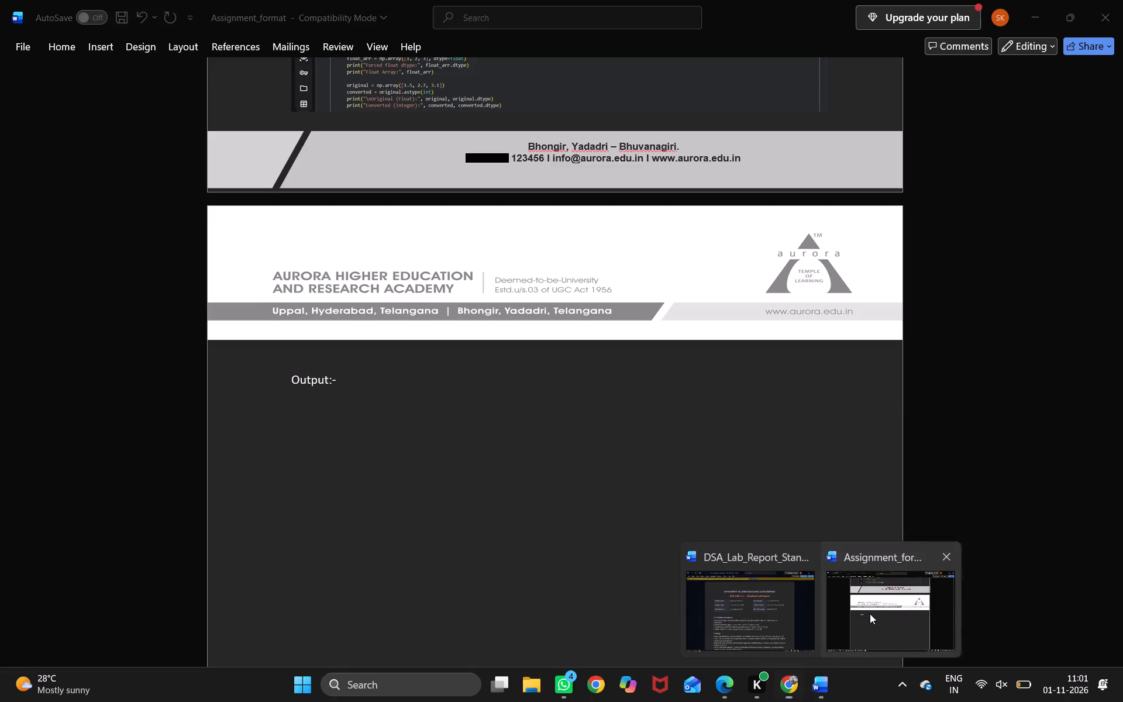
key("ctrl+v")
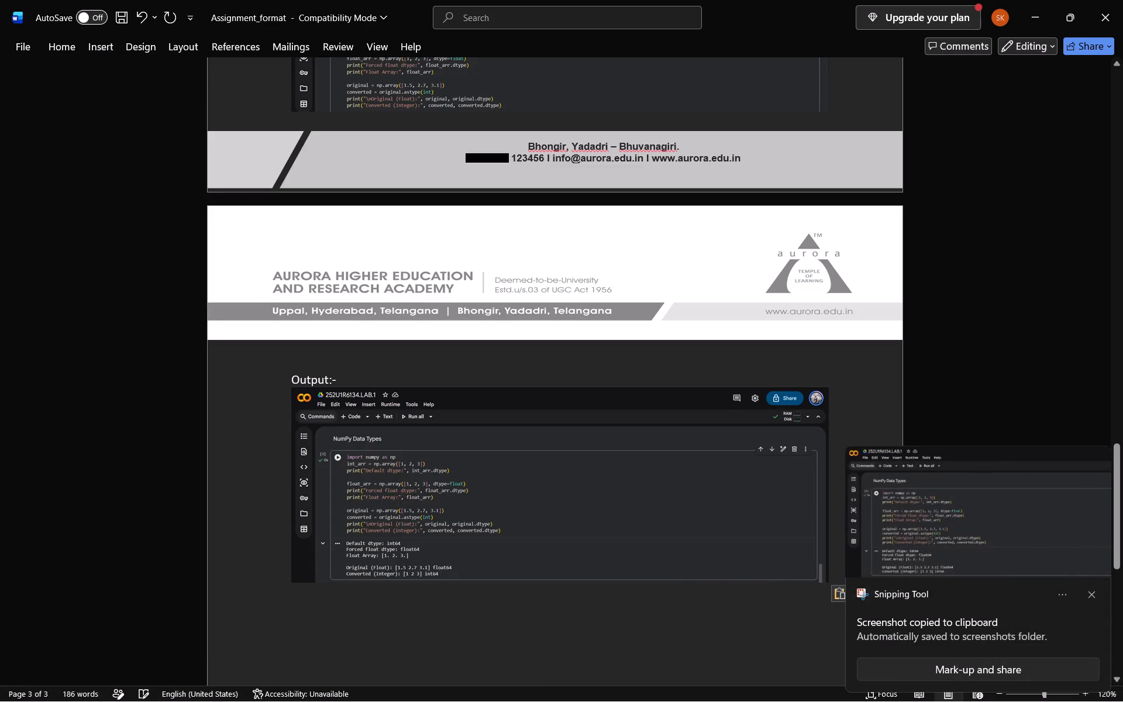
Add an "Explanation :-" heading below the Data Types output screenshot after a blank line, and start a new line under it.
left_click(833, 574)
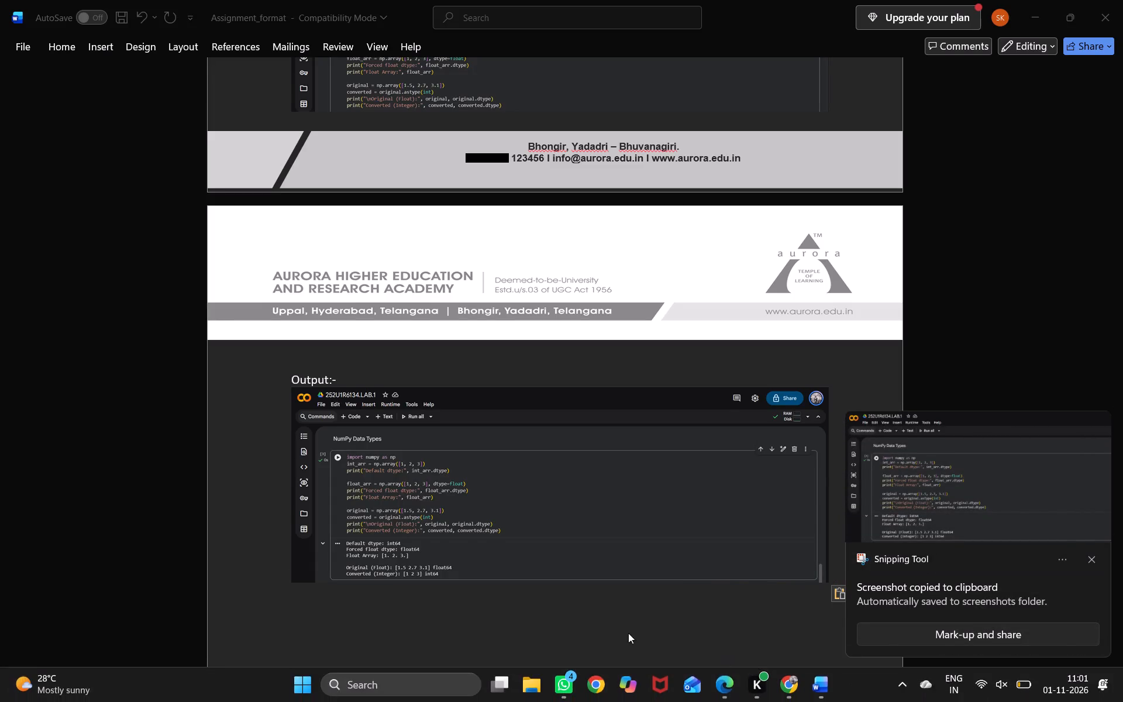
left_click(411, 626)
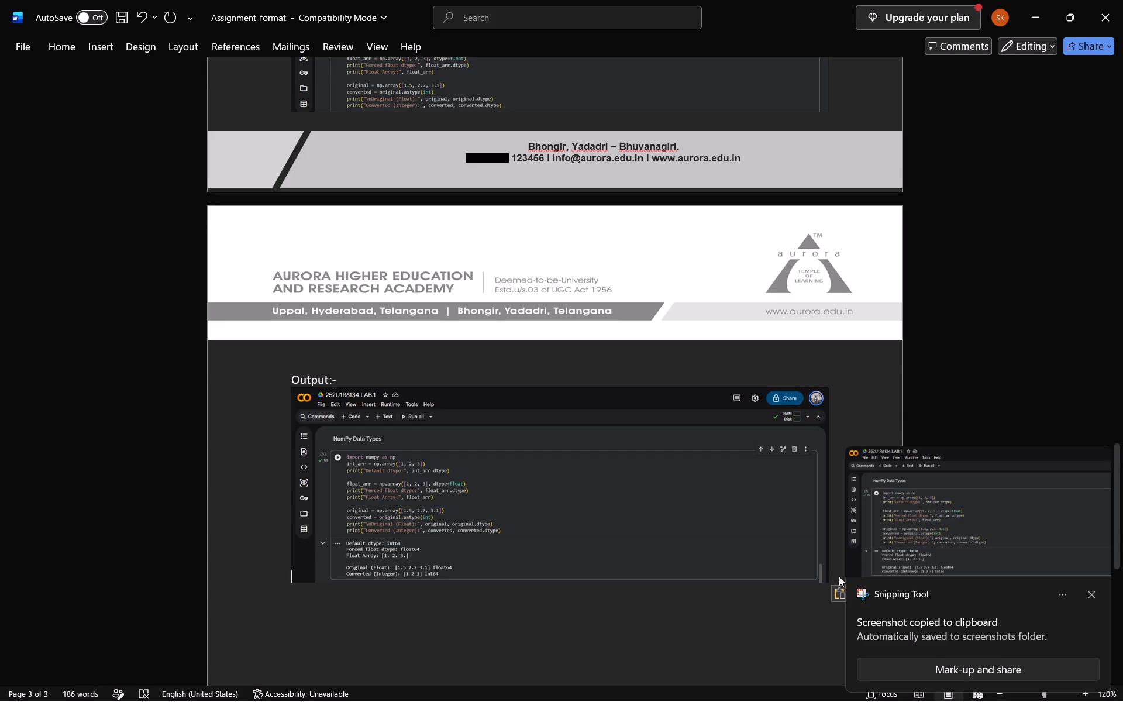
left_click(831, 576)
key("Return")
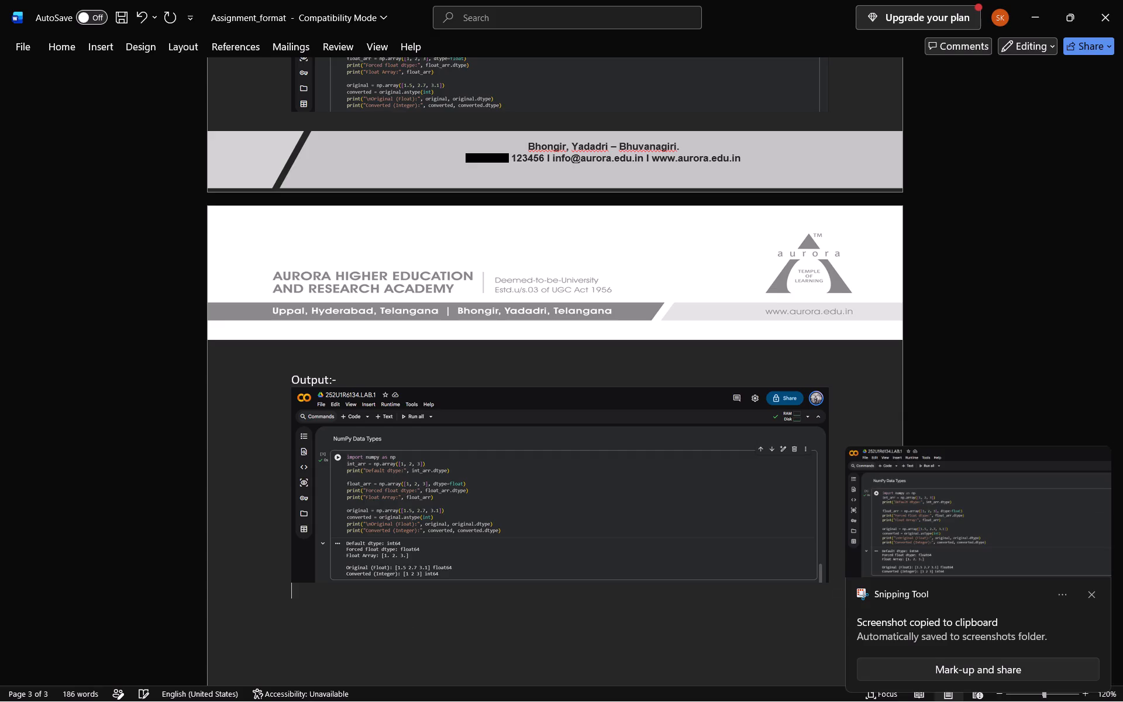
key("Return")
type("explanation")
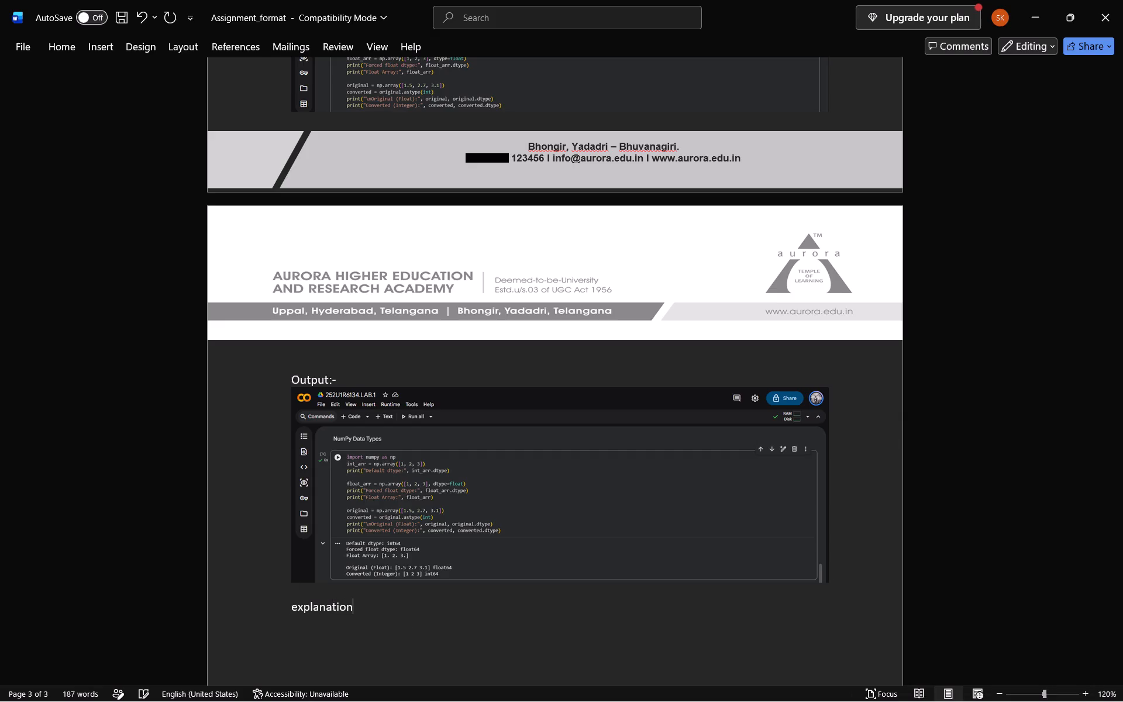
key("space")
type(":-")
key("Return")
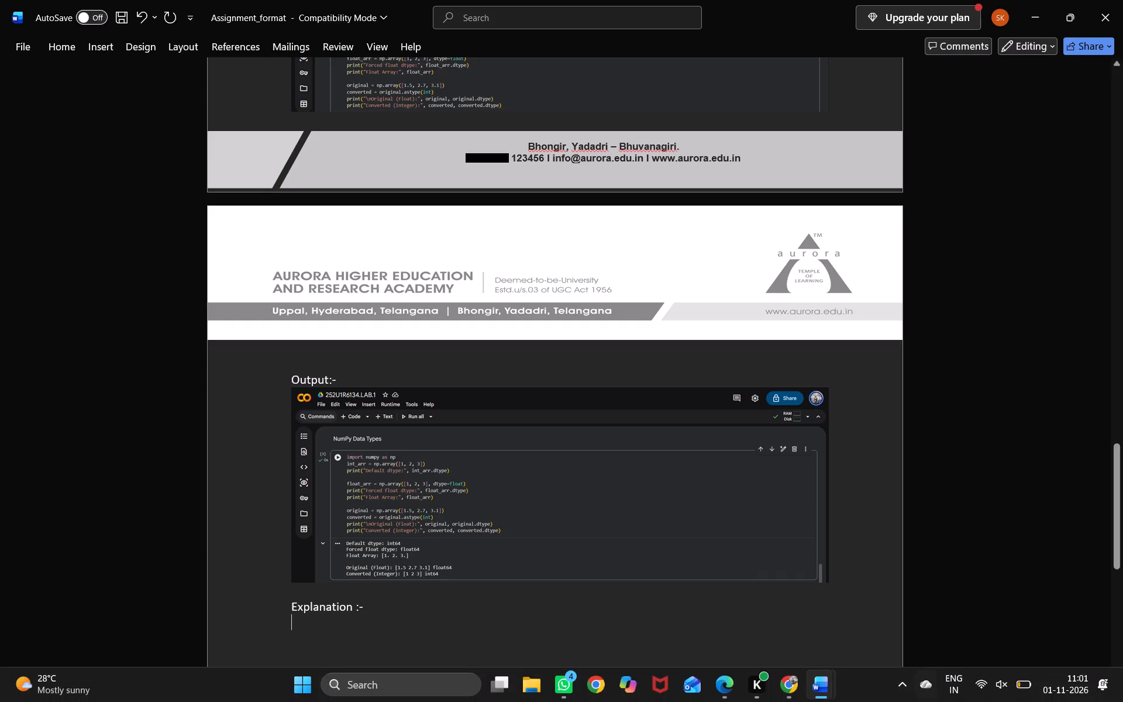
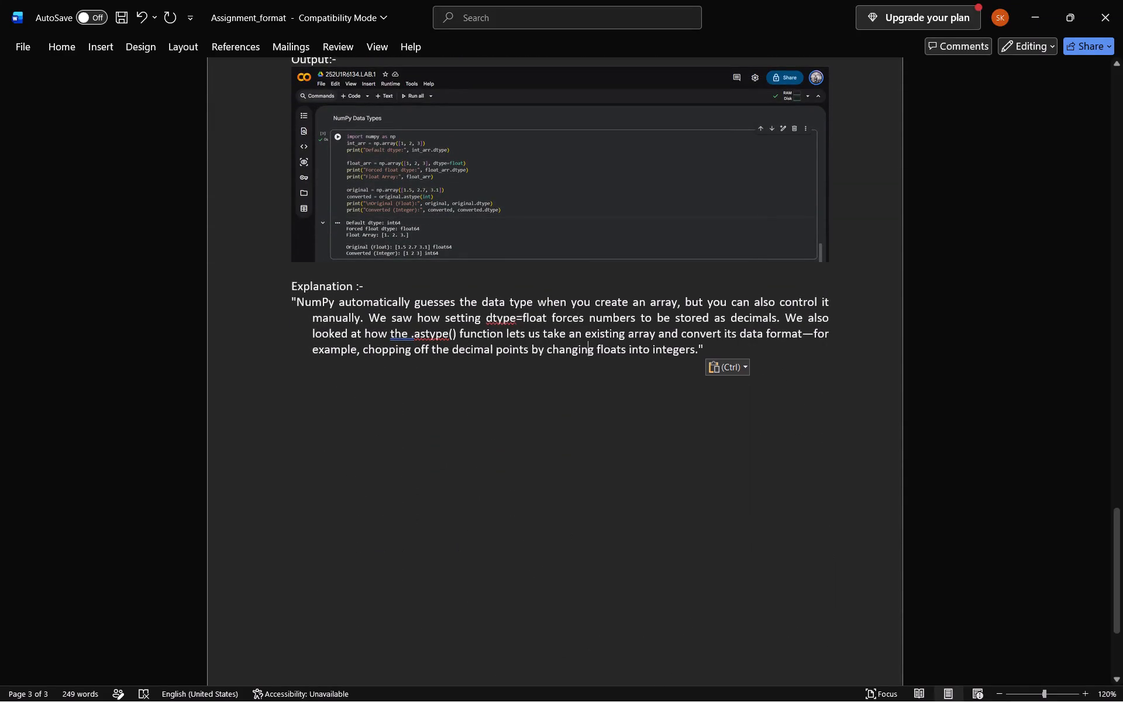
Place the text cursor at the end of the Data Types explanation paragraph, after the closing quotation mark.
left_click(709, 347)
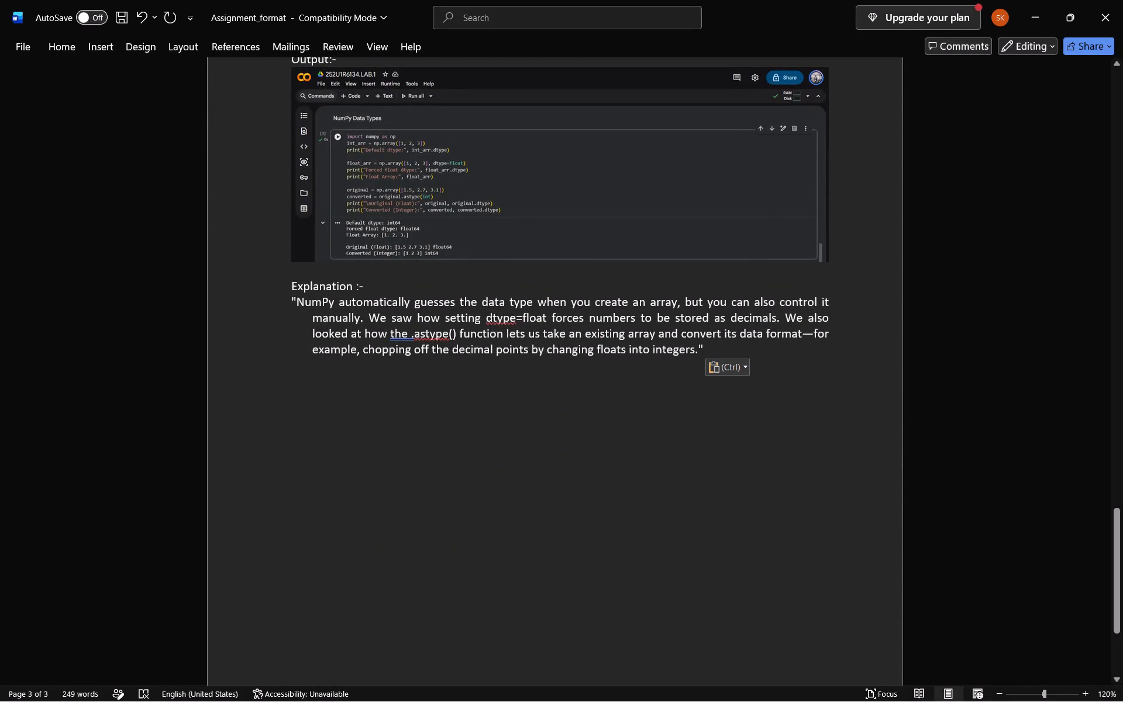
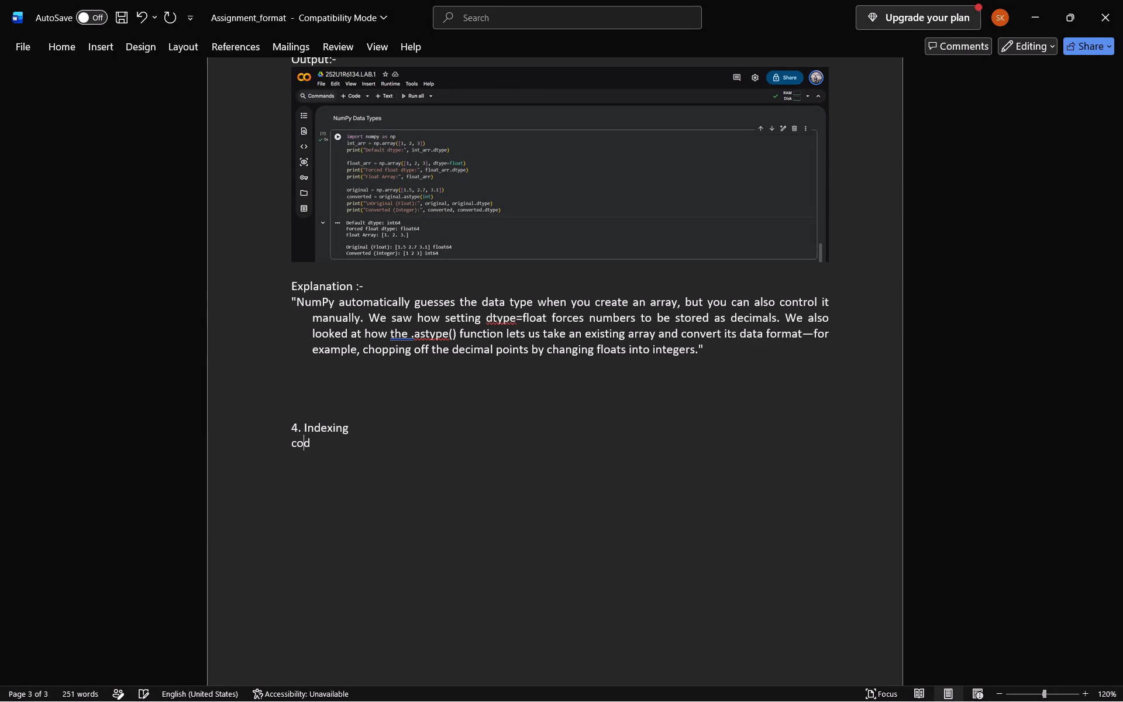
Complete the "Code:" label on the line below the "4. Indexing" heading in the report.
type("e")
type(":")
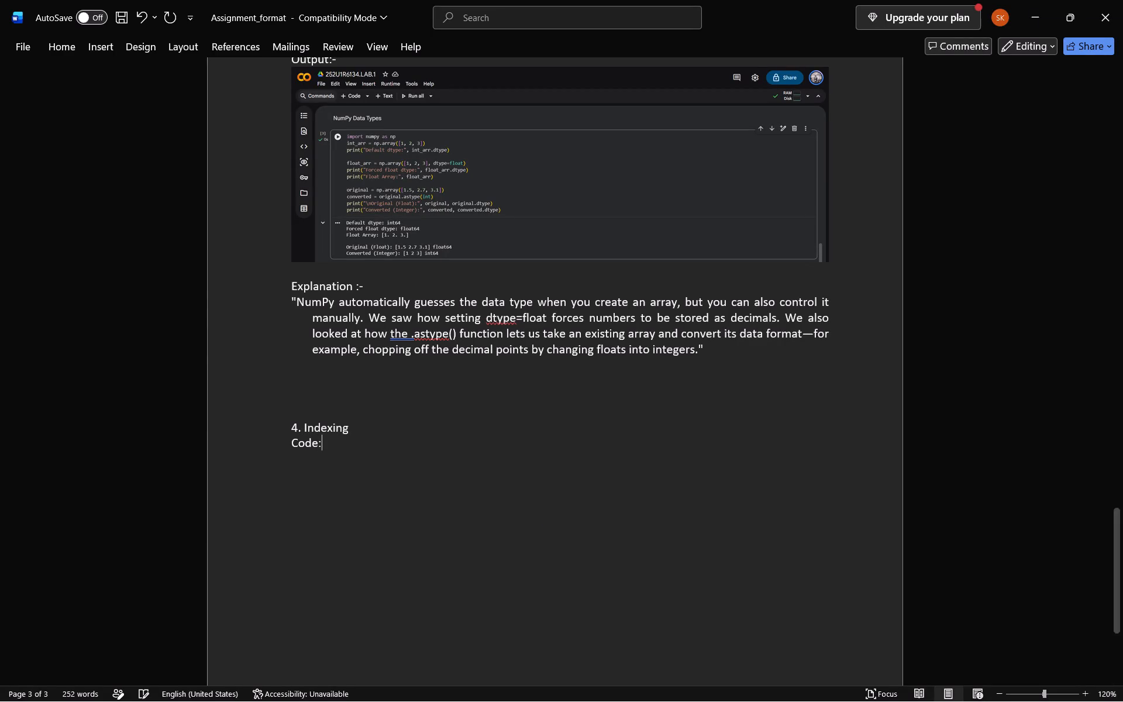
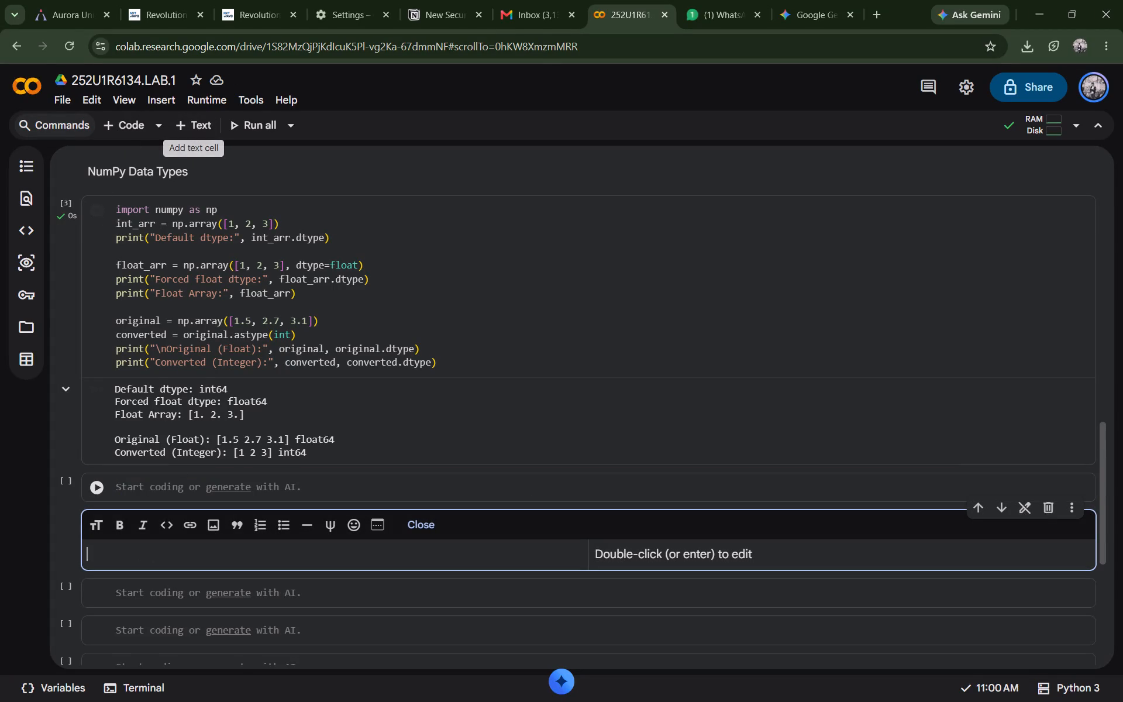
Paste the heading "Indexing" into the new text cell below the NumPy Data Types section of the Colab notebook.
key("ctrl+v")
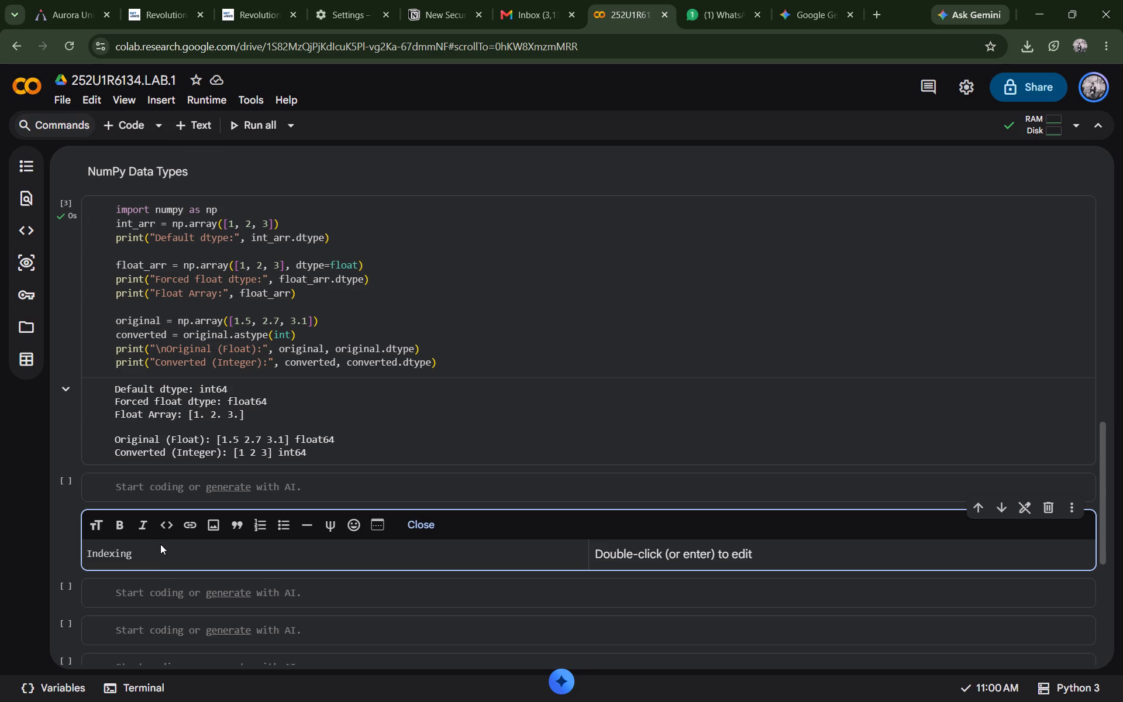
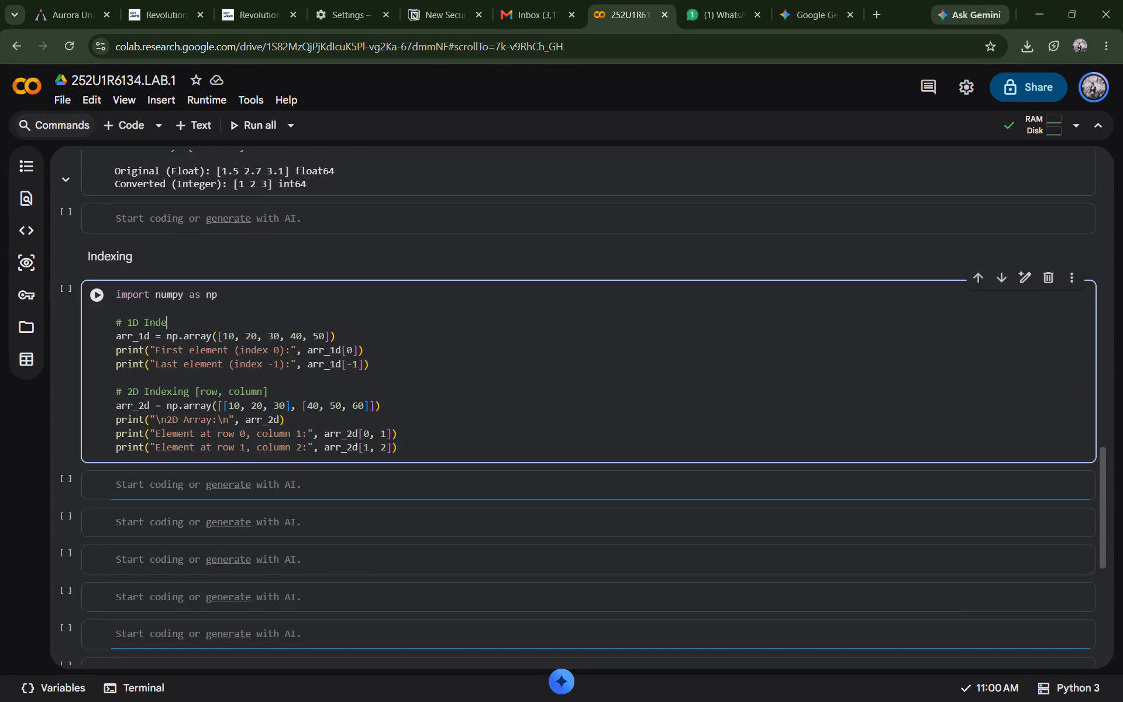
Delete the remaining "# 1D Inde" comment and the blank lines below the import in the Indexing code cell.
key("BackSpace")
key("BackSpace")
key("BackSpace")
key("BackSpace")
key("BackSpace")
key("BackSpace")
key("BackSpace")
key("BackSpace")
key("BackSpace")
key("BackSpace")
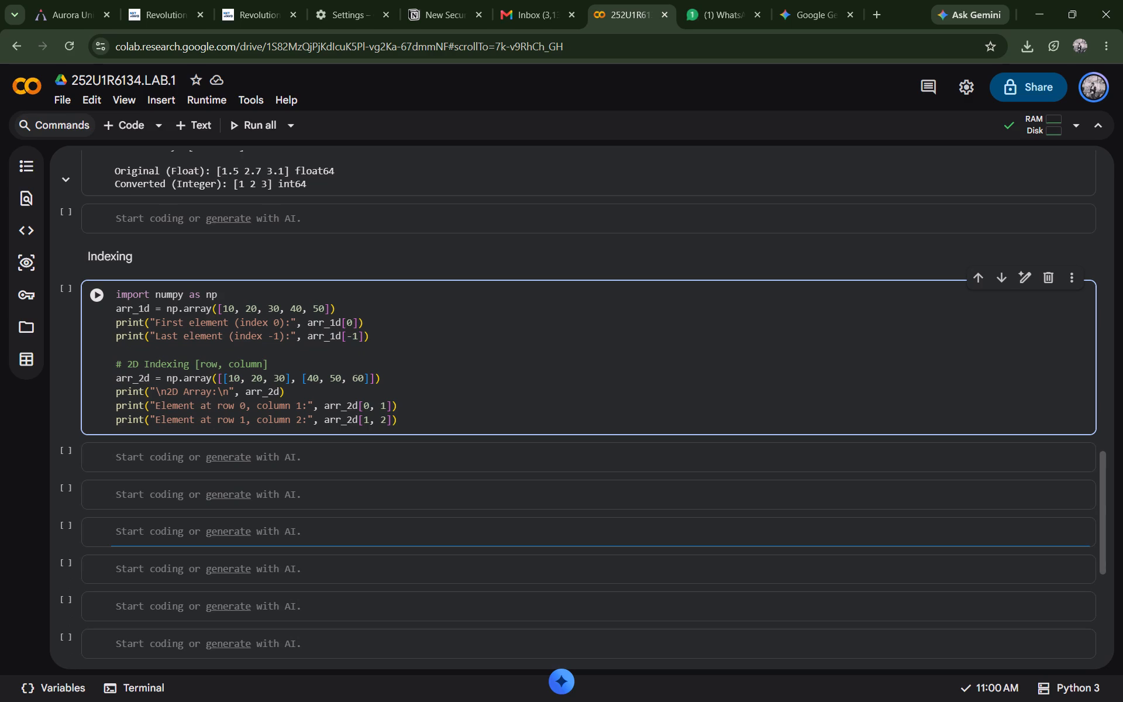
Delete the comment "# 2D Indexing [row, column]" from the Indexing code cell, keeping one blank line before arr_2d.
left_click(269, 368)
key("BackSpace")
key("BackSpace")
key("BackSpace")
key("BackSpace")
key("BackSpace")
key("BackSpace")
key("BackSpace")
key("BackSpace")
key("BackSpace")
key("BackSpace")
key("BackSpace")
key("BackSpace")
key("BackSpace")
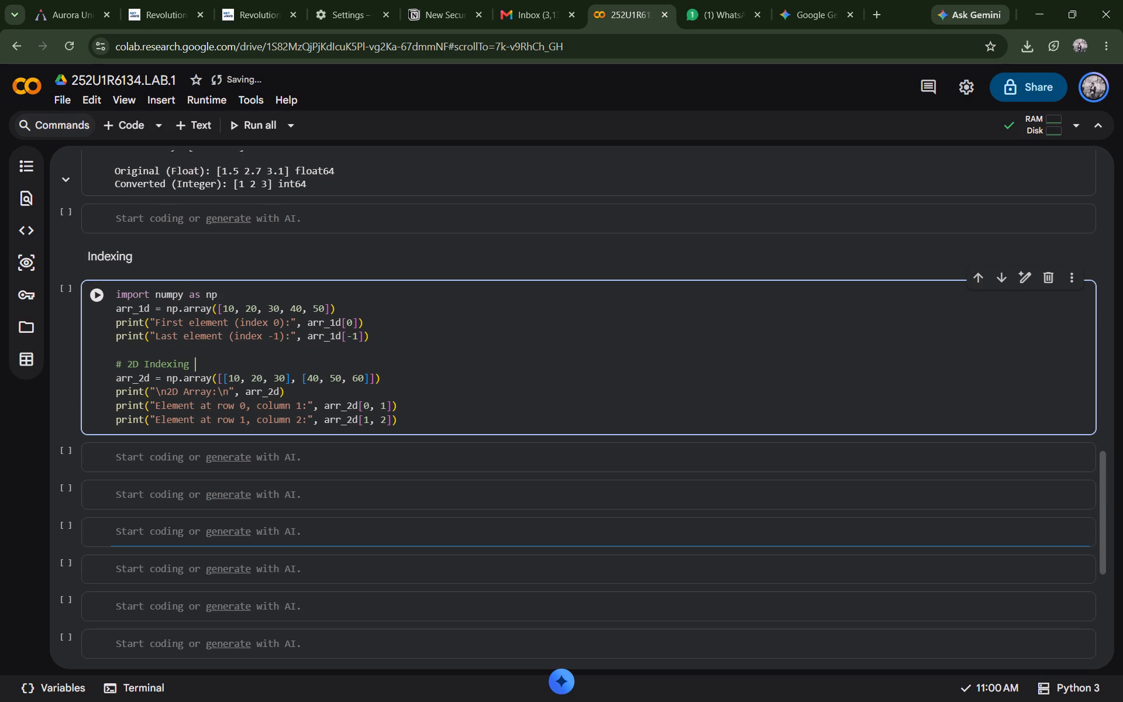
key("BackSpace")
key("BackSpace")
key("BackSpace")
key("BackSpace")
key("BackSpace")
key("BackSpace")
key("BackSpace")
key("BackSpace")
key("BackSpace")
key("BackSpace")
key("BackSpace")
key("BackSpace")
key("BackSpace")
key("BackSpace")
key("BackSpace")
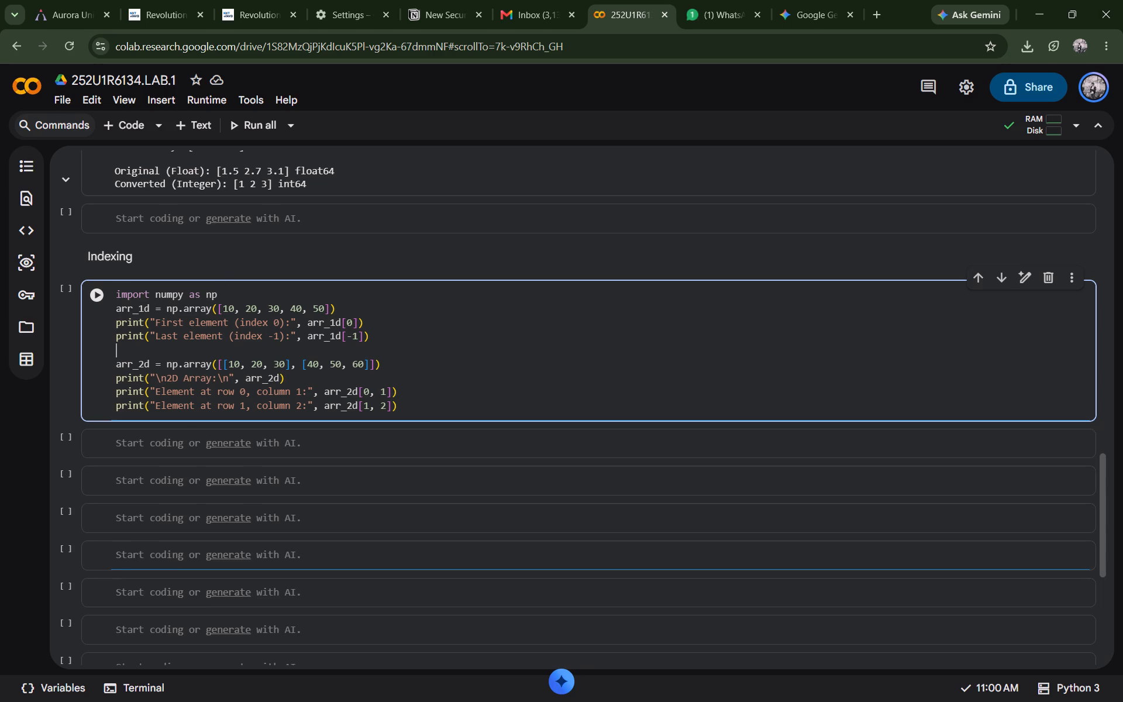
Capture a screenshot of the unrun Indexing code cell and paste it under "Code:-" of section 4 in the Word document.
scroll(135, 335, "down", 1)
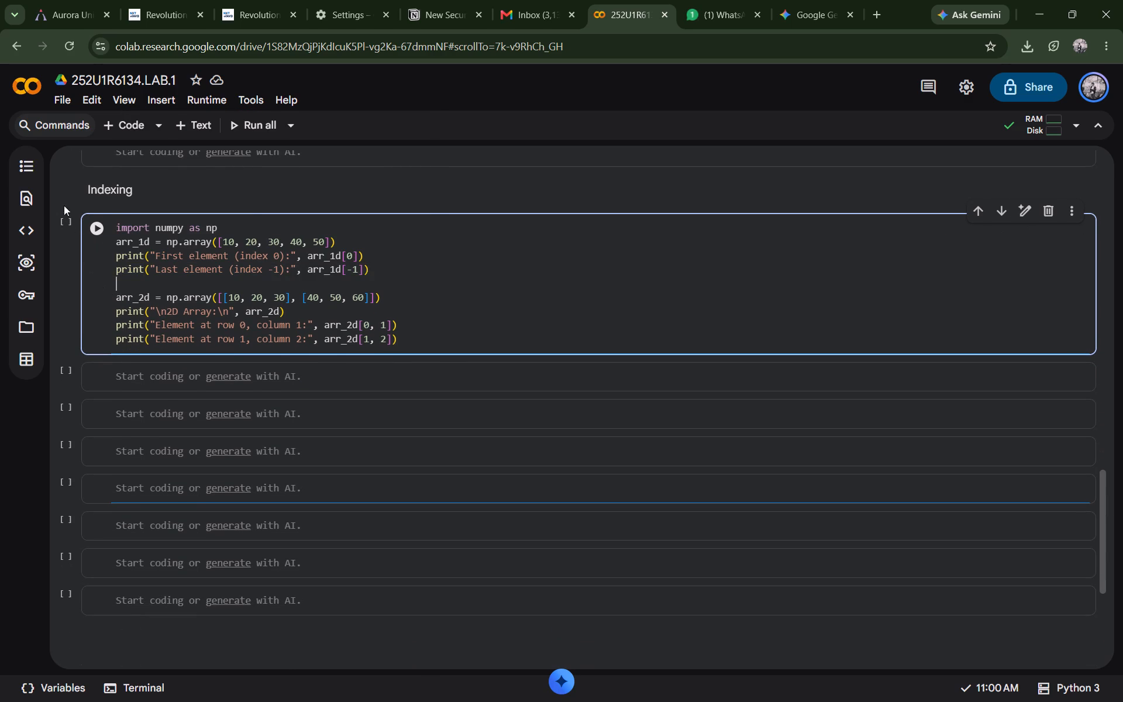
key("shift+super+s")
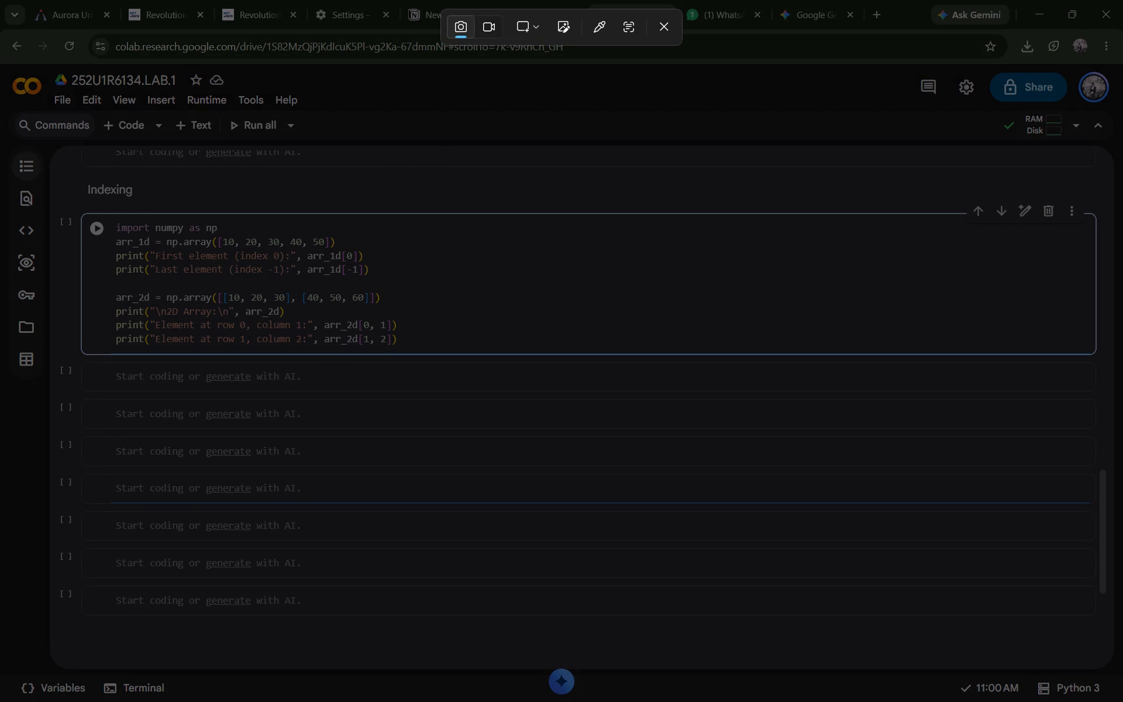
left_click(0, 65)
left_click_drag(0, 65, 1122, 445)
scroll(678, 274, "right", 7)
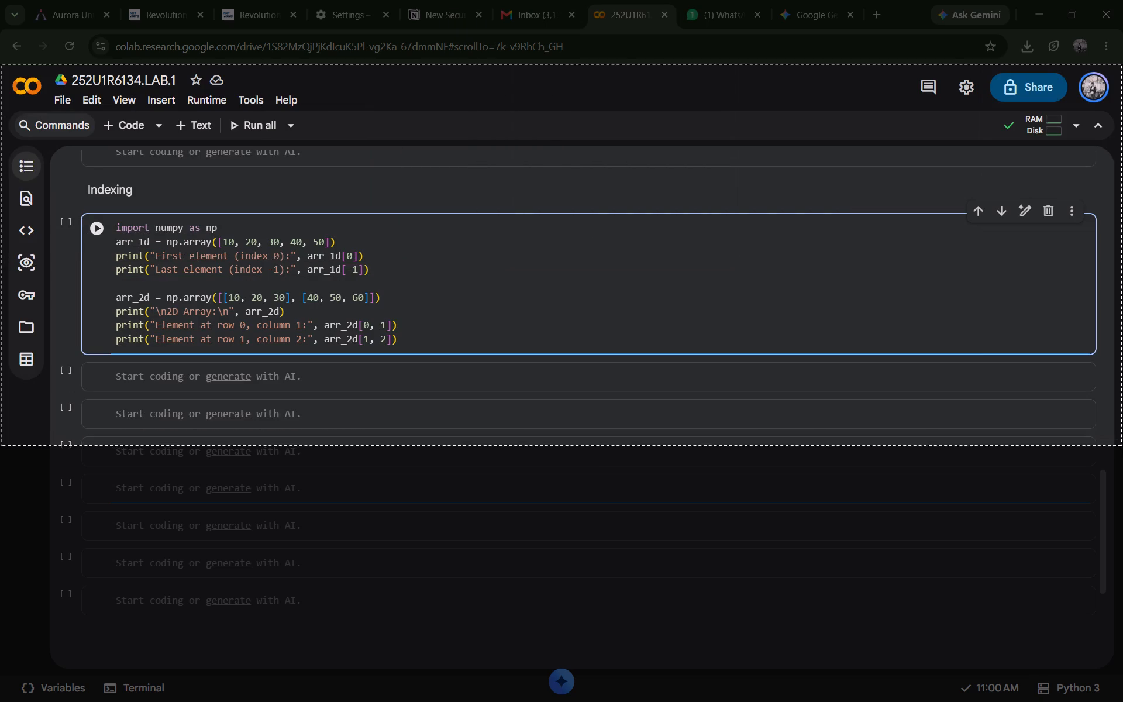
left_click_drag(1122, 445, 1112, 366)
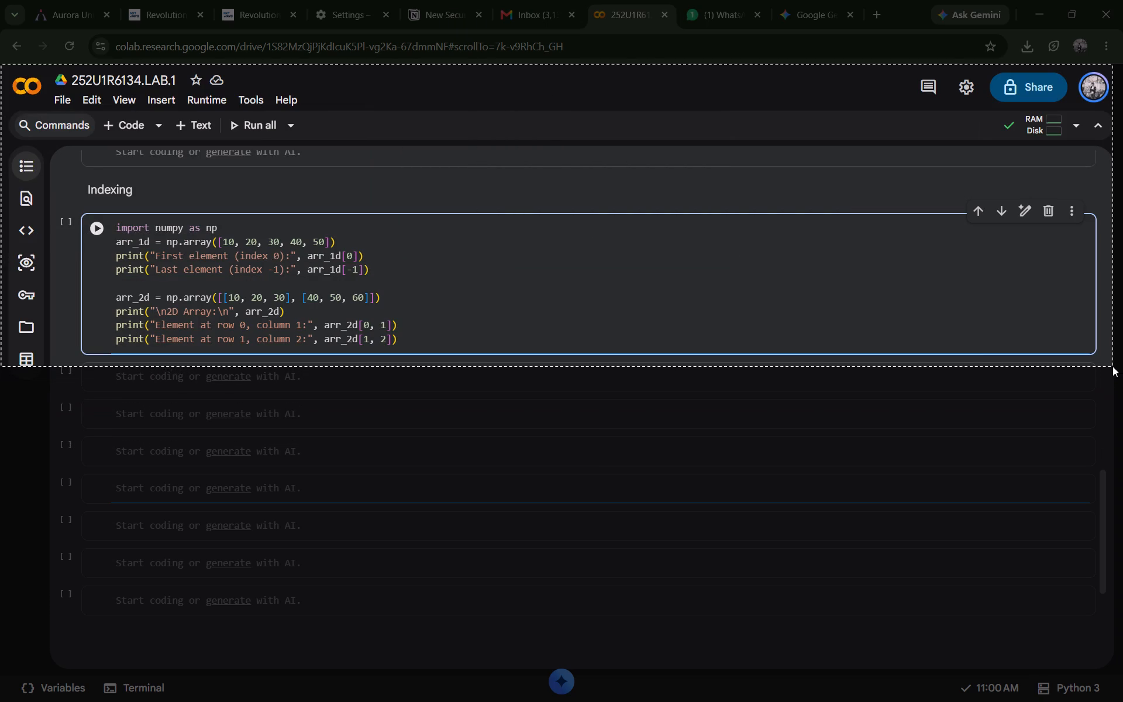
left_click_drag(1112, 366, 1113, 371)
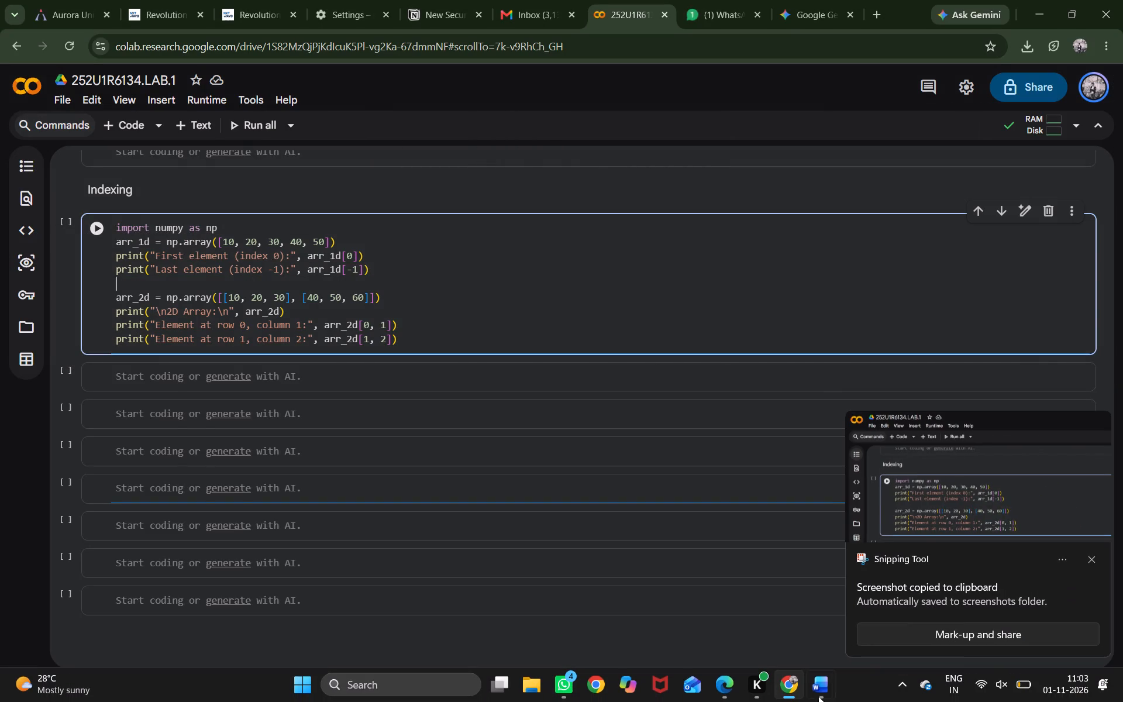
left_click(857, 632)
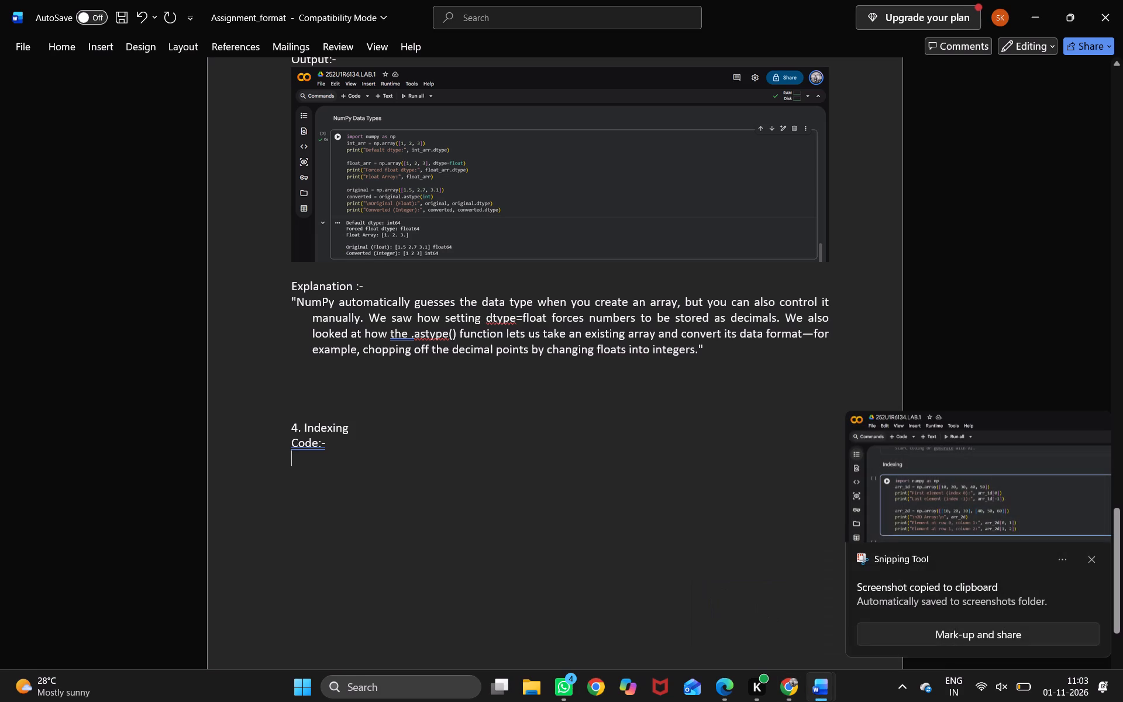
key("ctrl+v")
key("Return")
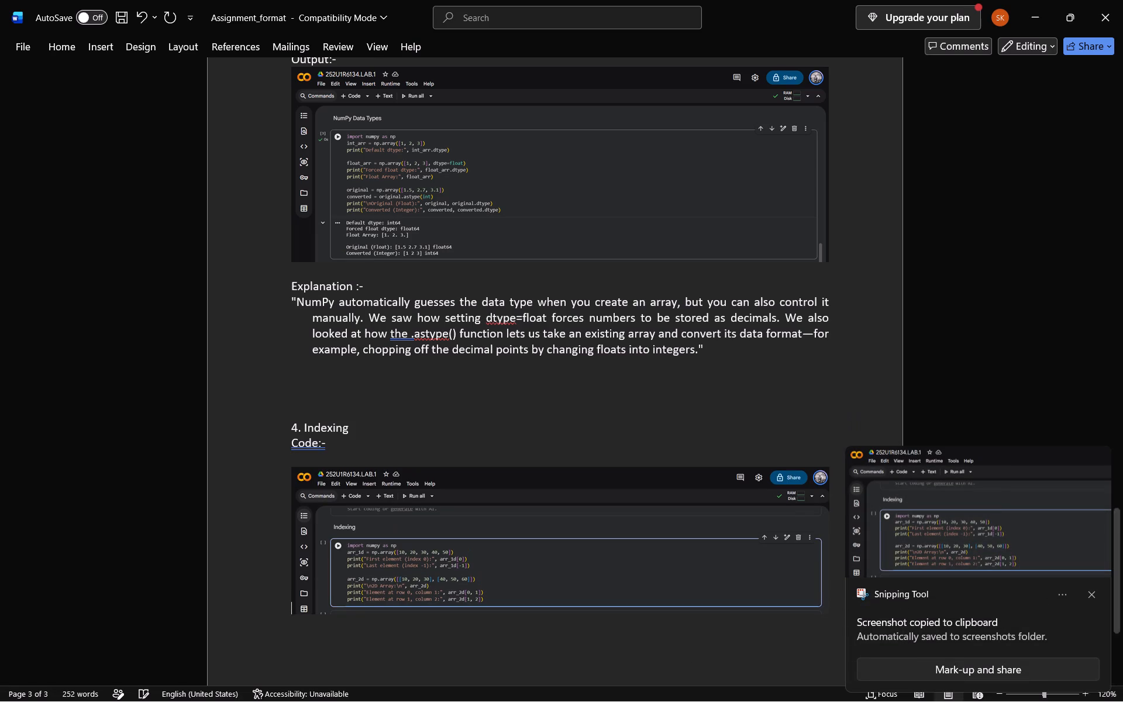
Add the heading "Output:-" below the Indexing code screenshot.
left_click(836, 613)
key("Return")
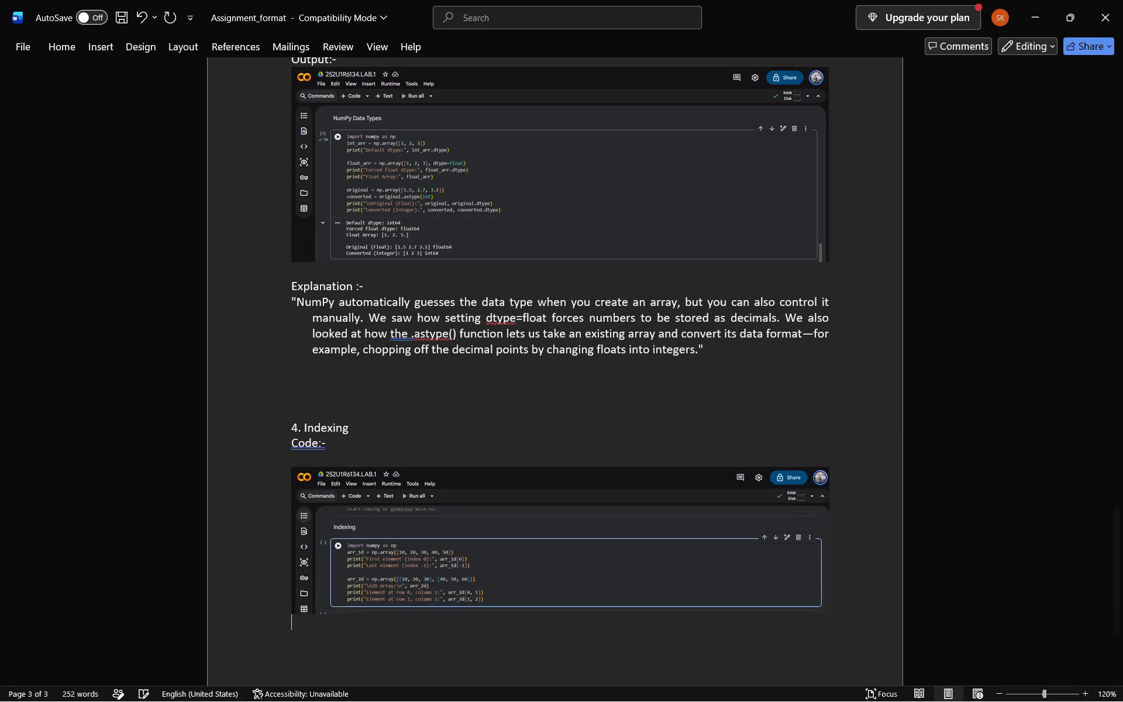
key("Return")
type("out")
type("put")
type(":=")
key("BackSpace")
key("minus")
key("Return")
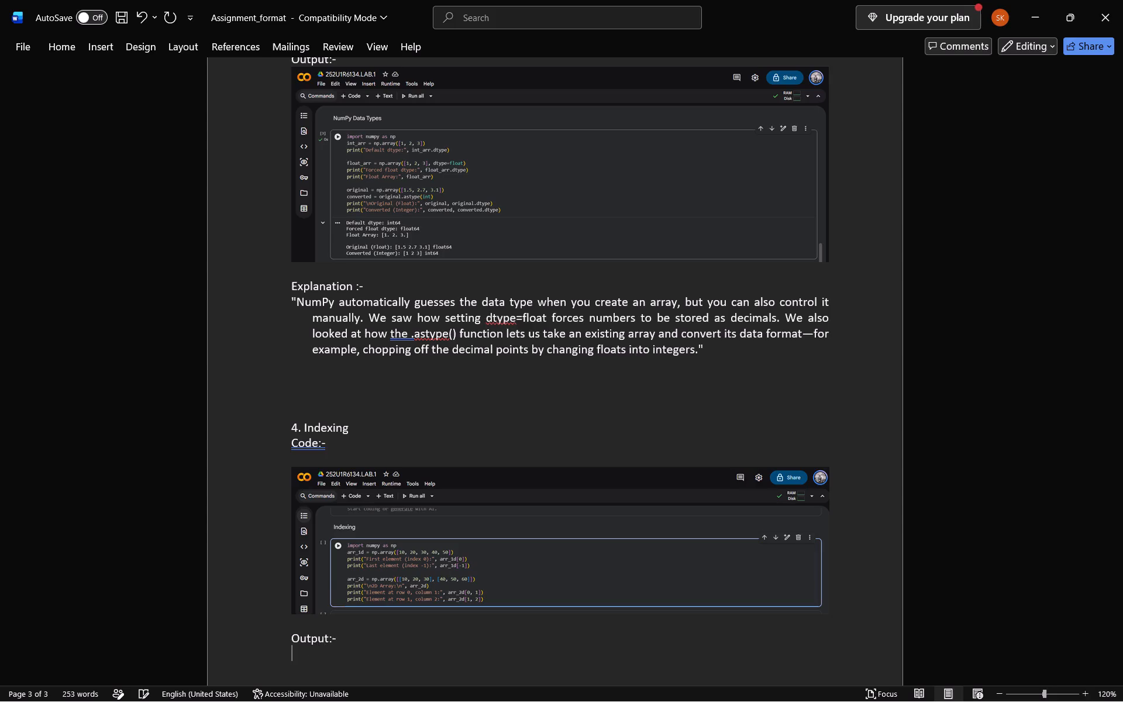
scroll(836, 613, "down", 2)
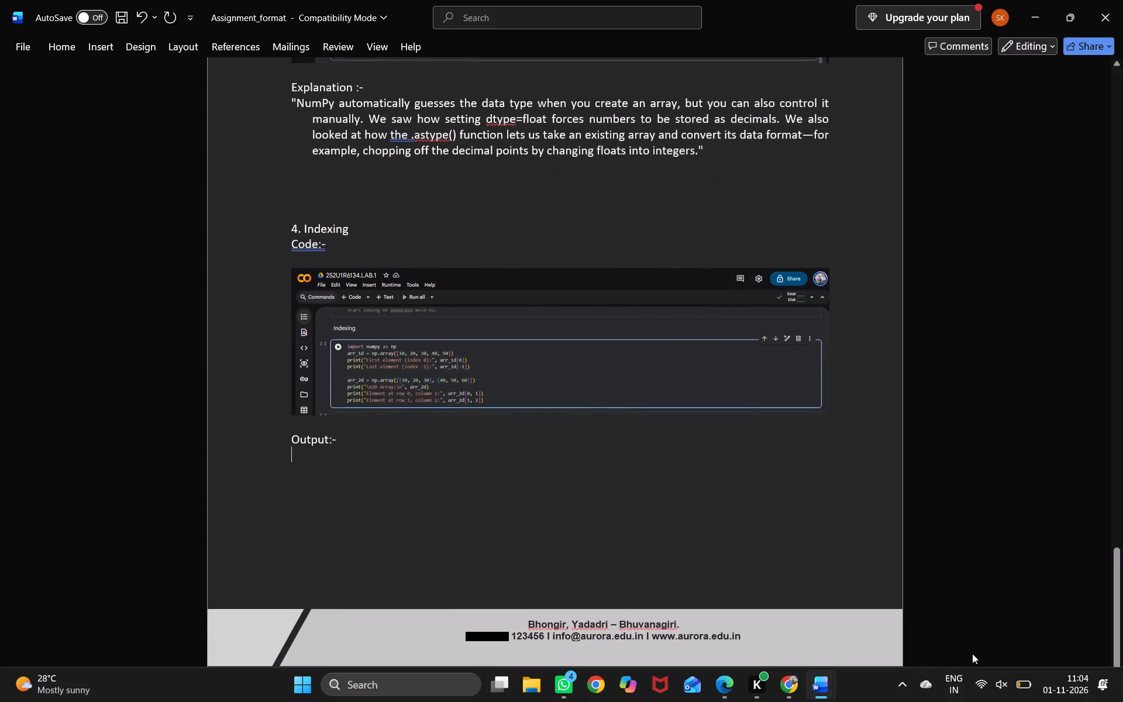
Switch to the Colab notebook in Chrome and run the Indexing code cell.
left_click(805, 645)
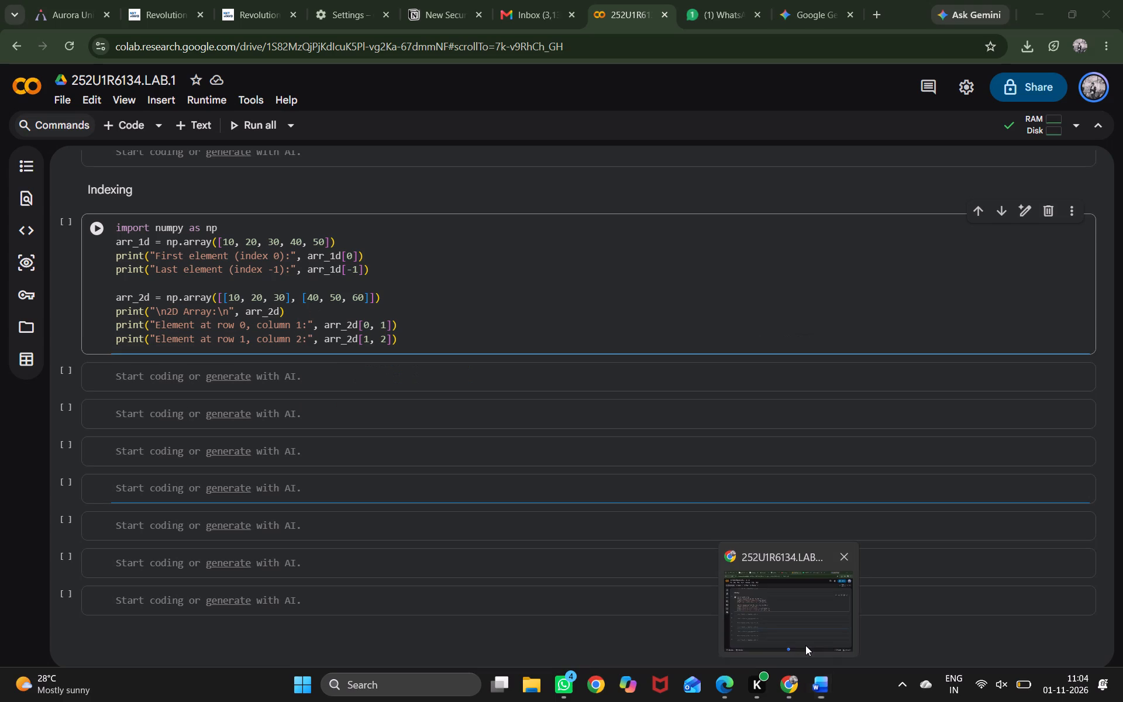
left_click(90, 219)
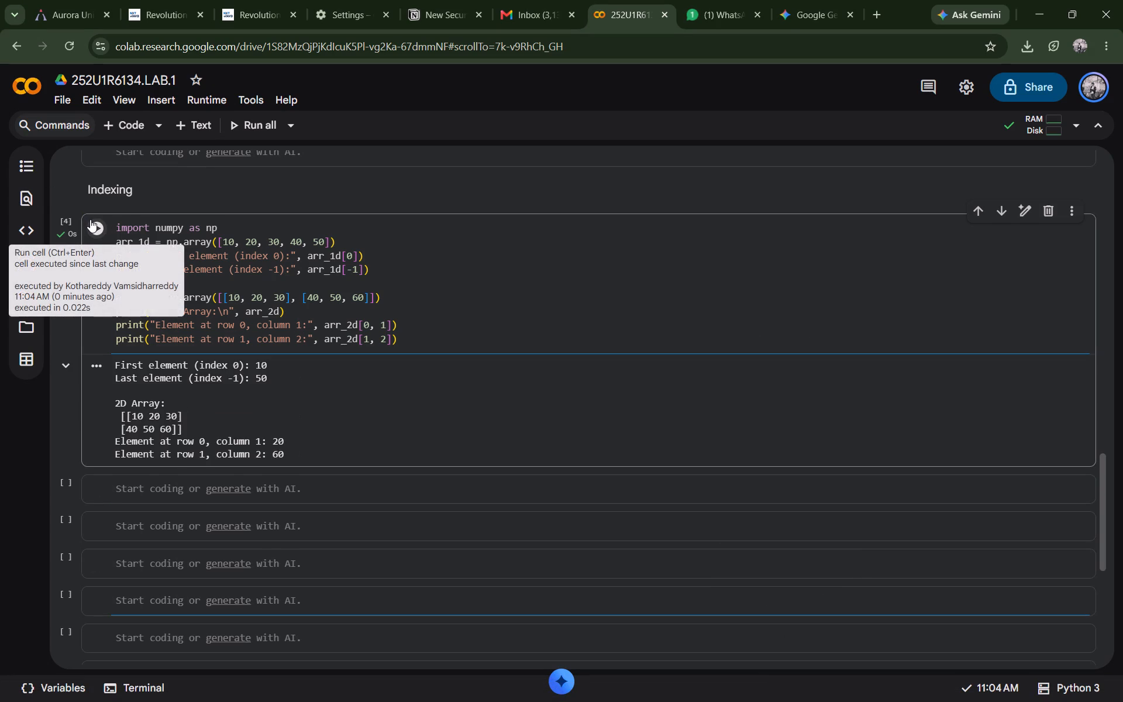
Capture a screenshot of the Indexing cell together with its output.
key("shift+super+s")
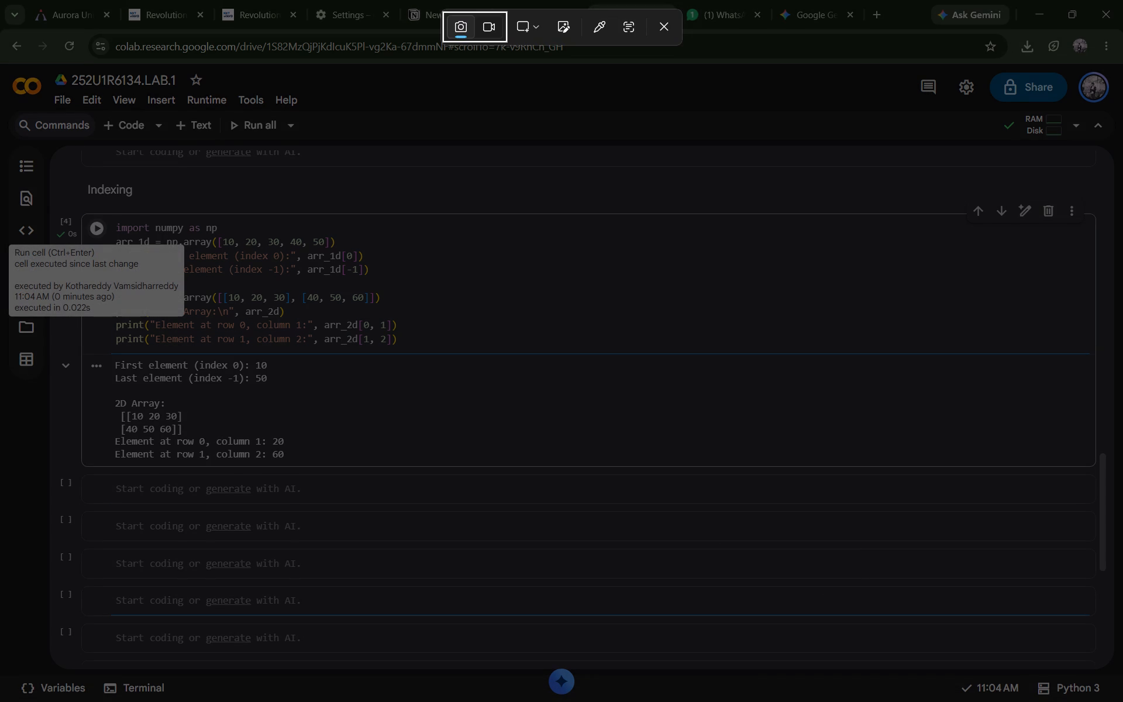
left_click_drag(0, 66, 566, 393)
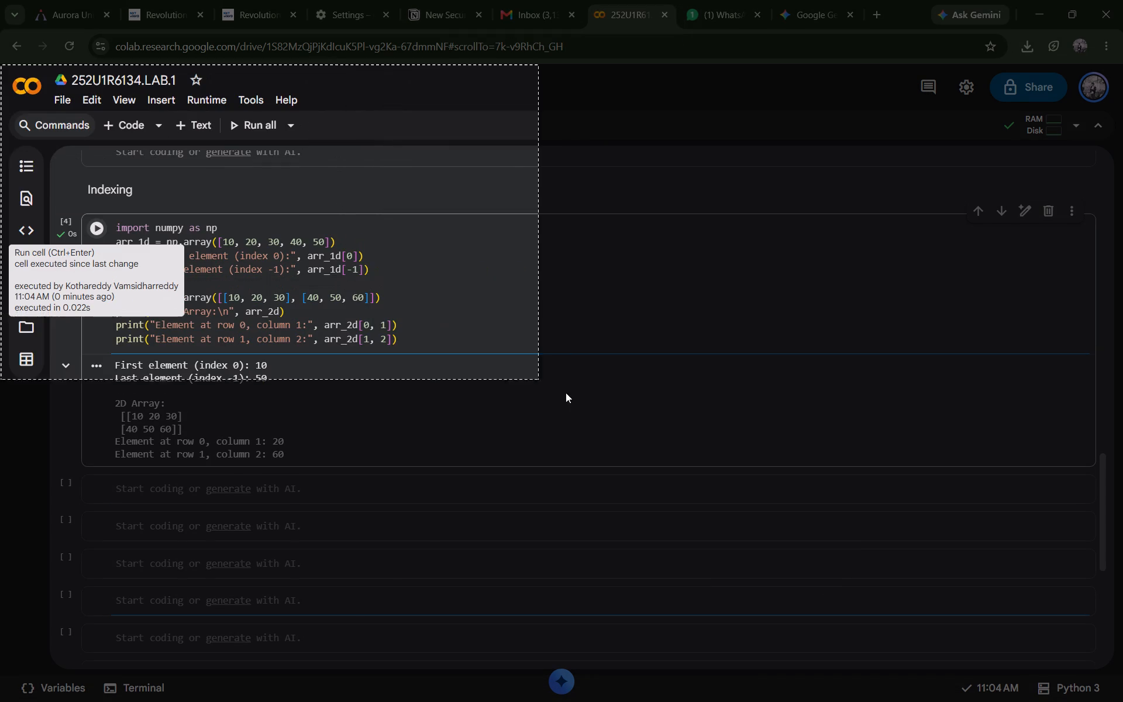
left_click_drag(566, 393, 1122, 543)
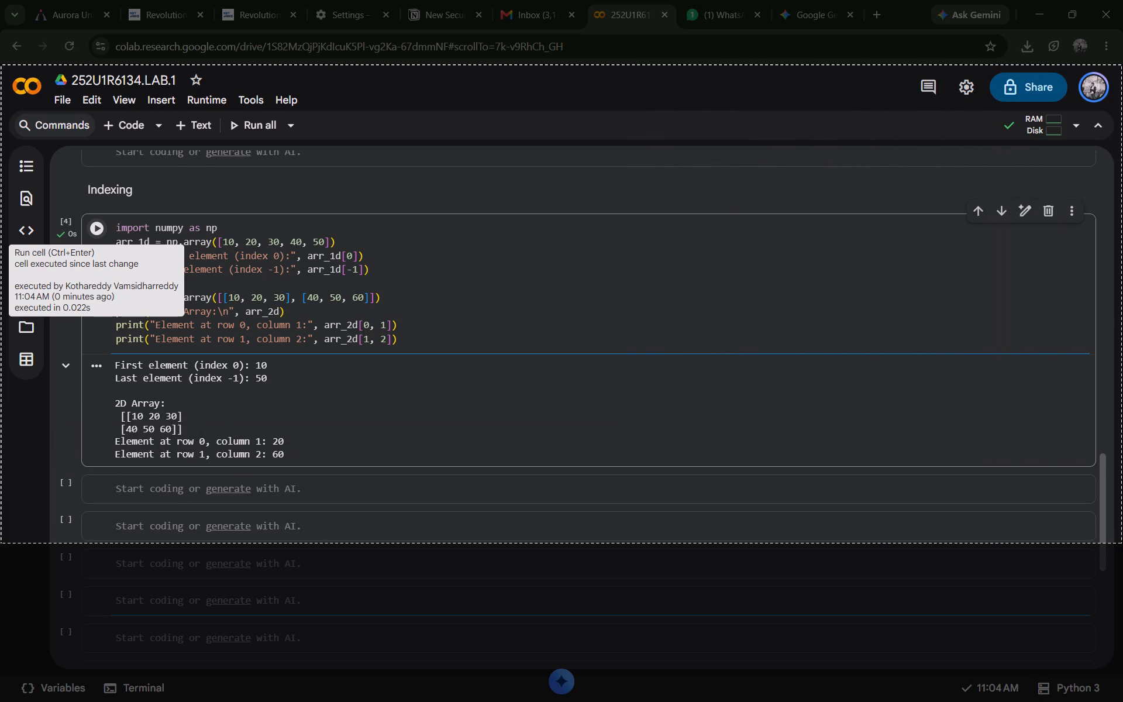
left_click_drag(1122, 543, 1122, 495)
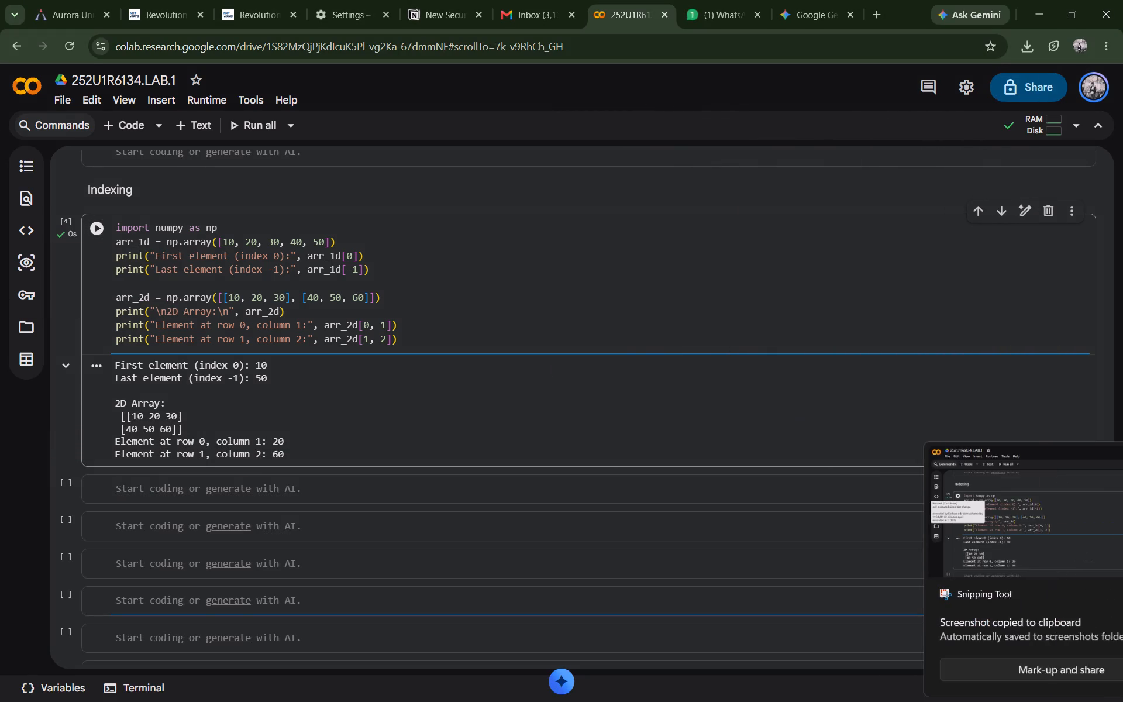
Capture the Indexing cell and its output without the run tooltip, and paste the screenshot under "Output:-" in the Word document.
key("shift+super+s")
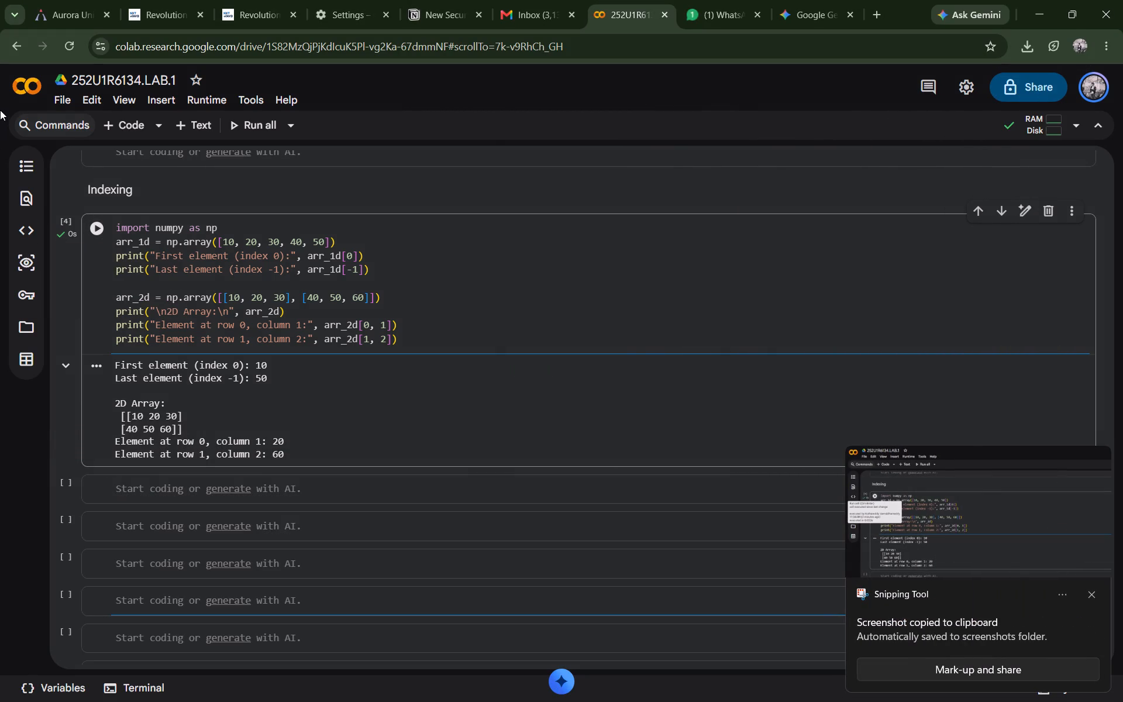
left_click_drag(0, 64, 691, 388)
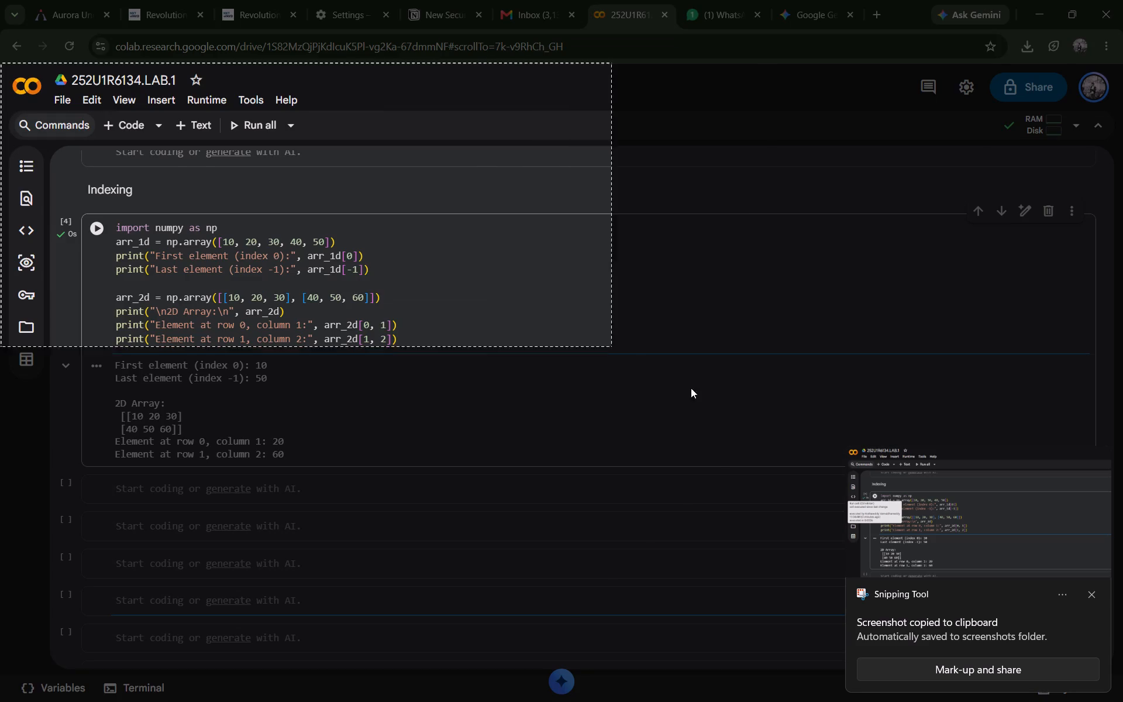
left_click_drag(691, 388, 1122, 472)
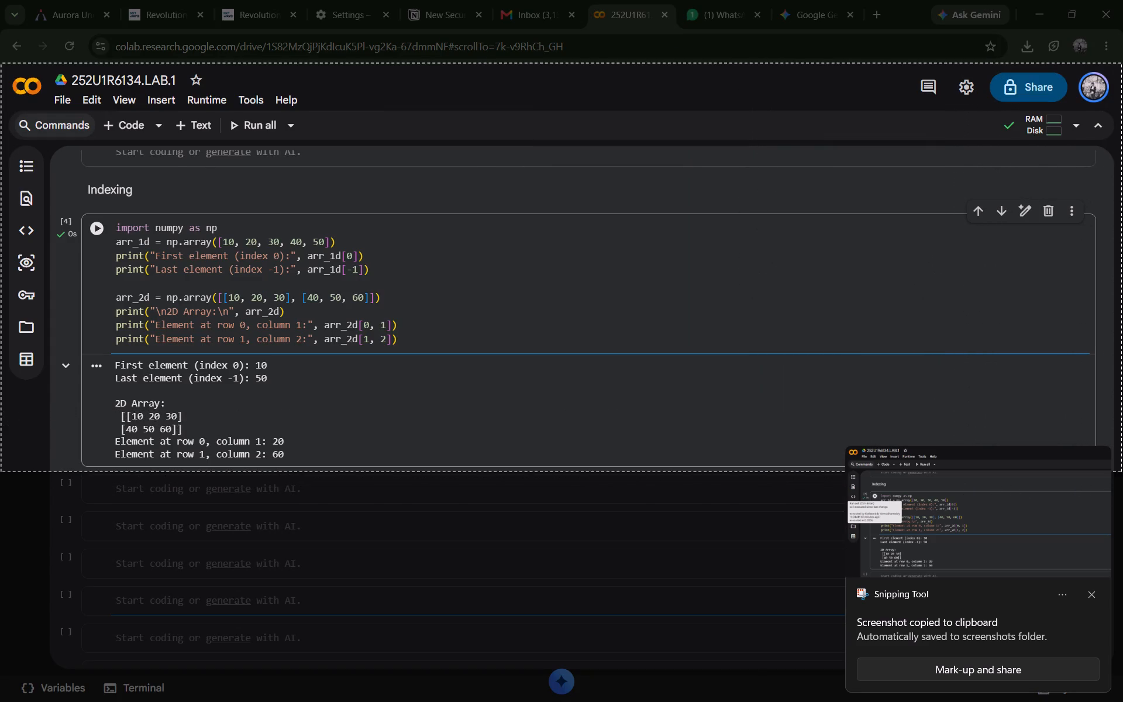
left_click_drag(1122, 472, 1122, 478)
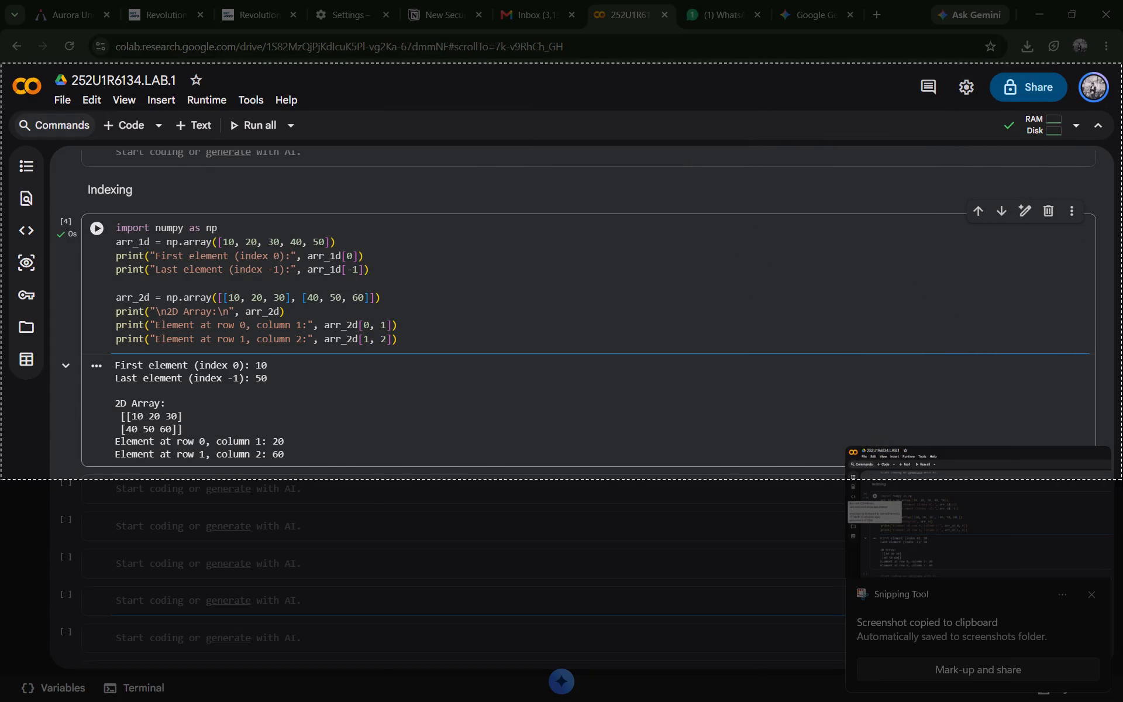
left_click_drag(1122, 478, 1122, 480)
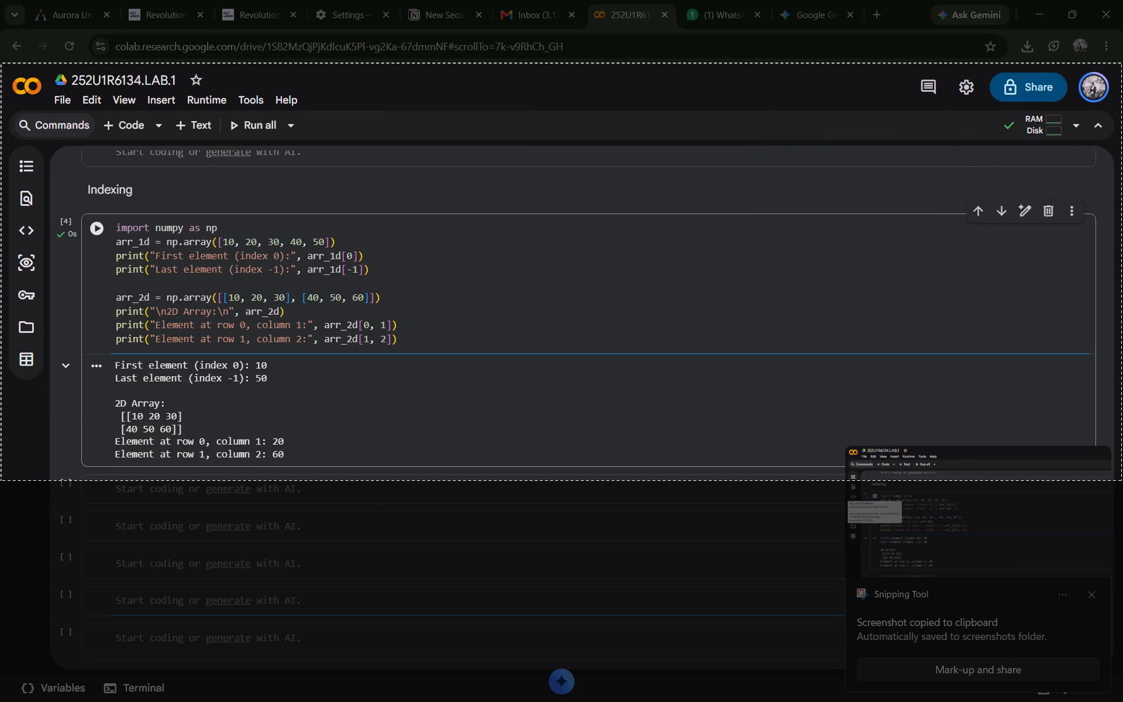
left_click_drag(1122, 480, 1121, 477)
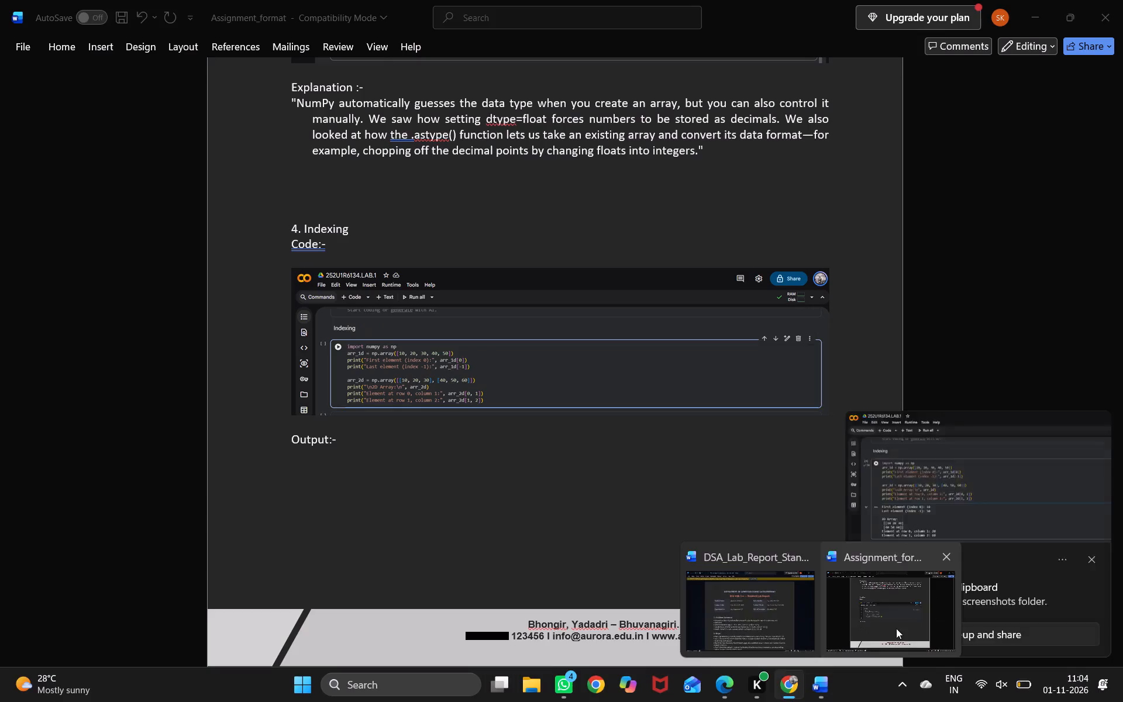
left_click(896, 628)
key("ctrl+v")
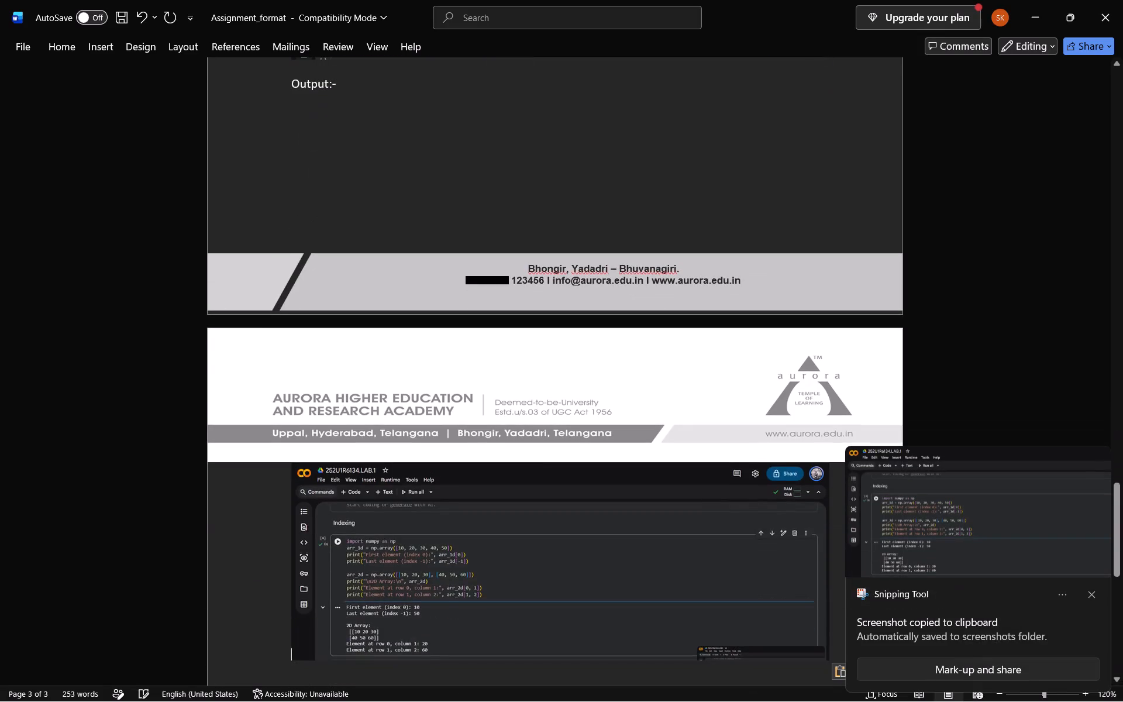
Add the heading "Explanation:-" below the Indexing output screenshot, with an empty line after it for the text.
scroll(611, 577, "down", 1)
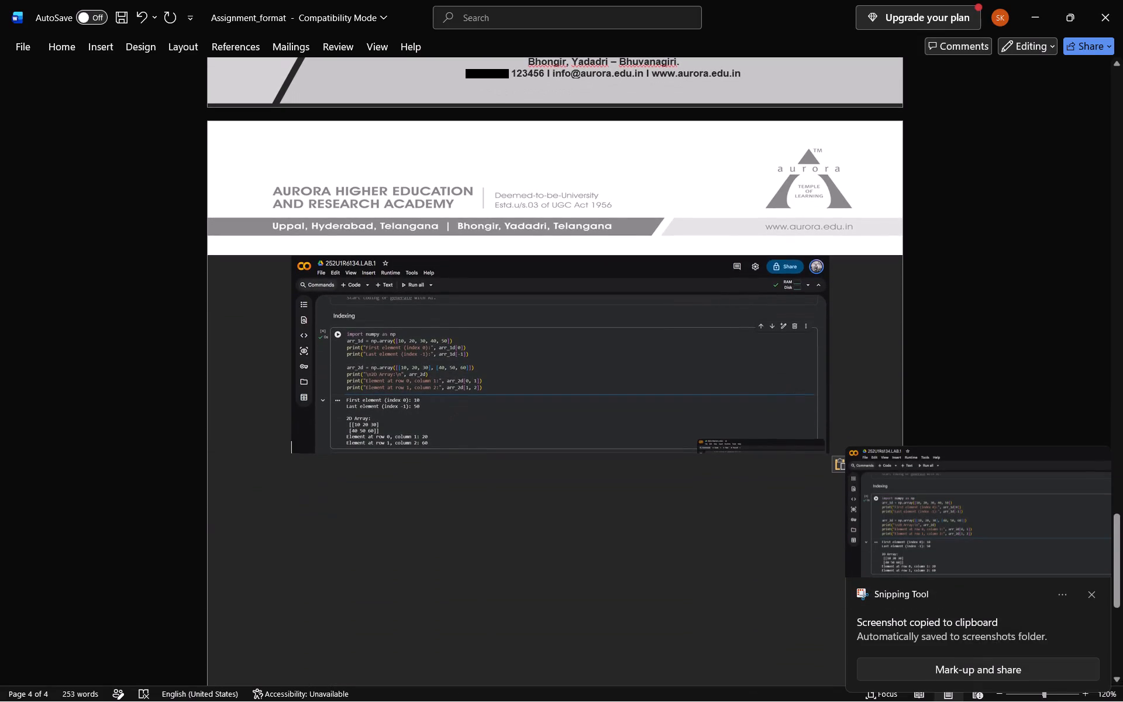
scroll(611, 577, "down", 8)
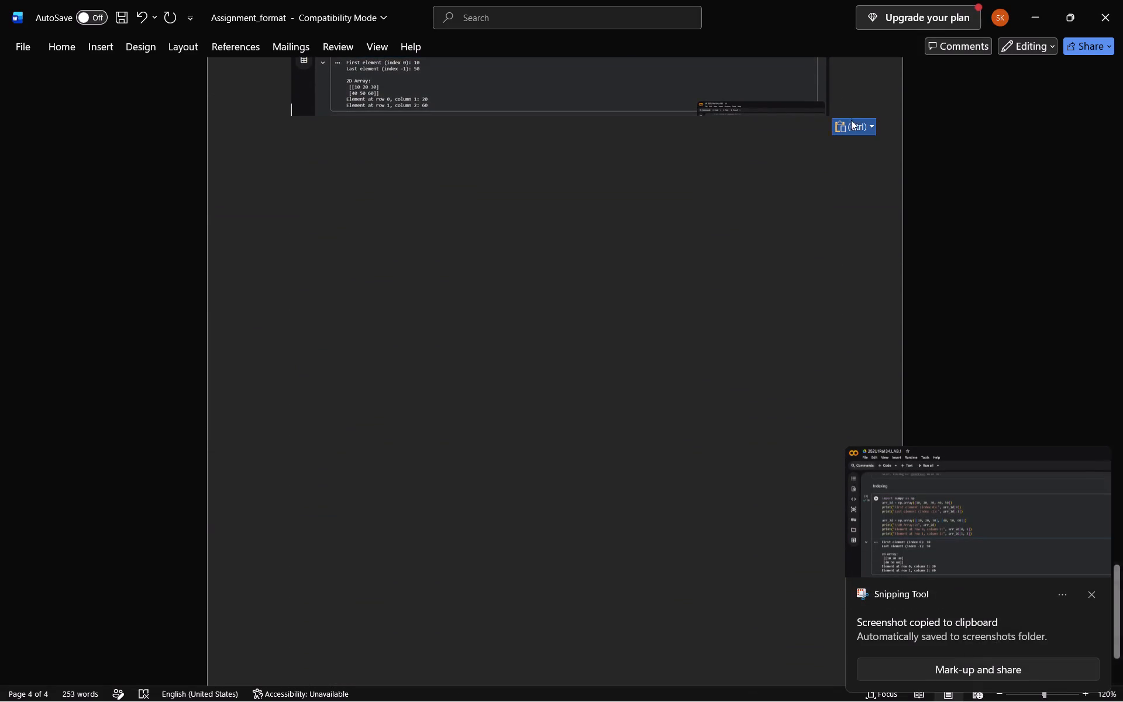
left_click(841, 104)
key("Return")
key("Return")
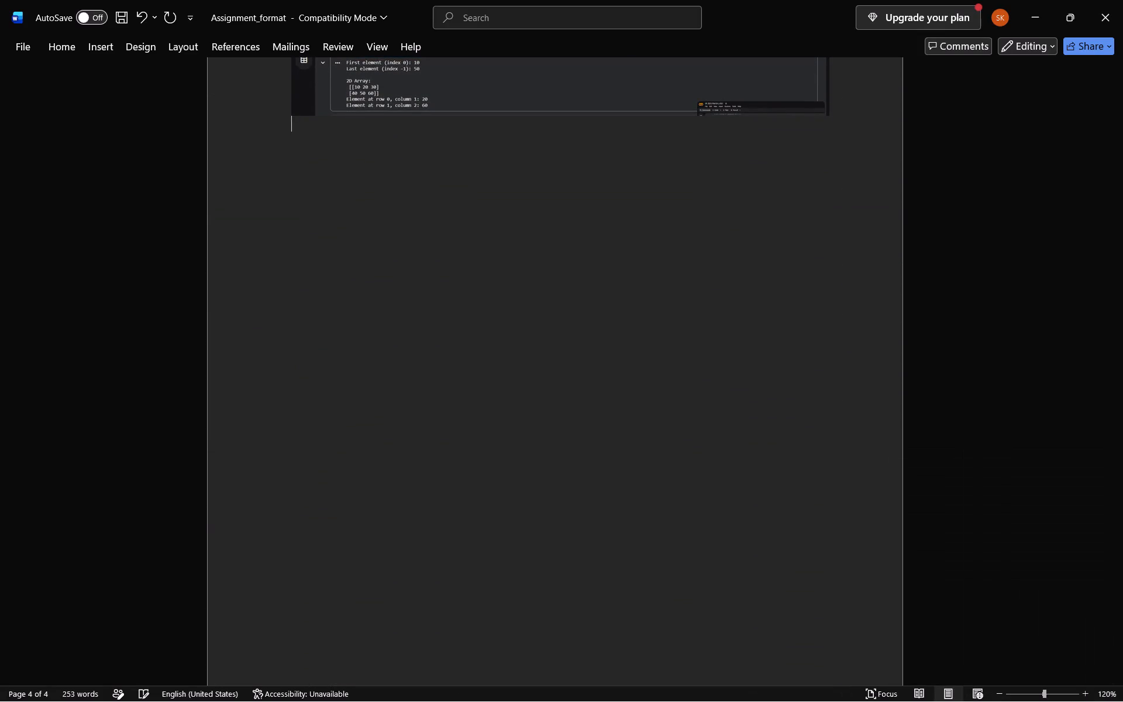
key("Return")
type("explanation")
type(":;")
key("BackSpace")
key("minus")
key("Return")
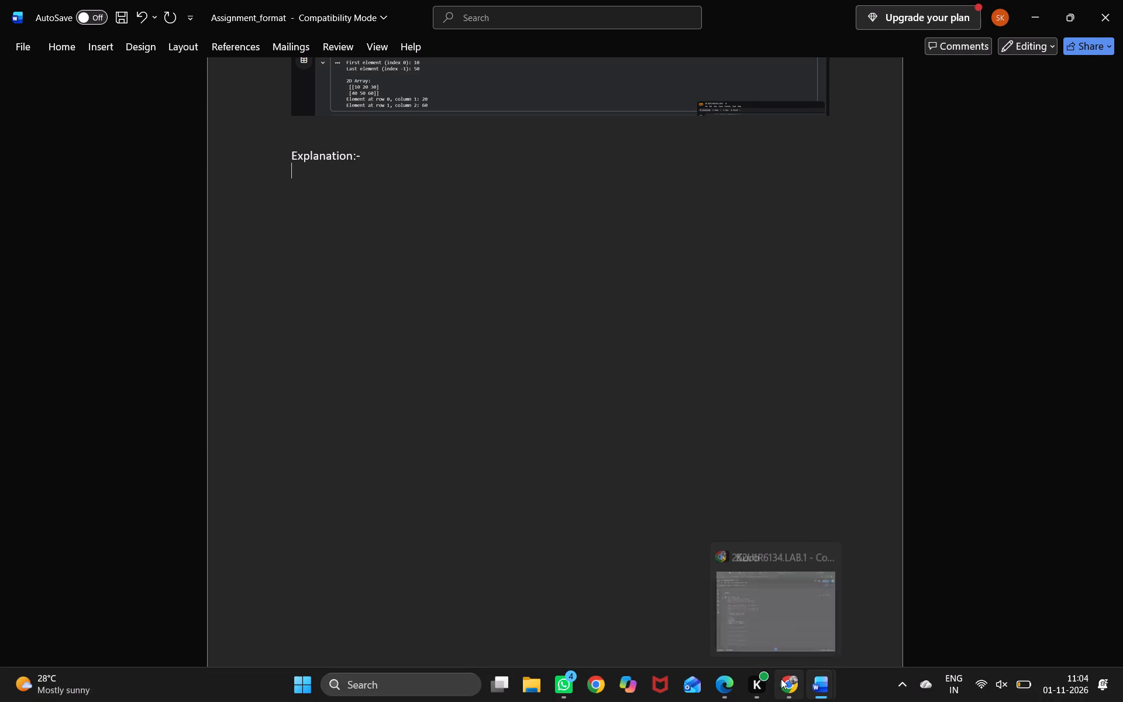
Switch to Chrome to get the explanation text for the Indexing section.
left_click(789, 628)
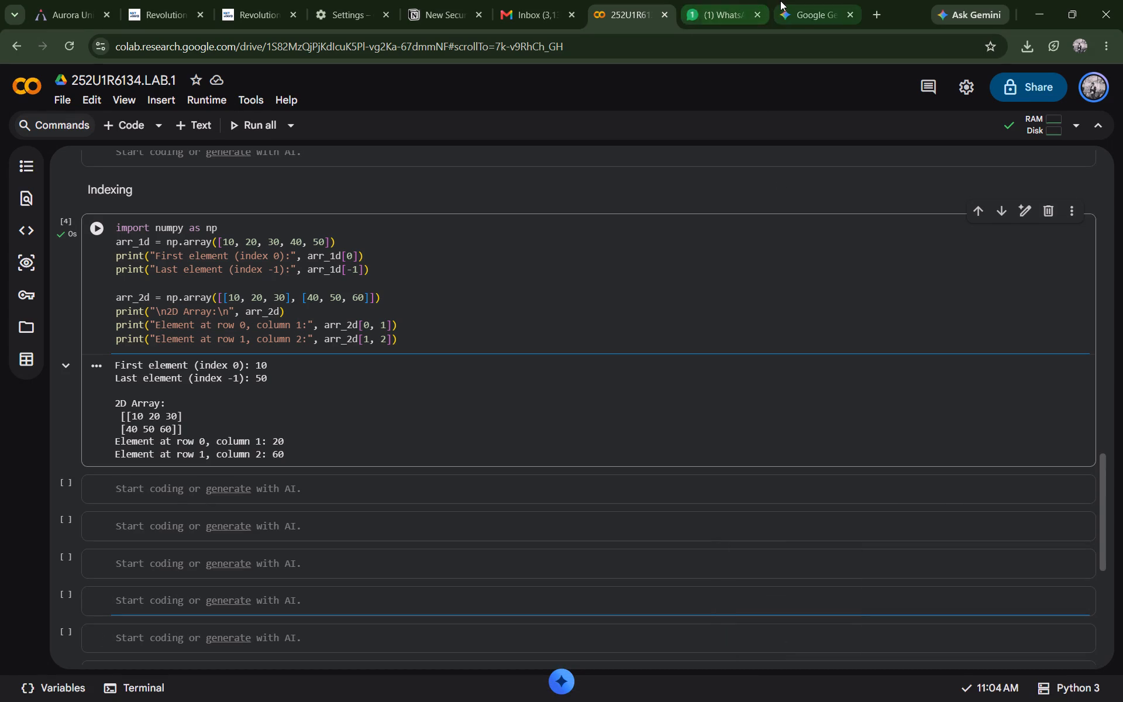
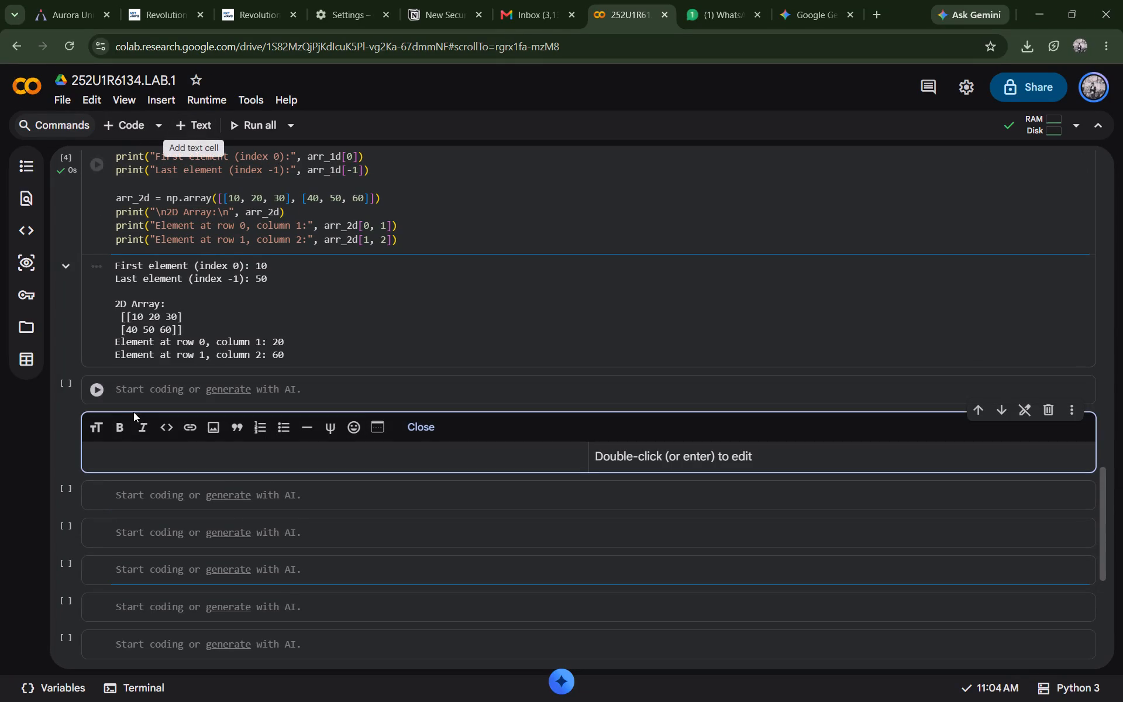
Paste the heading "Slicing" into the new text cell below the Indexing output and move to the empty code cell beneath it.
left_click_drag(133, 412, 136, 419)
key("ctrl+v")
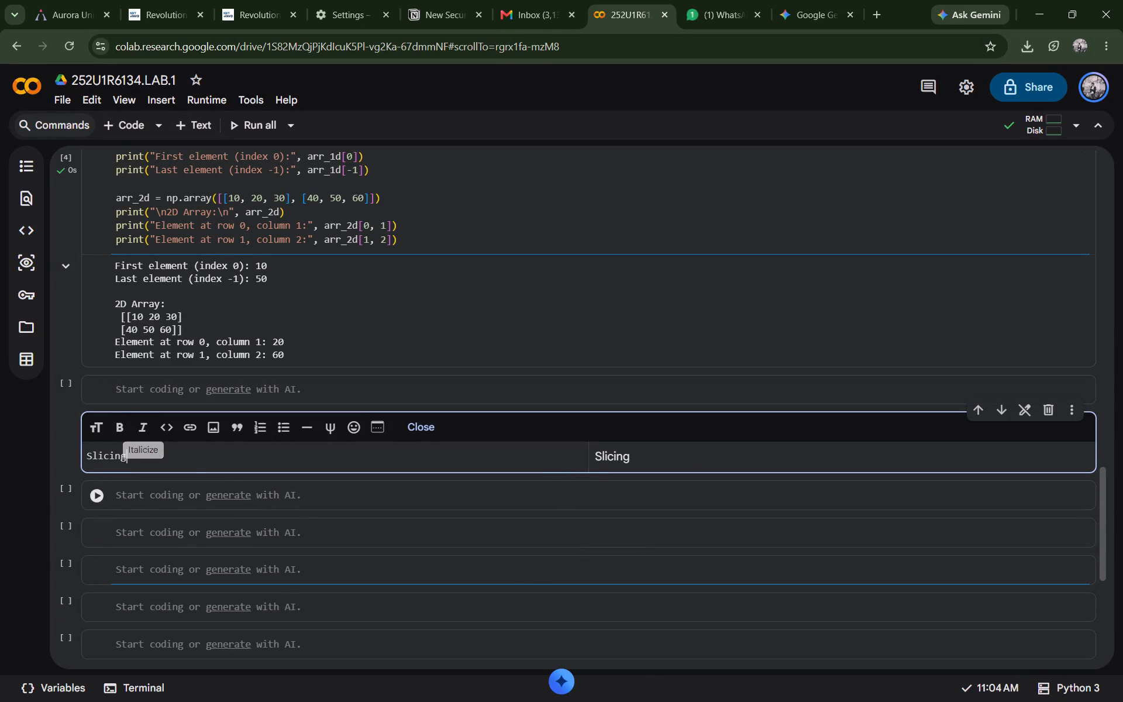
left_click(154, 491)
scroll(223, 424, "down", 2)
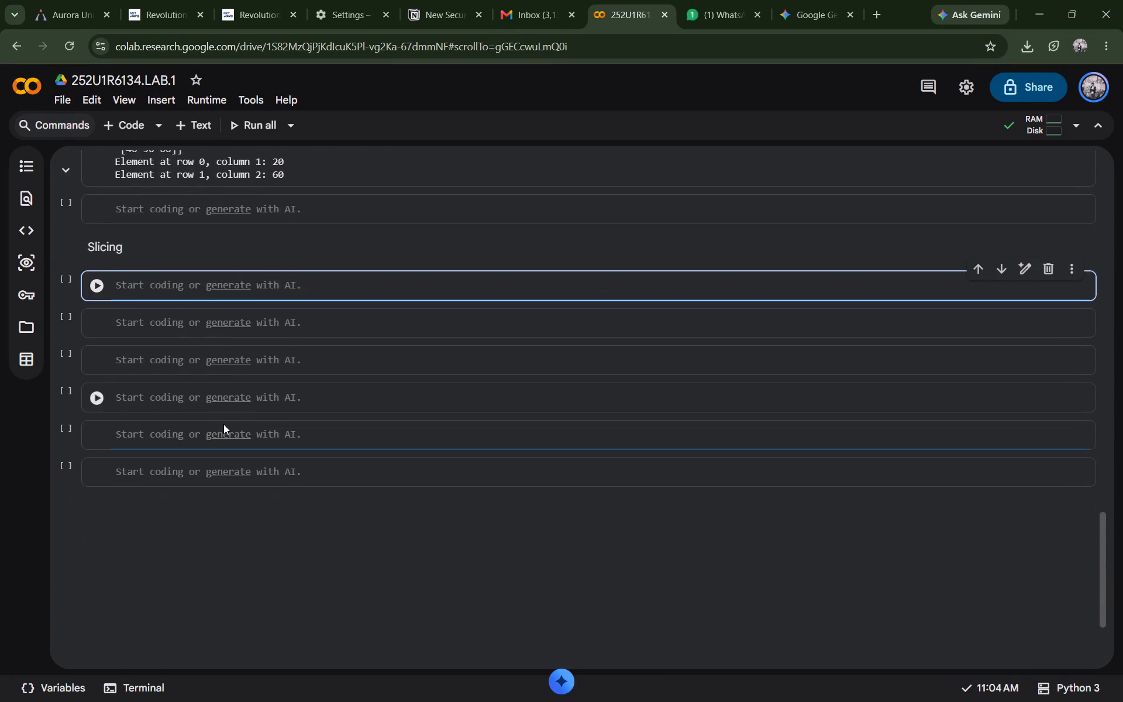
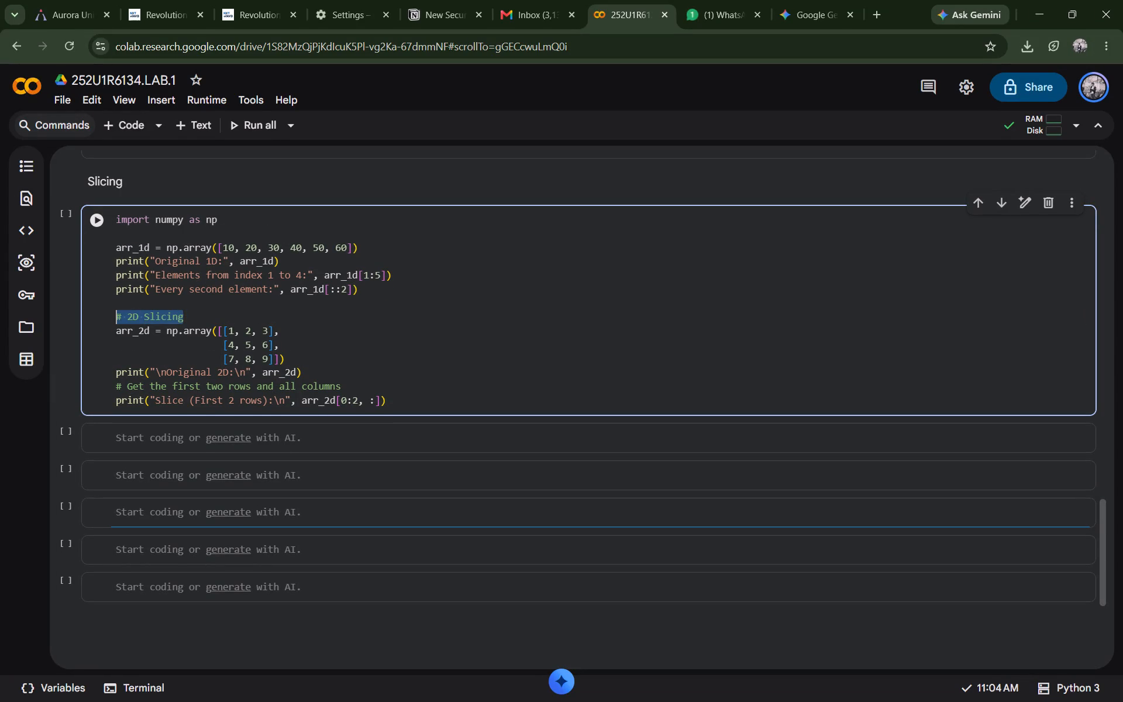
Delete the comments "# 2D Slicing" and "# Get the first two rows and all columns" from the Slicing cell, removing the second comment's empty line.
left_click_drag(113, 314, 104, 314)
key("BackSpace")
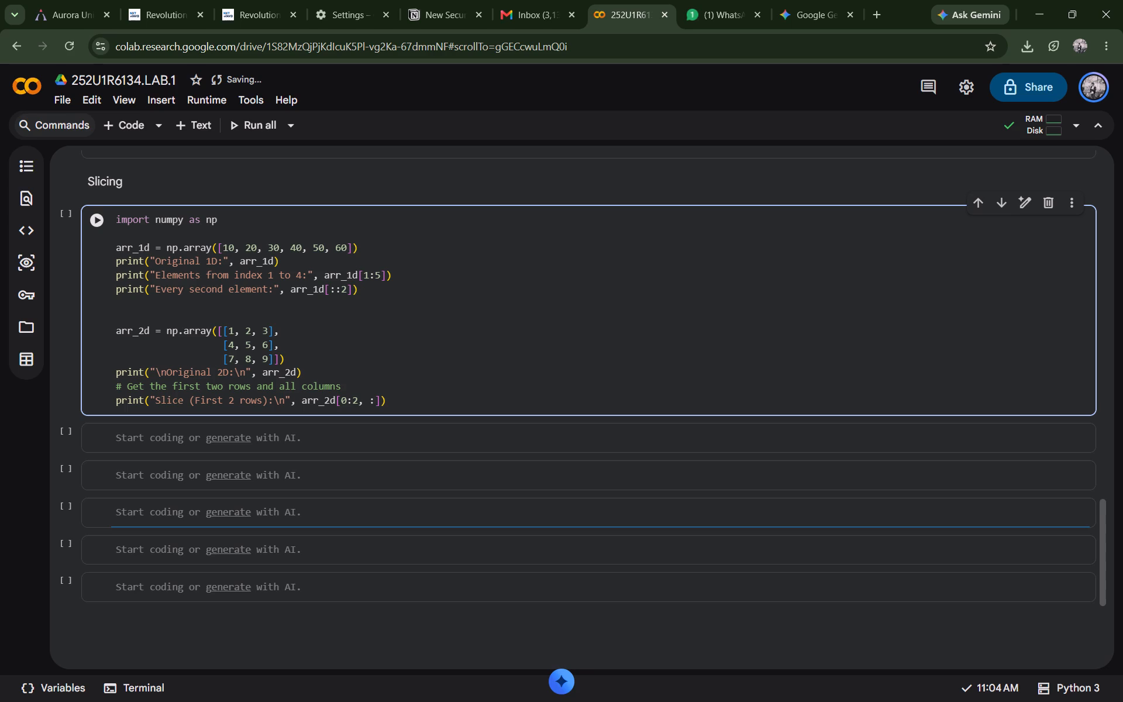
left_click_drag(342, 387, 104, 380)
key("BackSpace")
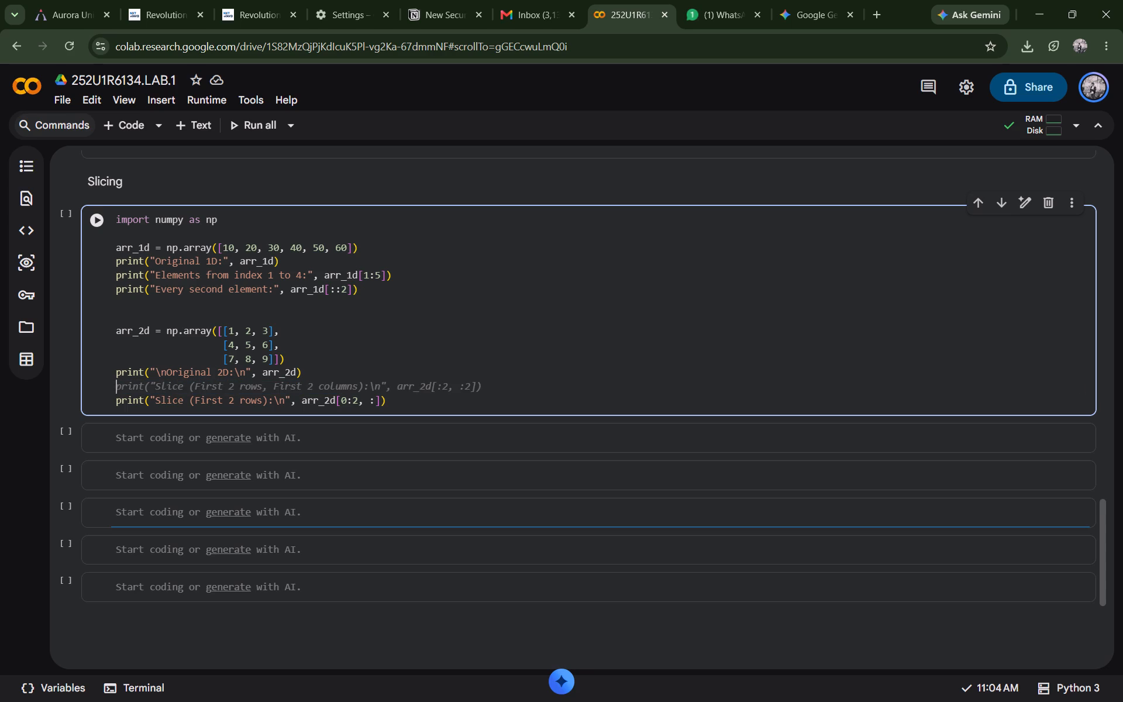
key("BackSpace")
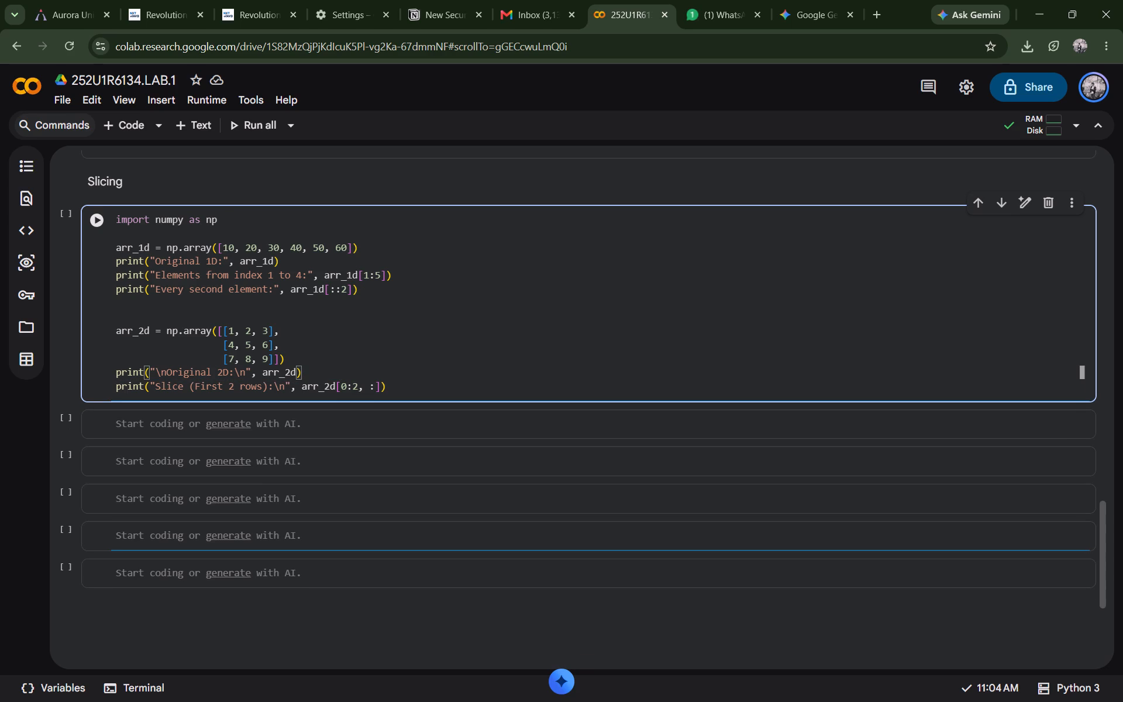
Start a screen snip to capture the cleaned-up Slicing code cell.
key("shift+super+s")
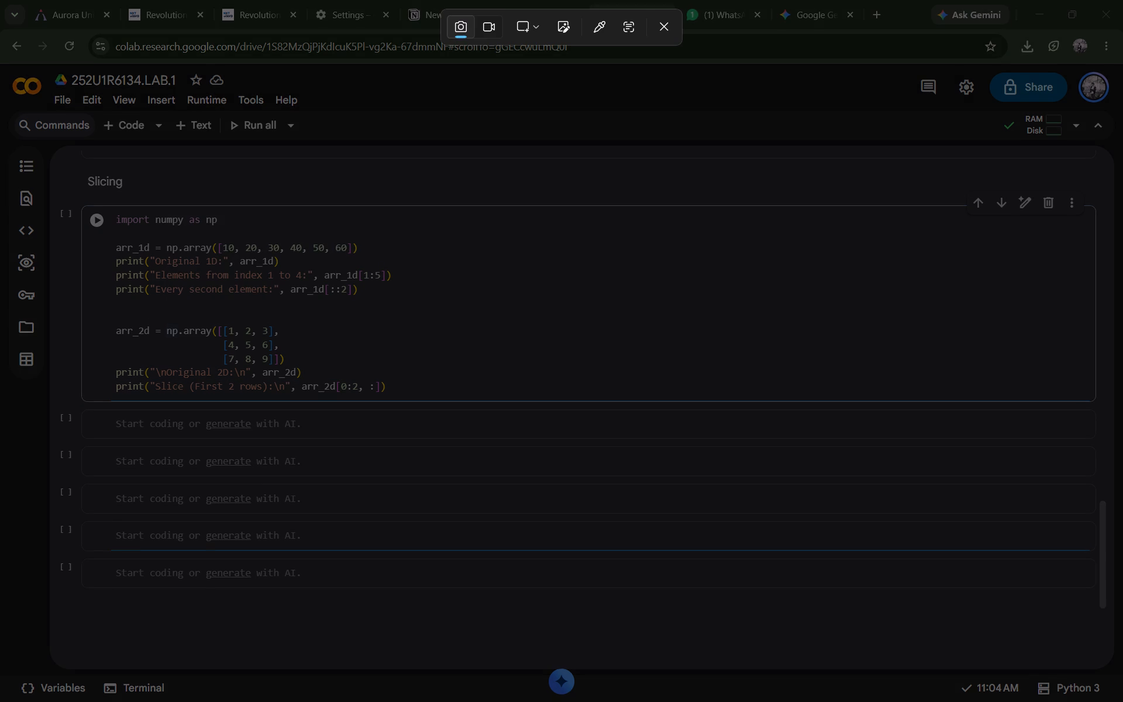
Capture the Slicing code cell without the NumPy tooltip, and paste the screenshot under "Code:-" in the Word document's Slicing section.
left_click(666, 33)
key("shift+super+s")
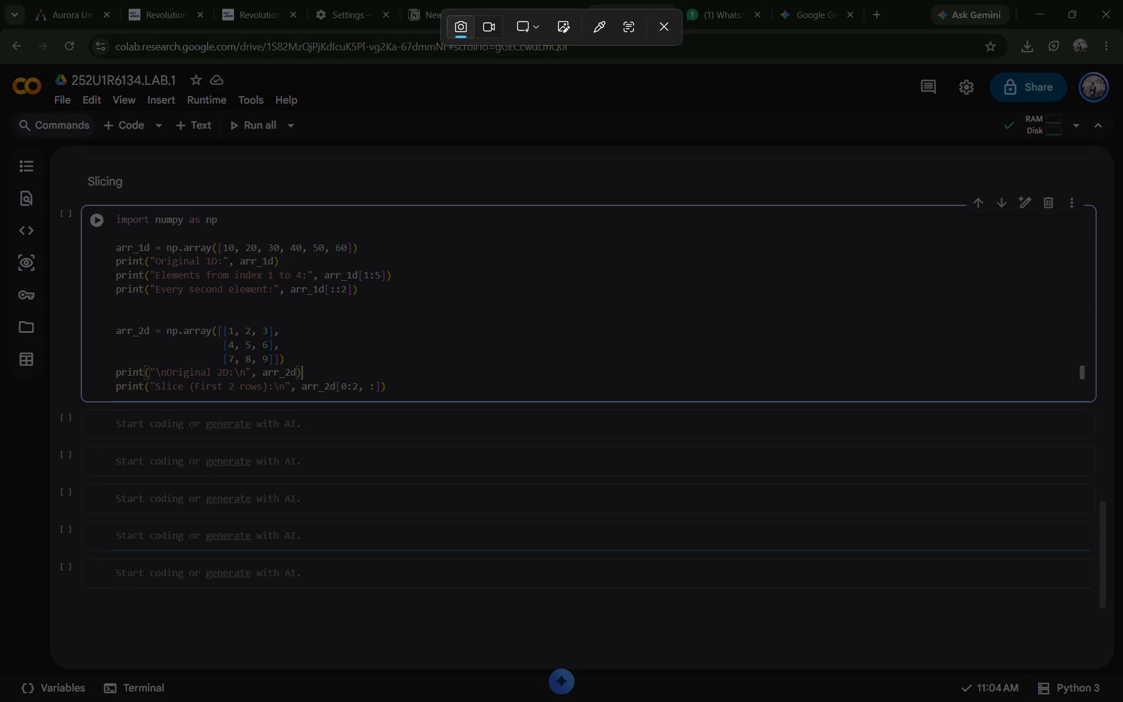
left_click_drag(0, 64, 855, 519)
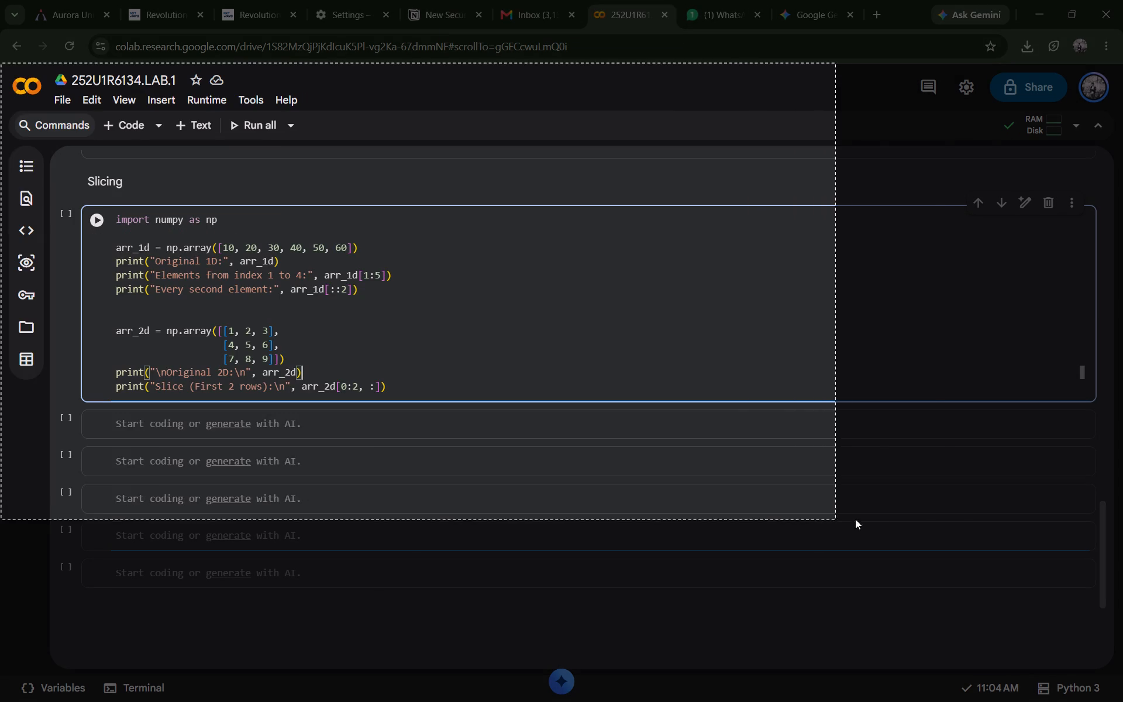
left_click_drag(855, 519, 1108, 457)
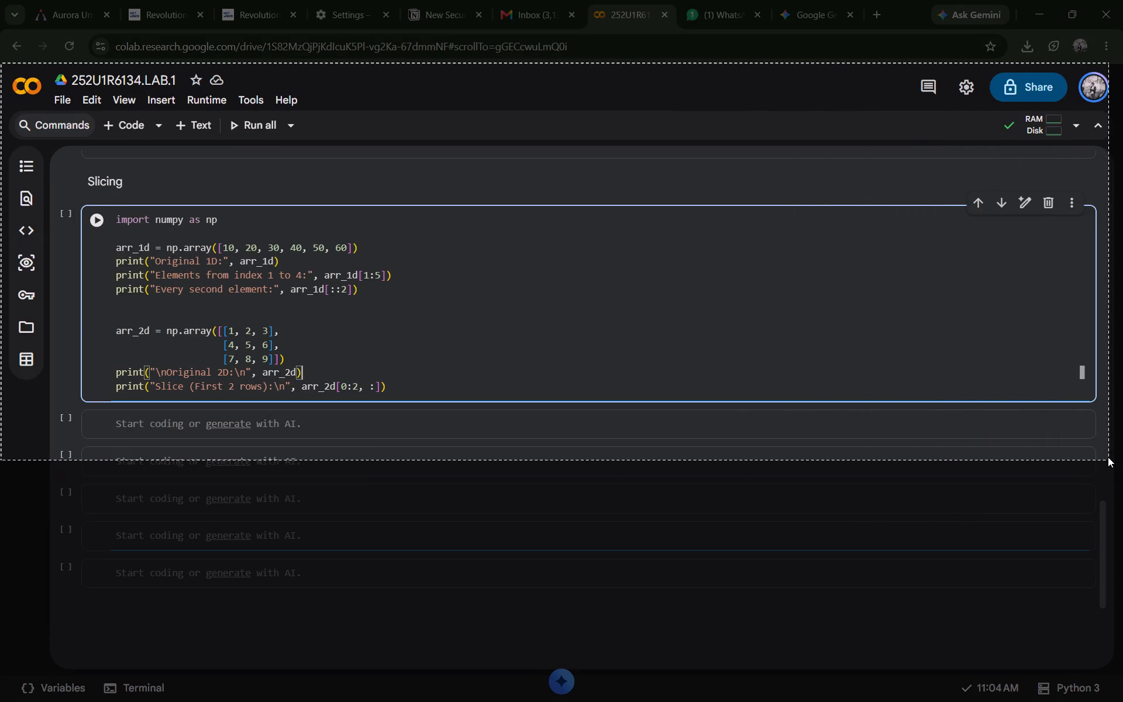
left_click_drag(1108, 457, 1117, 441)
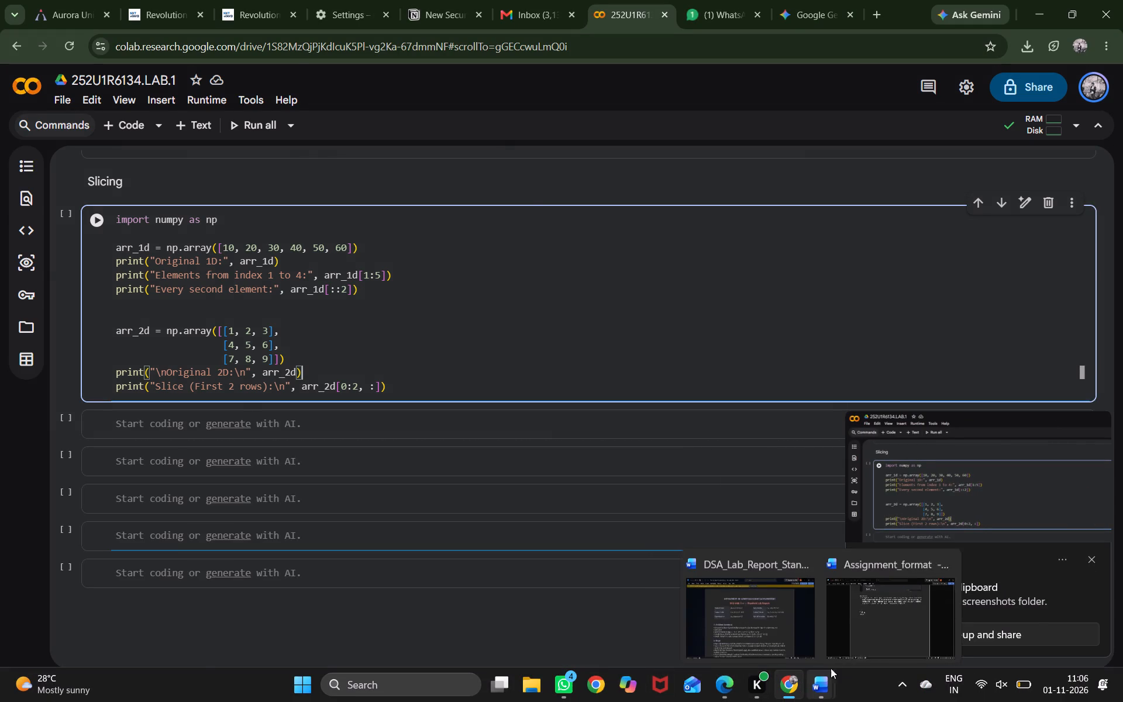
left_click(859, 641)
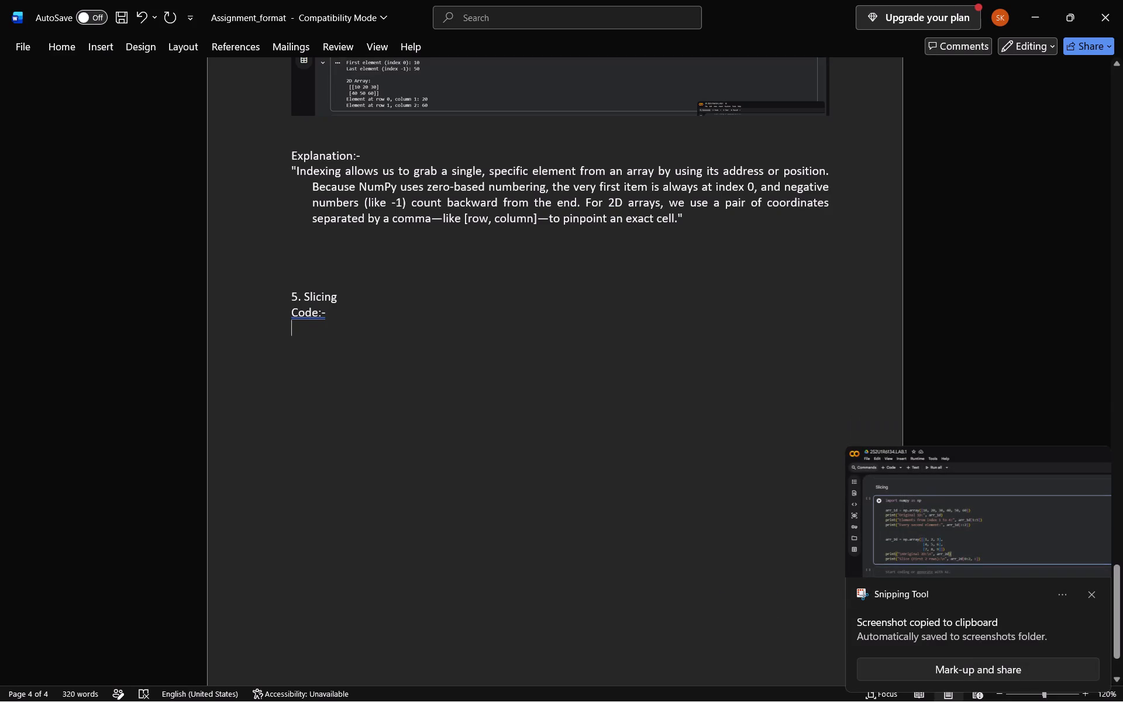
key("ctrl+v")
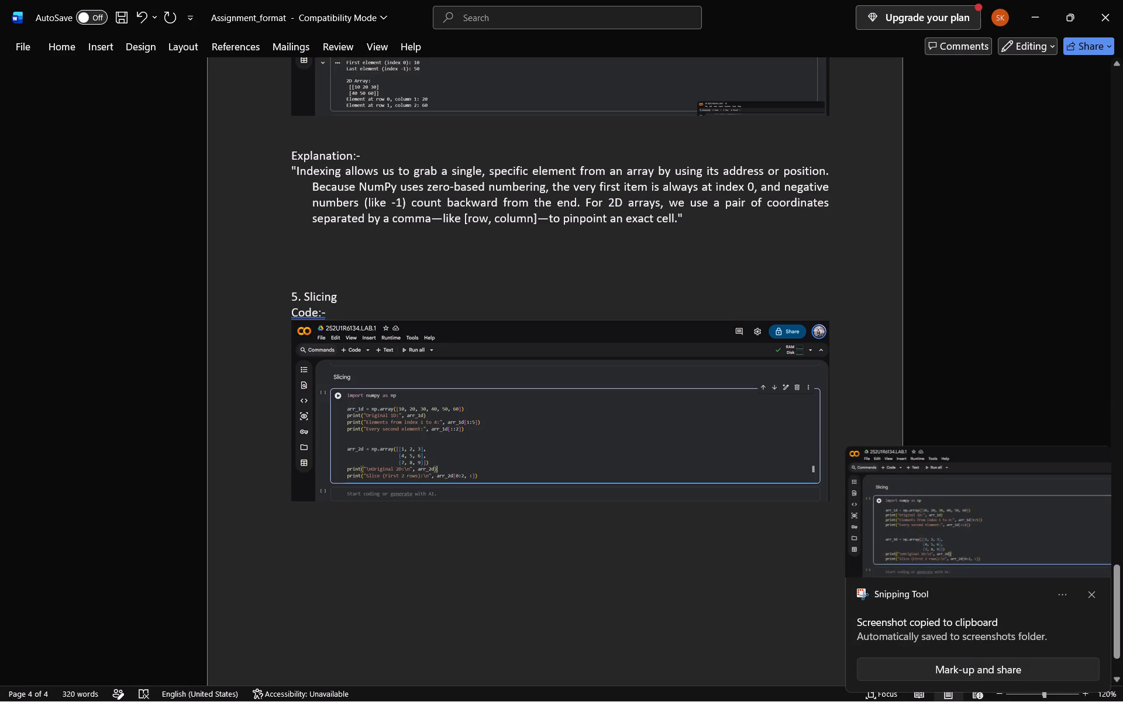
Add the heading "Output:-" below the Slicing code screenshot, with an empty line after it for the image.
left_click(831, 485)
key("Return")
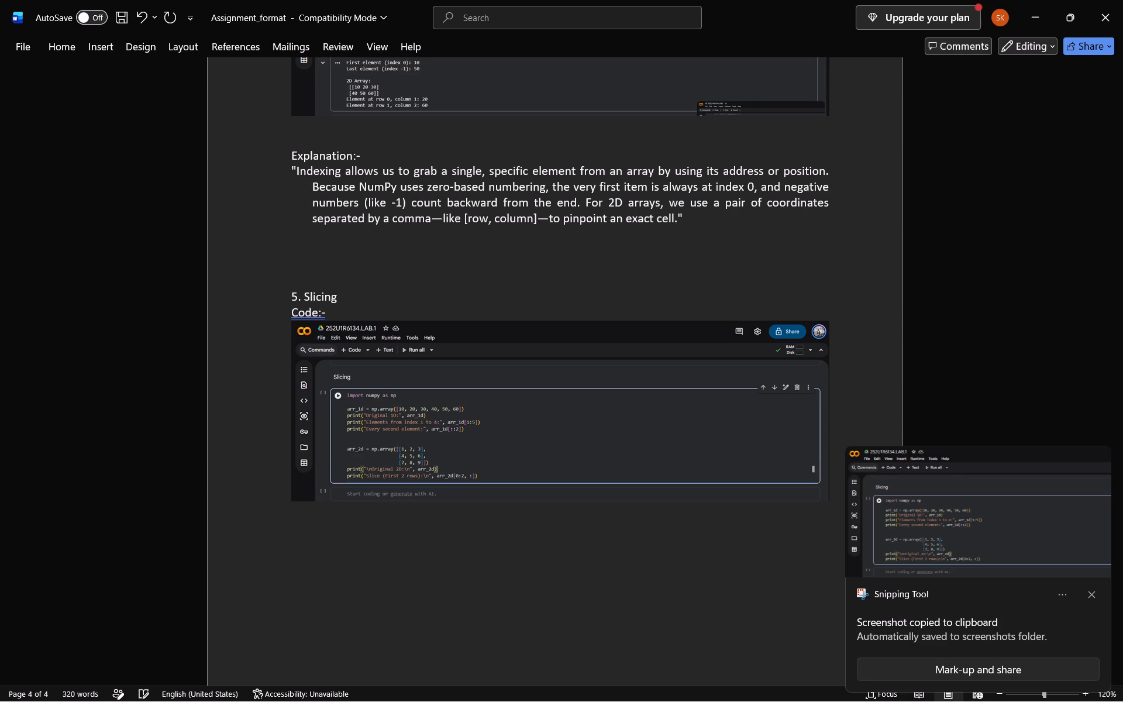
key("Return")
type("output")
type(":-")
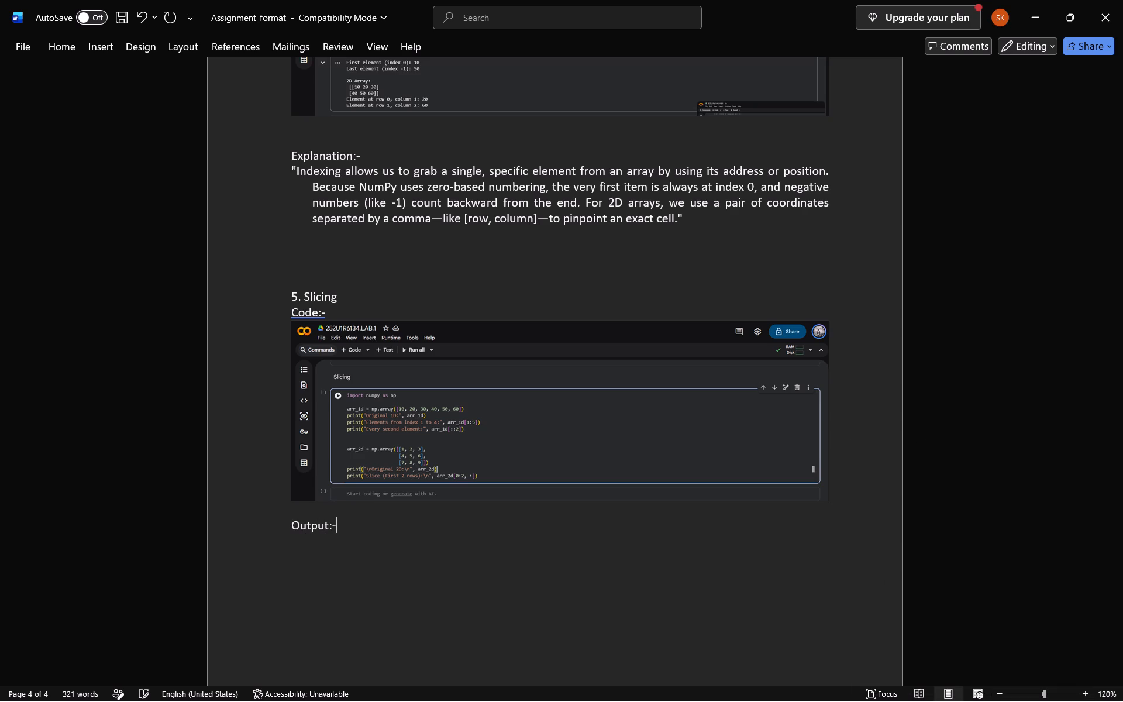
key("Return")
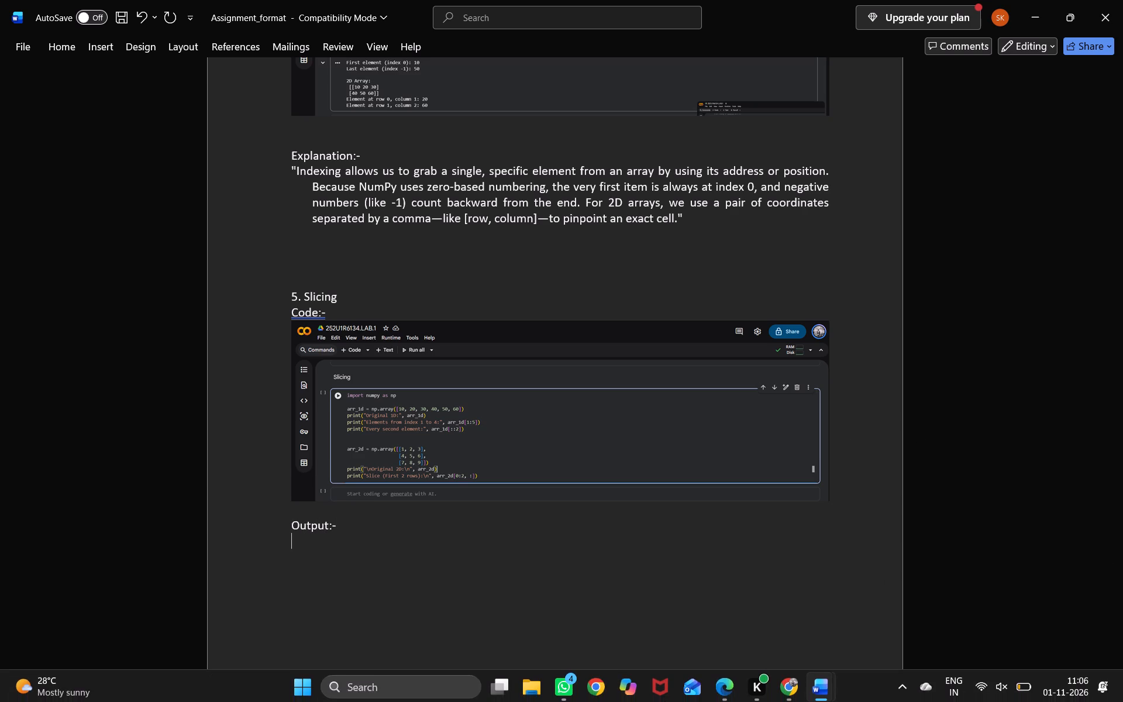
Switch to the Colab notebook in Chrome, run the Slicing cell and capture a screenshot of the cell with its output.
left_click(817, 636)
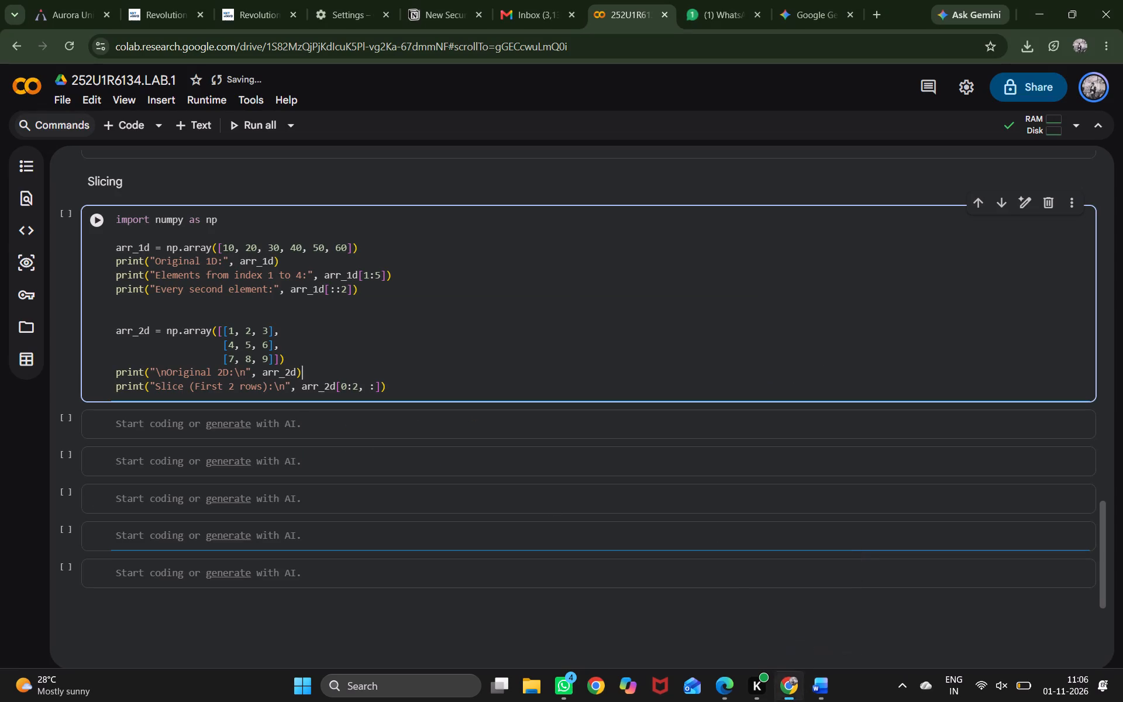
left_click(97, 223)
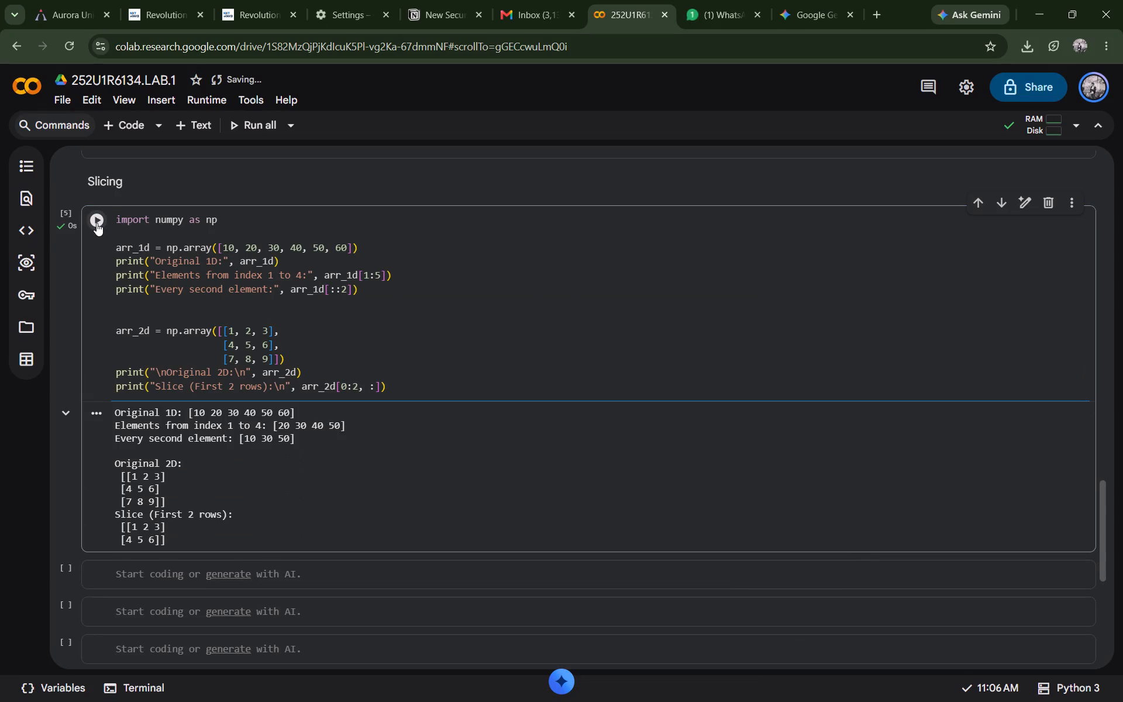
key("shift+super+s")
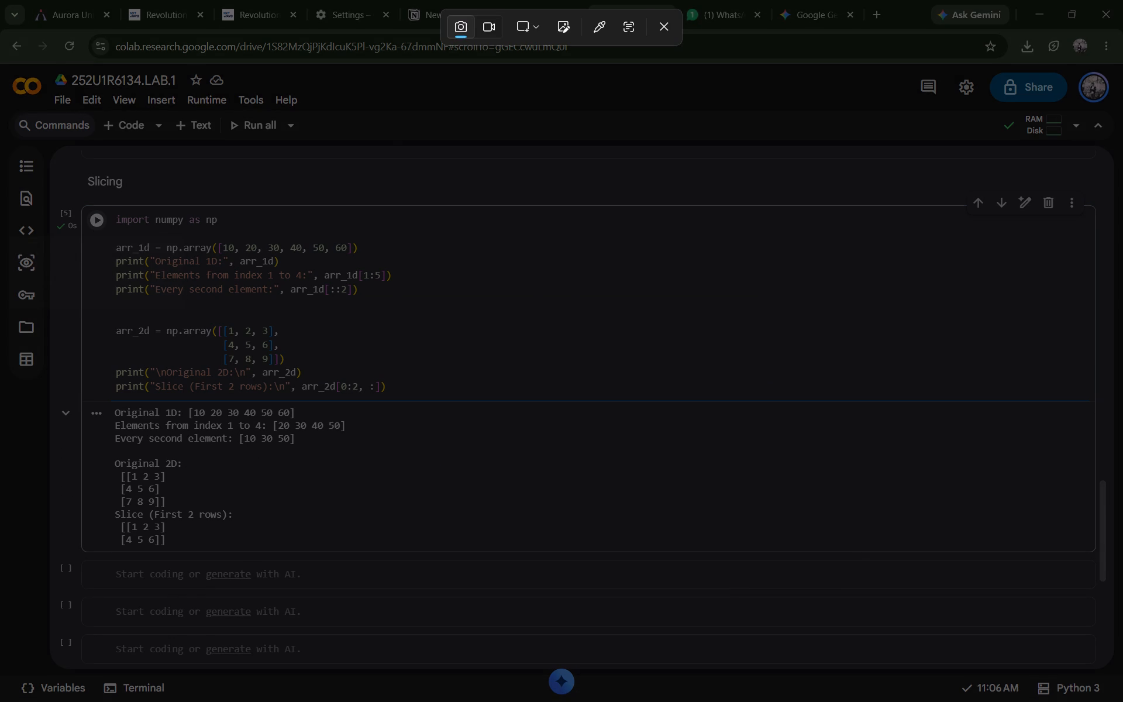
left_click_drag(0, 63, 1066, 558)
scroll(441, 328, "right", 5)
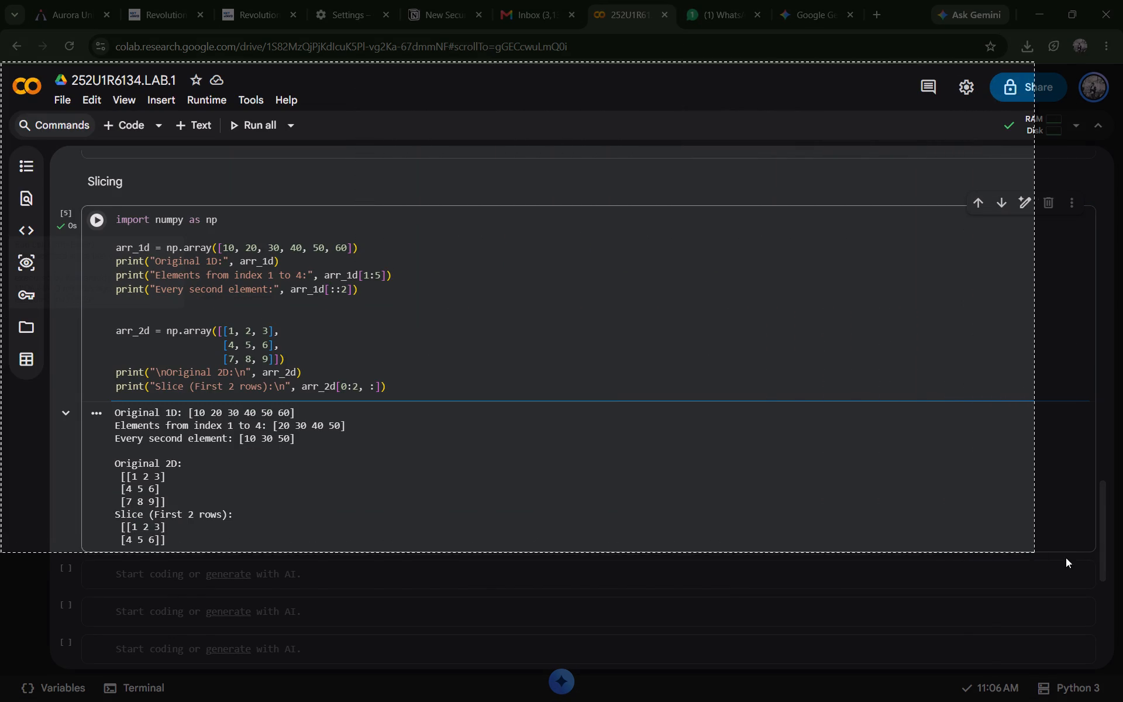
left_click_drag(1066, 558, 1122, 587)
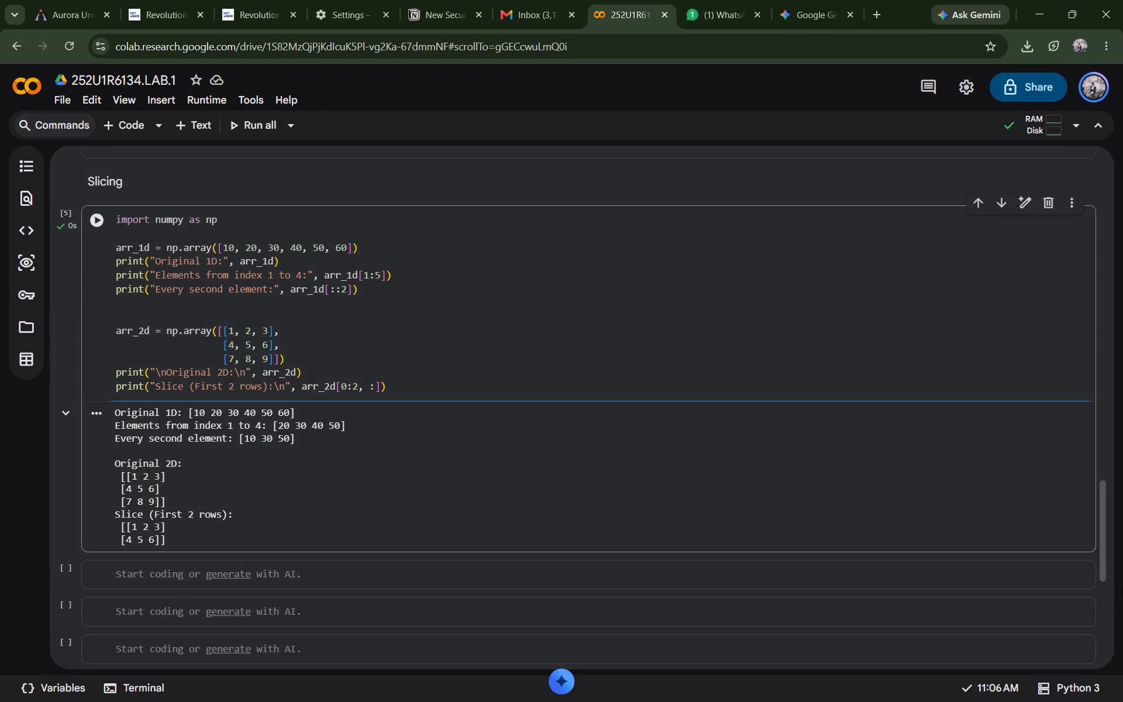
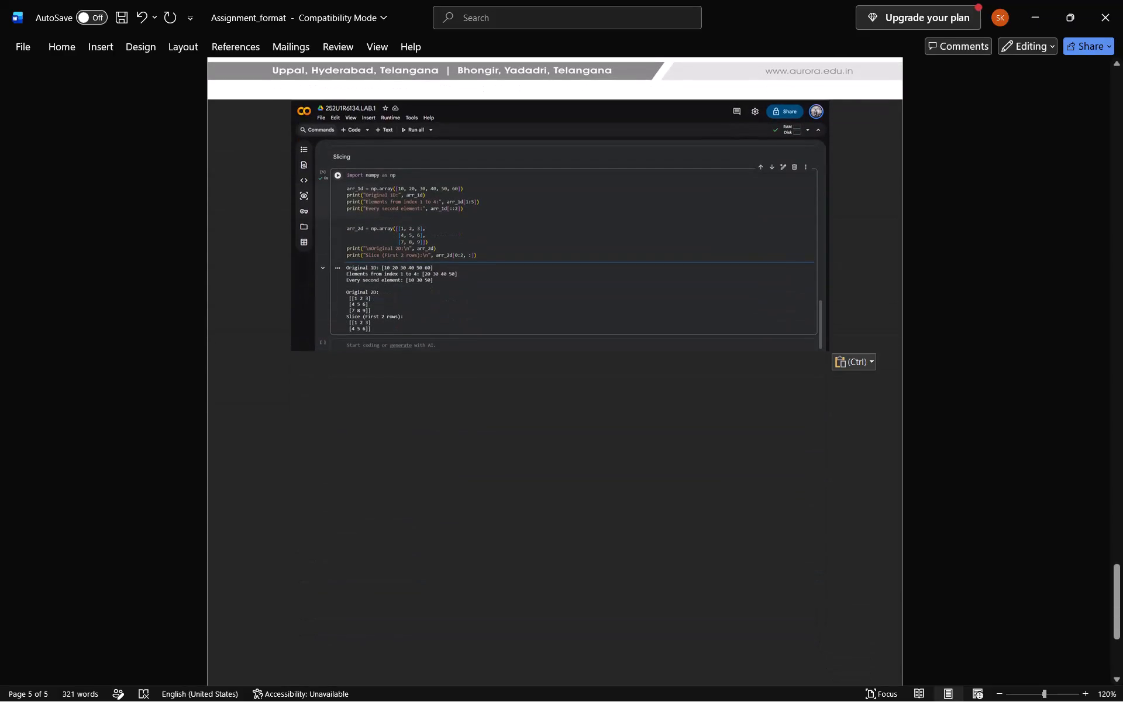
Add the heading "Explanation:-" a few blank lines below the Slicing output screenshot, with an empty line after it for the text.
left_click(839, 342)
key("Return")
key("Return")
key("Return")
key("Return")
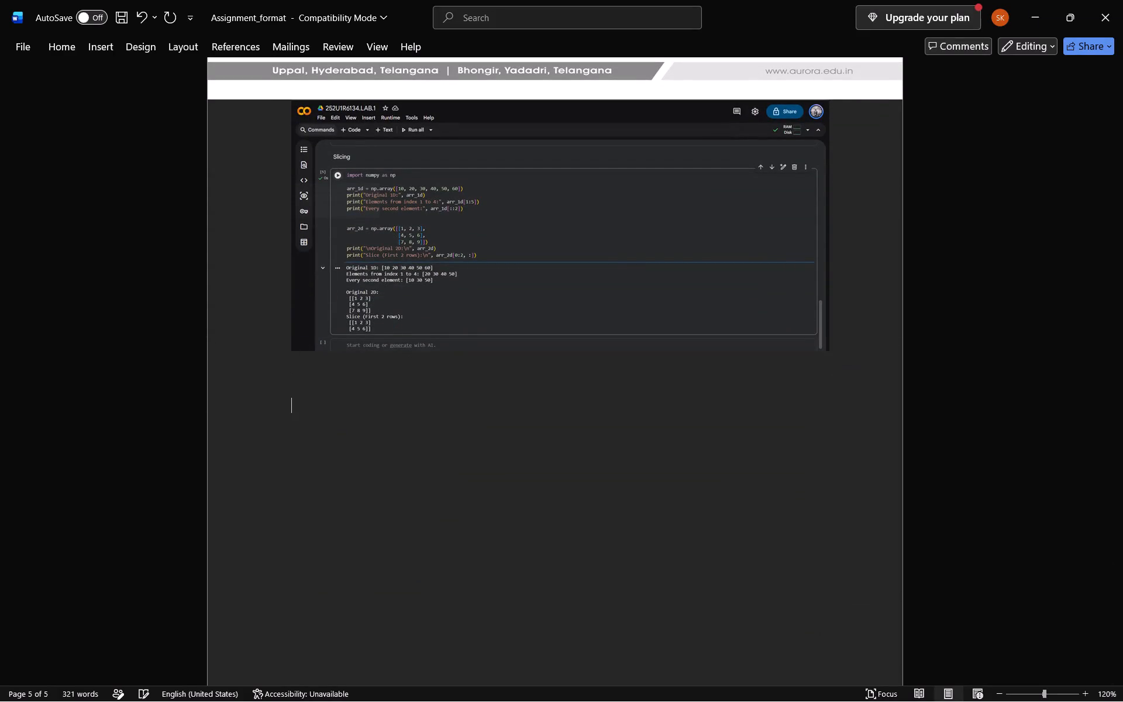
type("explanation")
key("shift+colon")
key("minus")
key("Return")
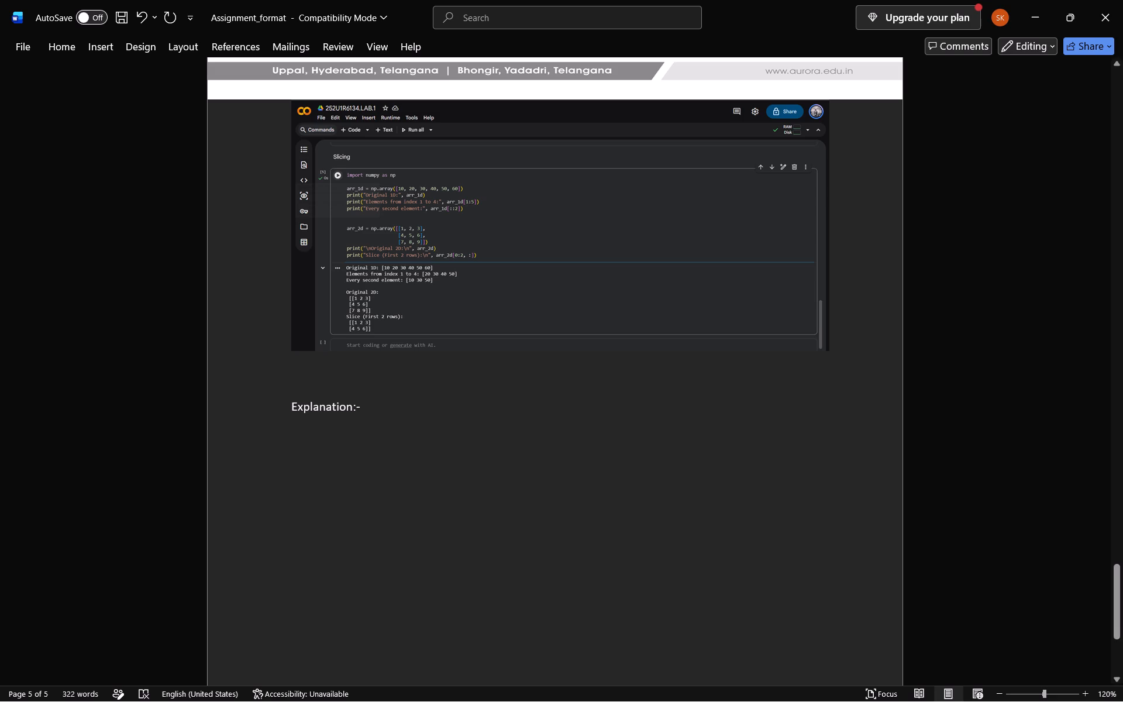
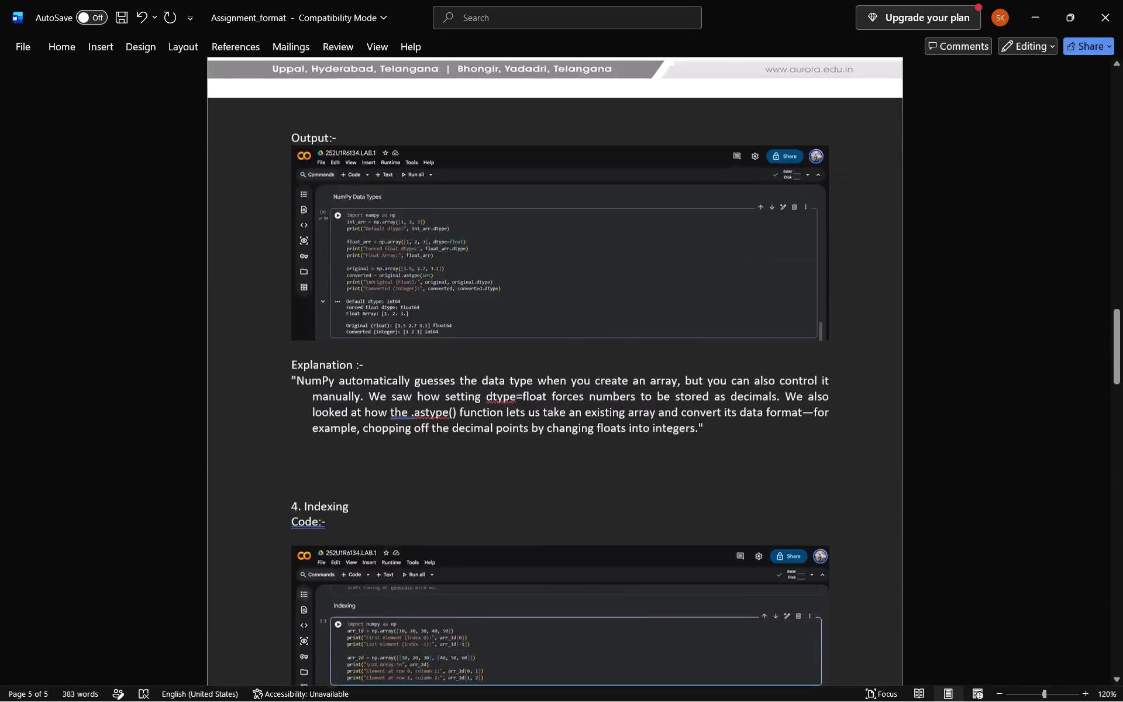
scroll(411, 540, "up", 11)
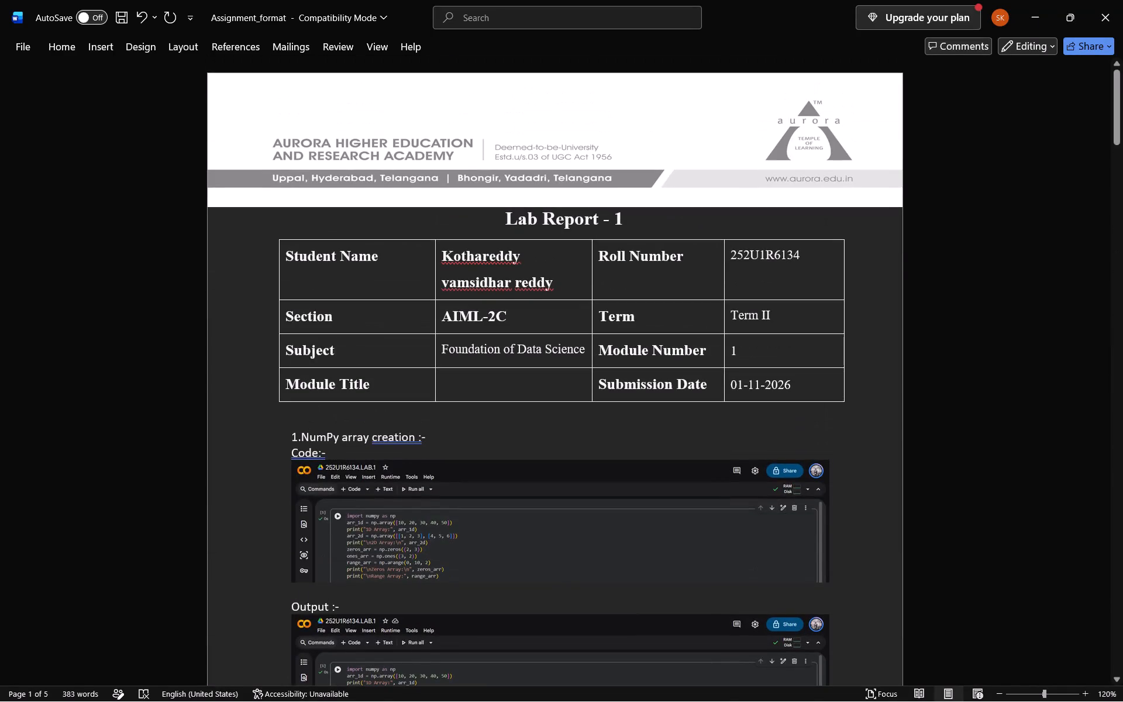
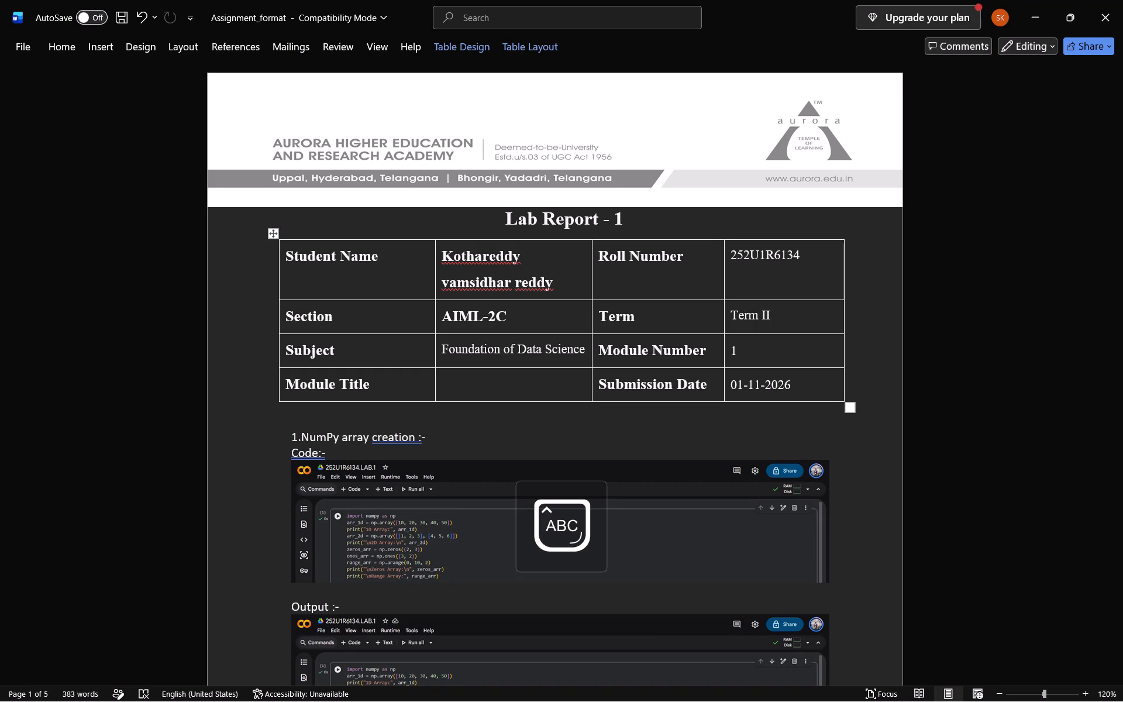
Enter "Basics of Data Science" as the Module Title in the lab report's details table.
key("BackSpace")
key("a")
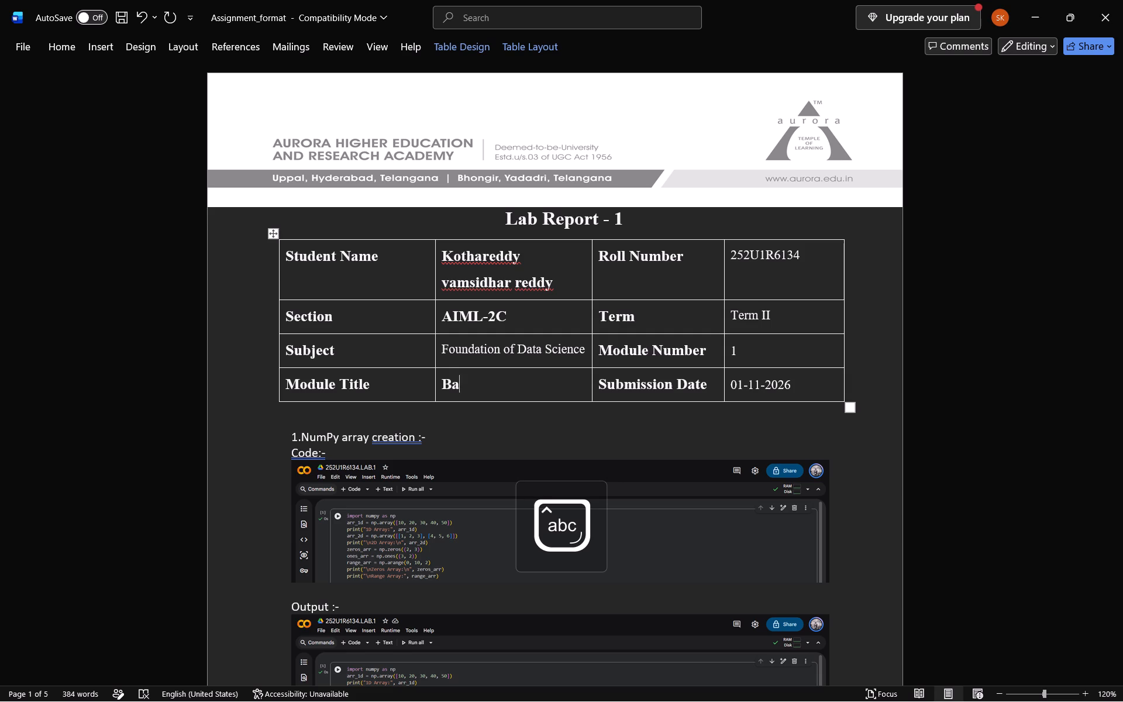
type("sics")
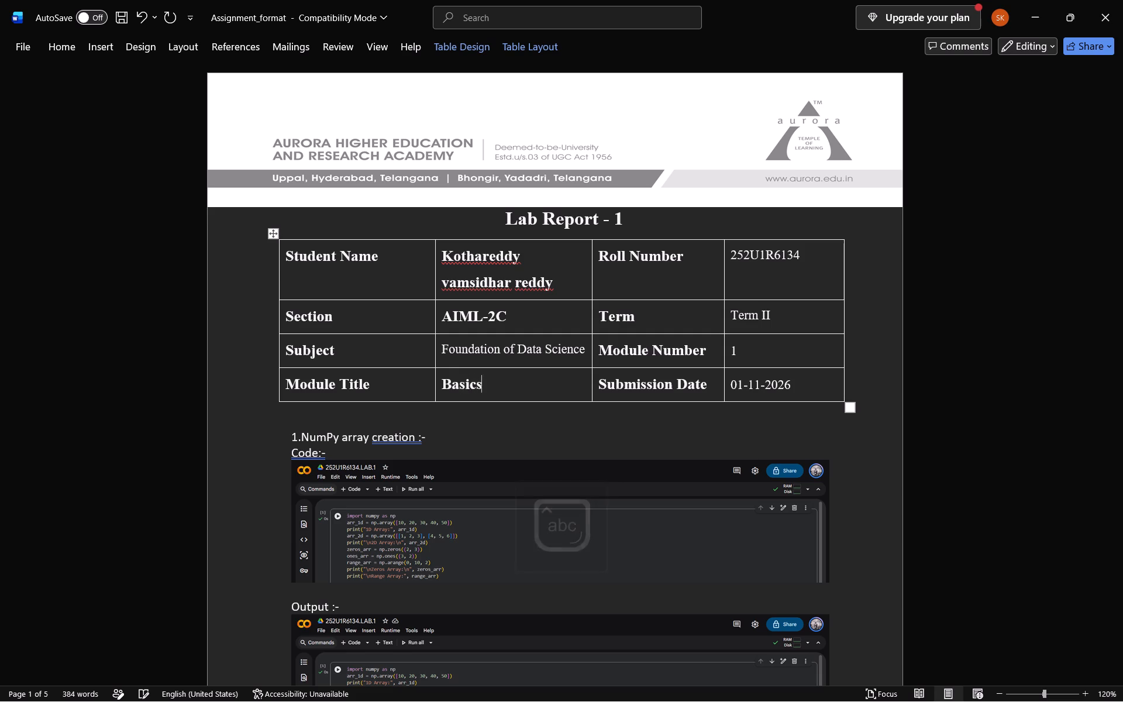
key("space")
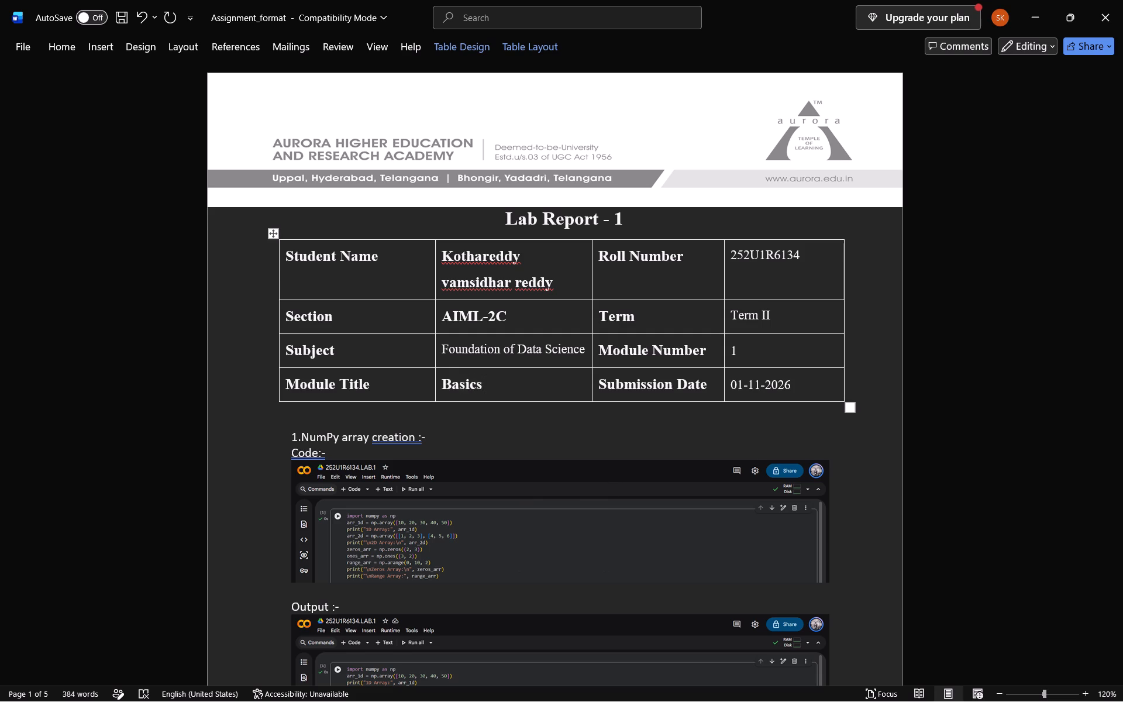
type("of")
key("space")
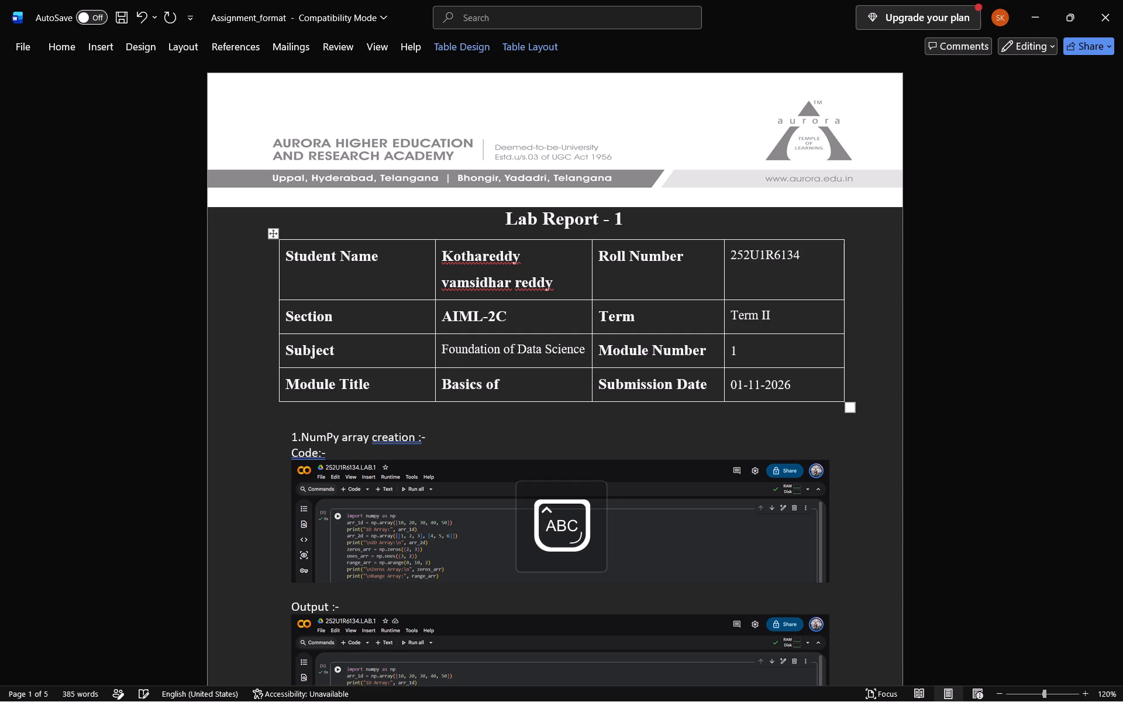
type("Data")
key("space")
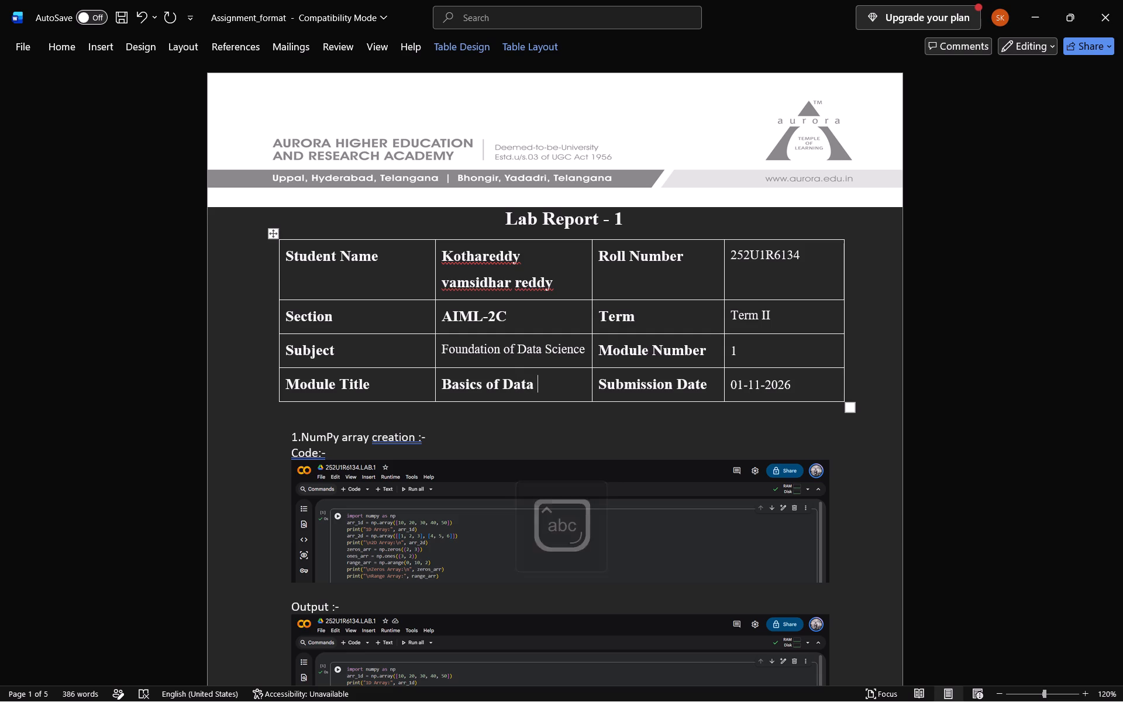
type("Sci")
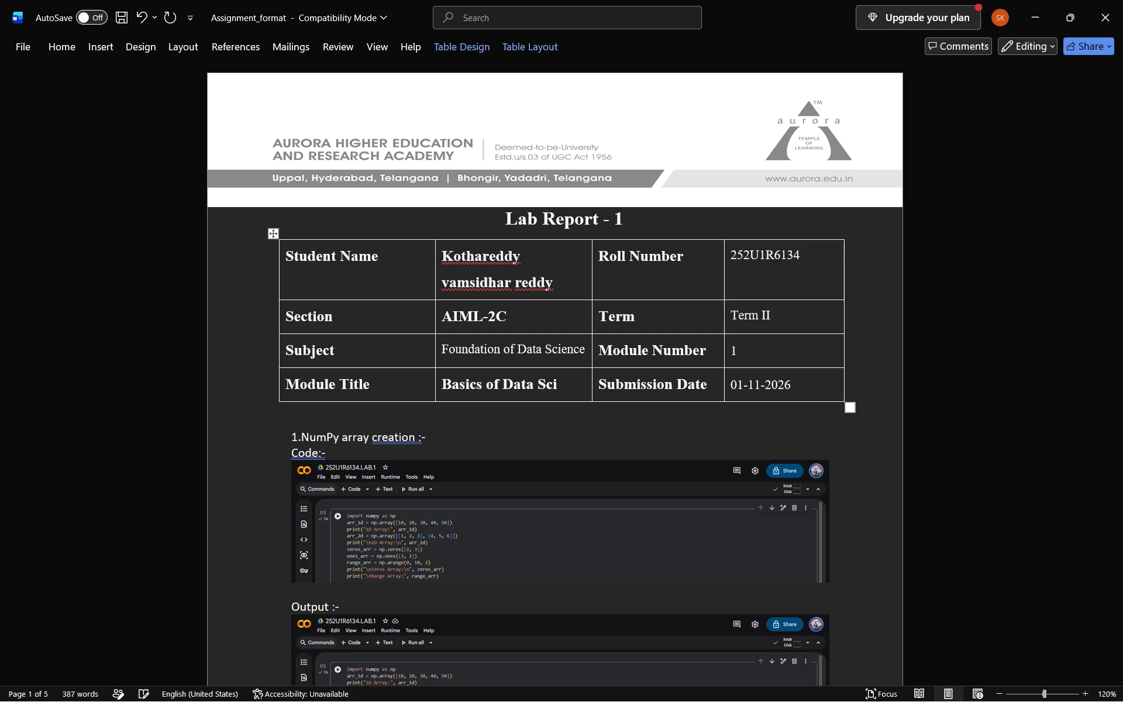
type("ence")
Open the print settings and preview for the lab report.
scroll(490, 386, "down", 1)
scroll(490, 386, "up", 5)
scroll(490, 386, "down", 1)
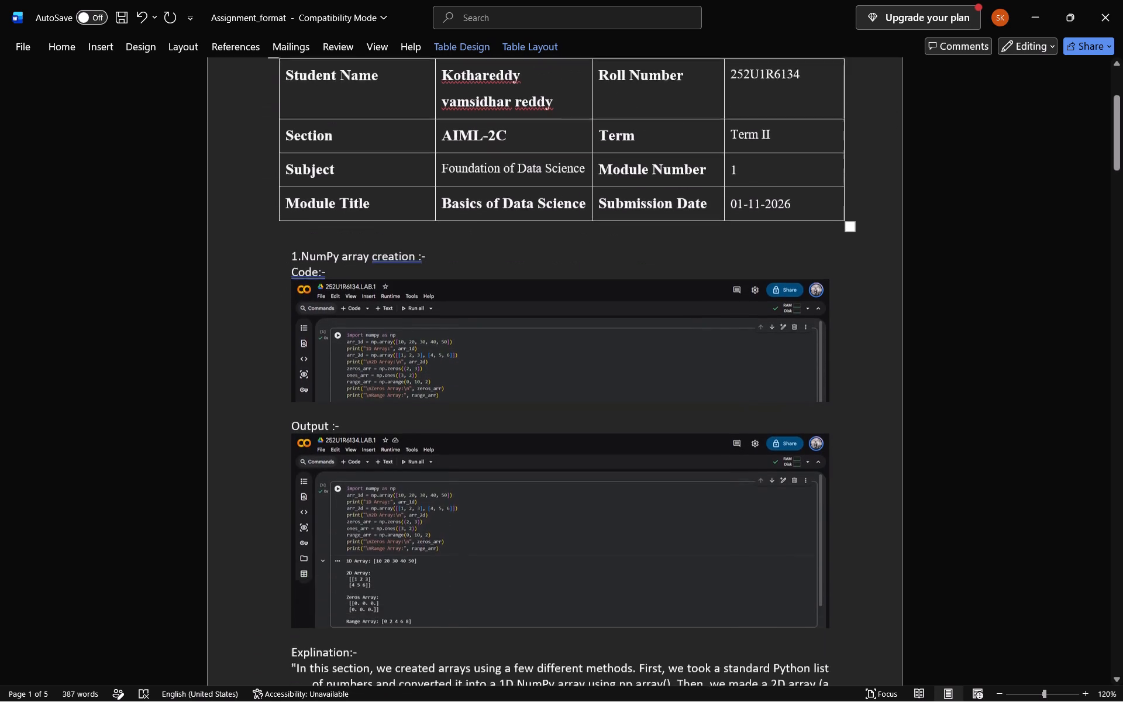
key("ctrl+p")
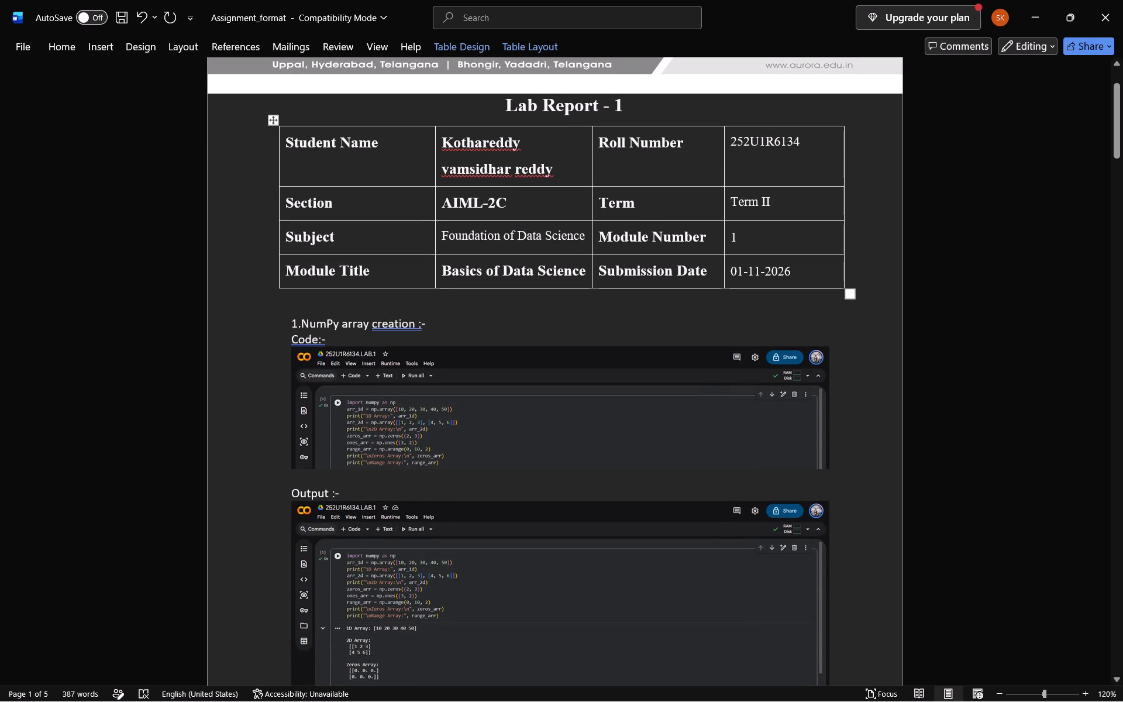
scroll(407, 336, "up", 3)
scroll(131, 264, "up", 1)
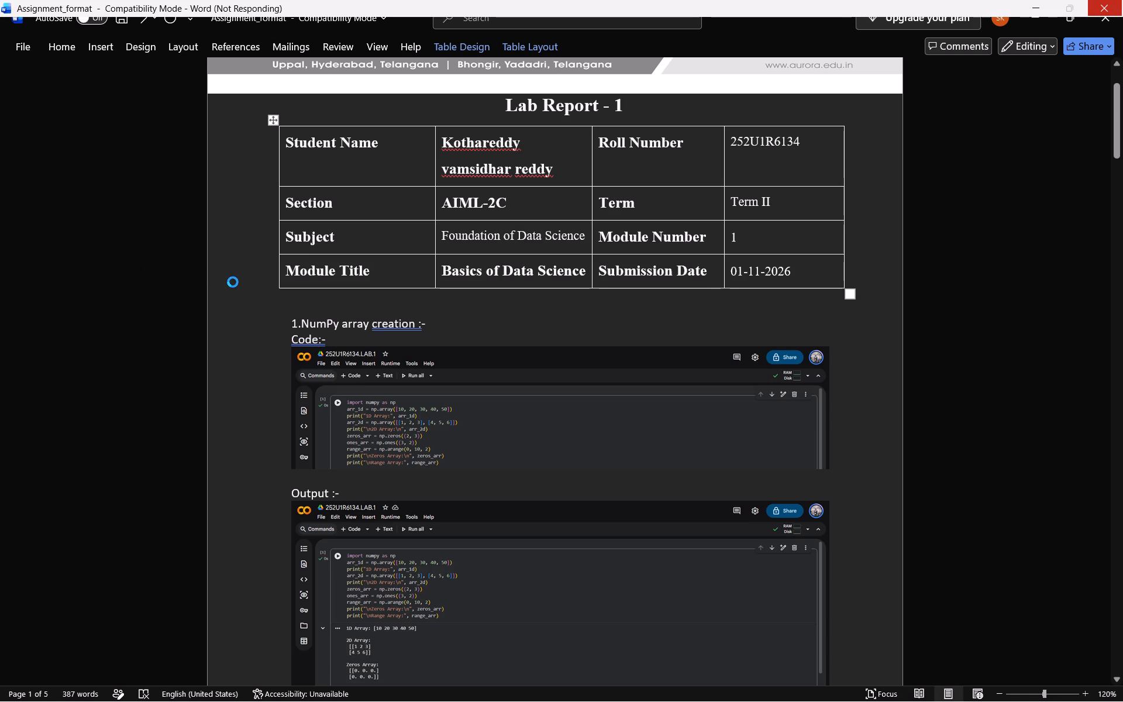
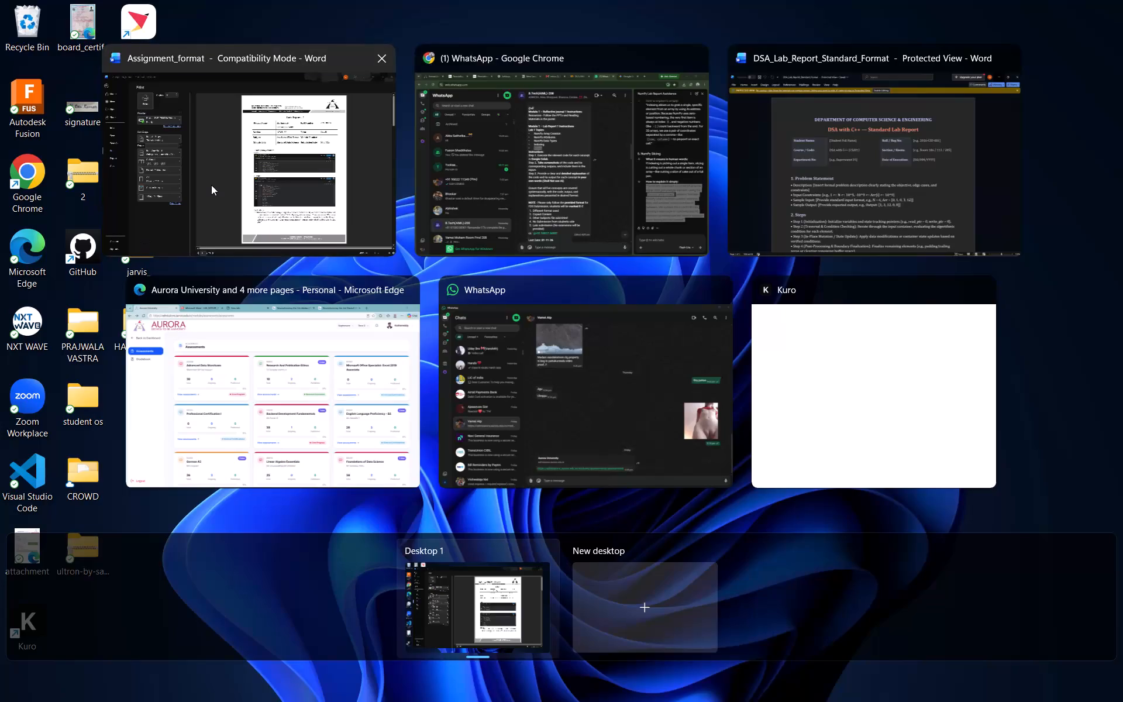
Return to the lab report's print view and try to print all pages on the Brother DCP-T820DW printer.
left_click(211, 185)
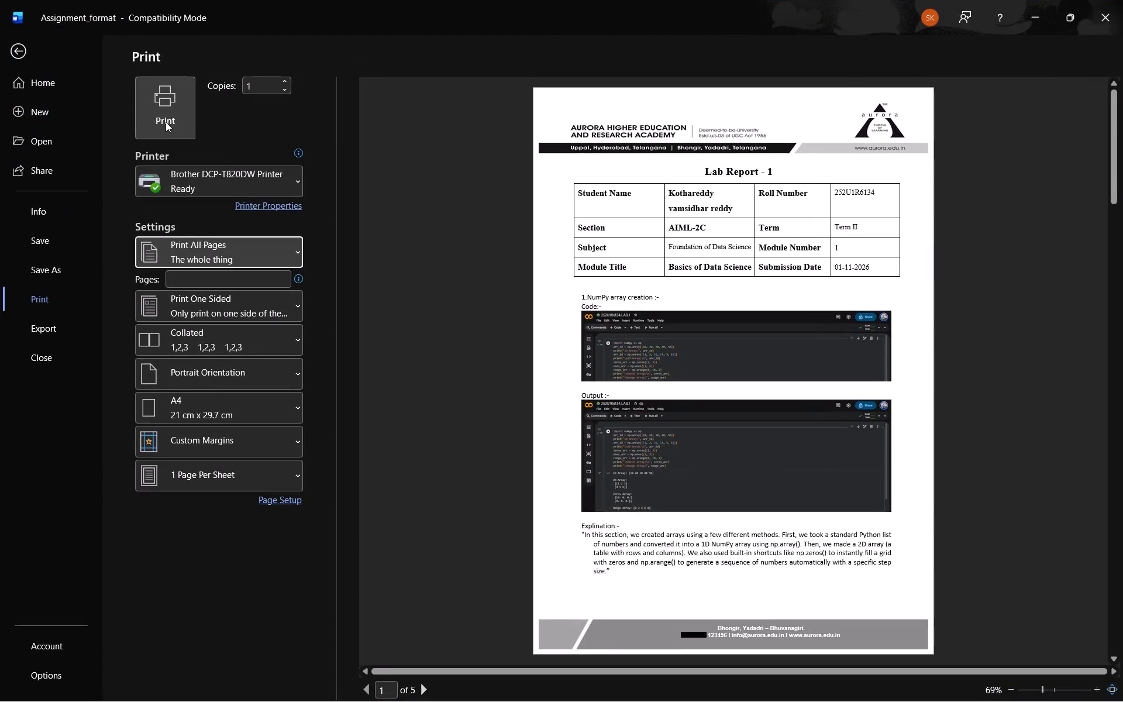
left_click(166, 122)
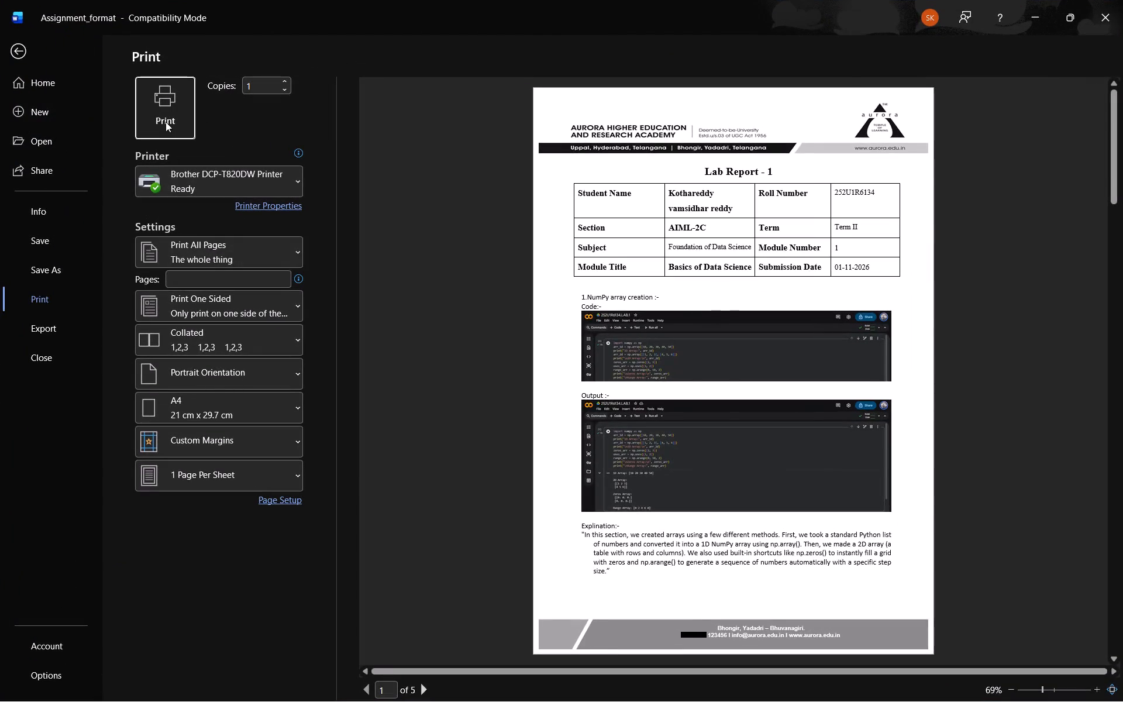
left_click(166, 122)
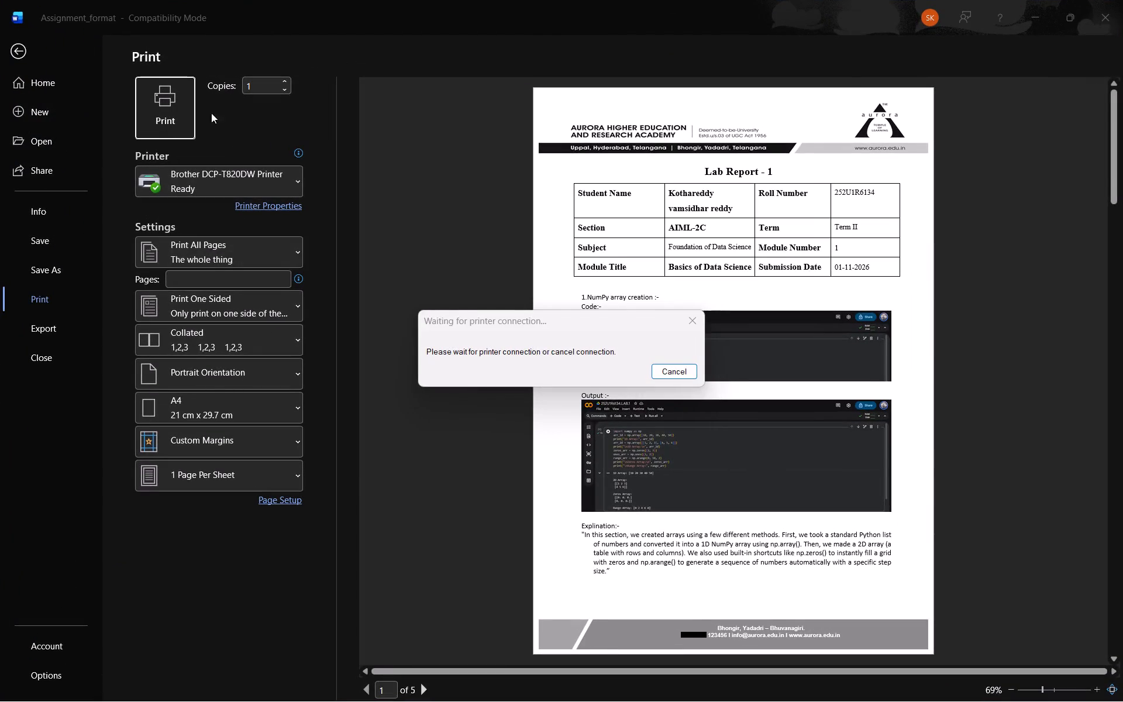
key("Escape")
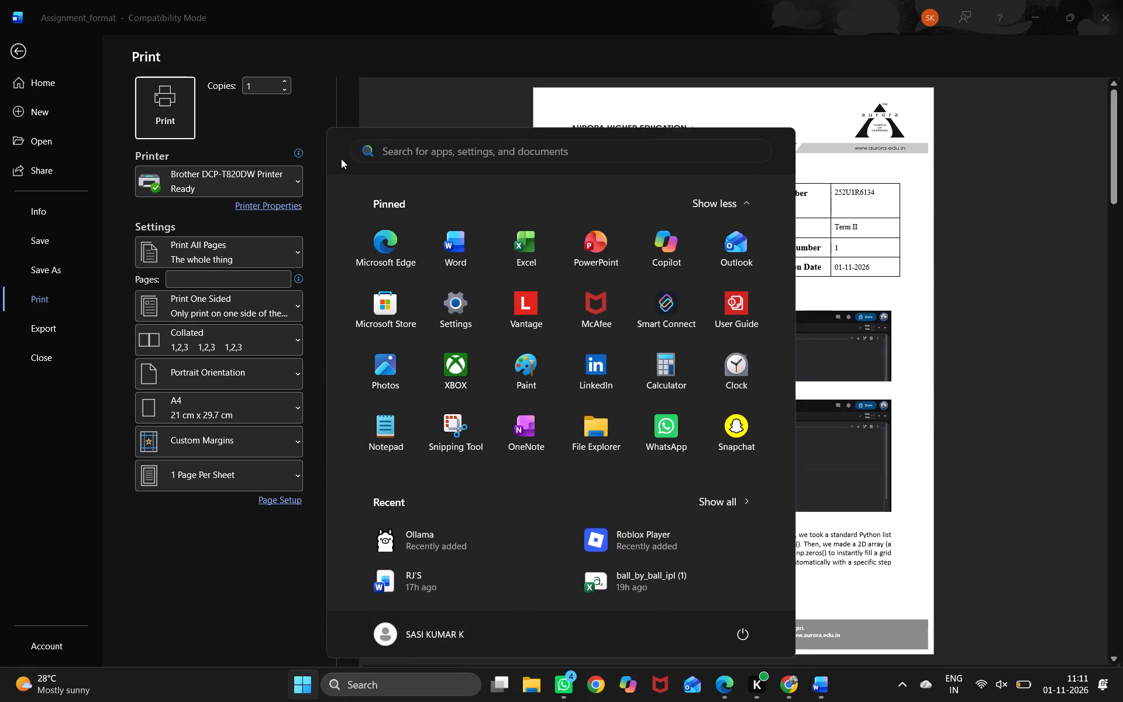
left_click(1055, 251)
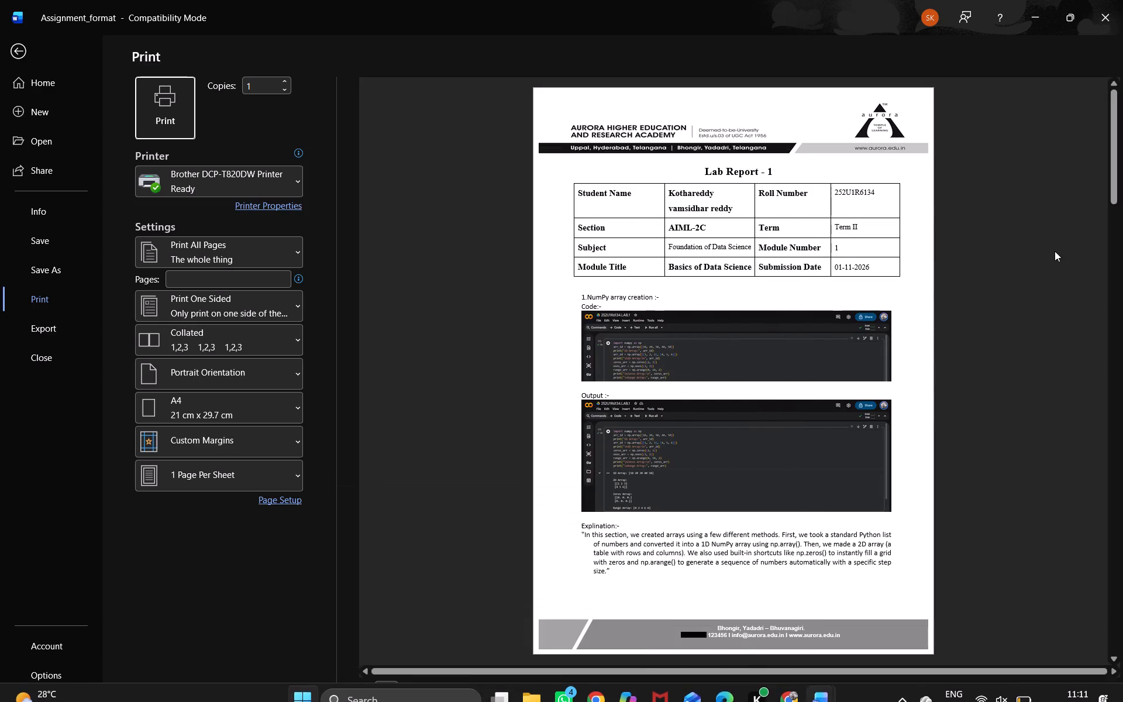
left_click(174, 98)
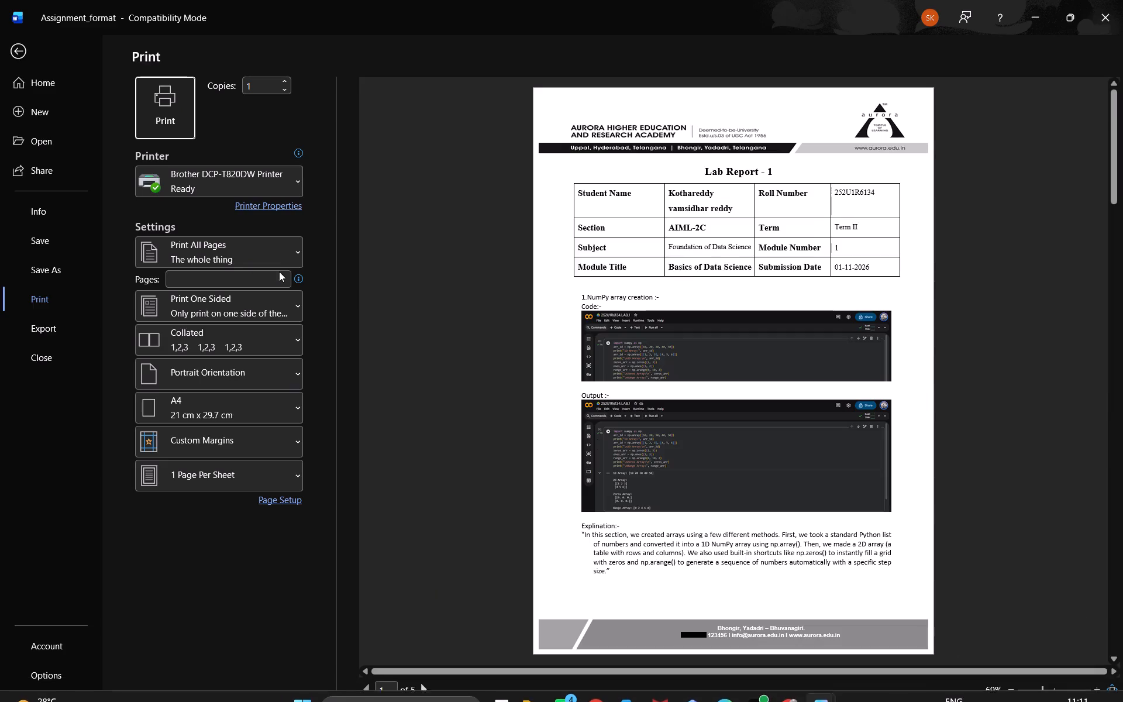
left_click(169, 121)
Review all pages of the lab report in the print preview, checking the code, output and explanation sections.
scroll(559, 373, "down", 7)
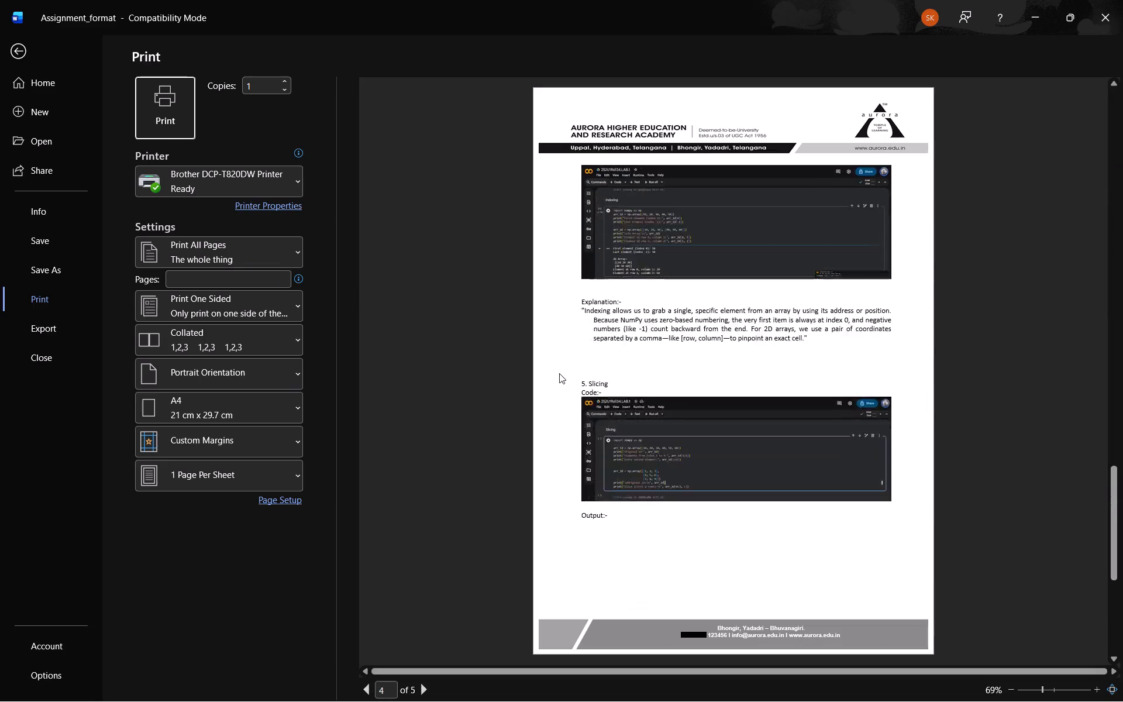
scroll(559, 373, "down", 5)
scroll(559, 373, "up", 1)
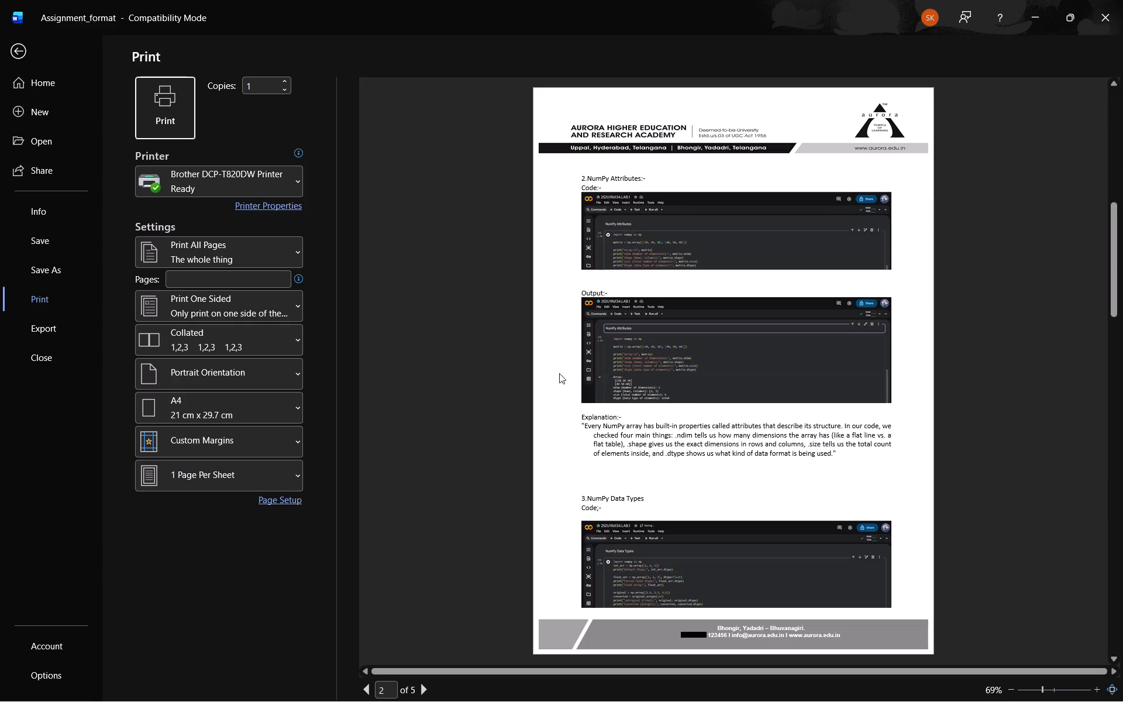
scroll(559, 373, "down", 4)
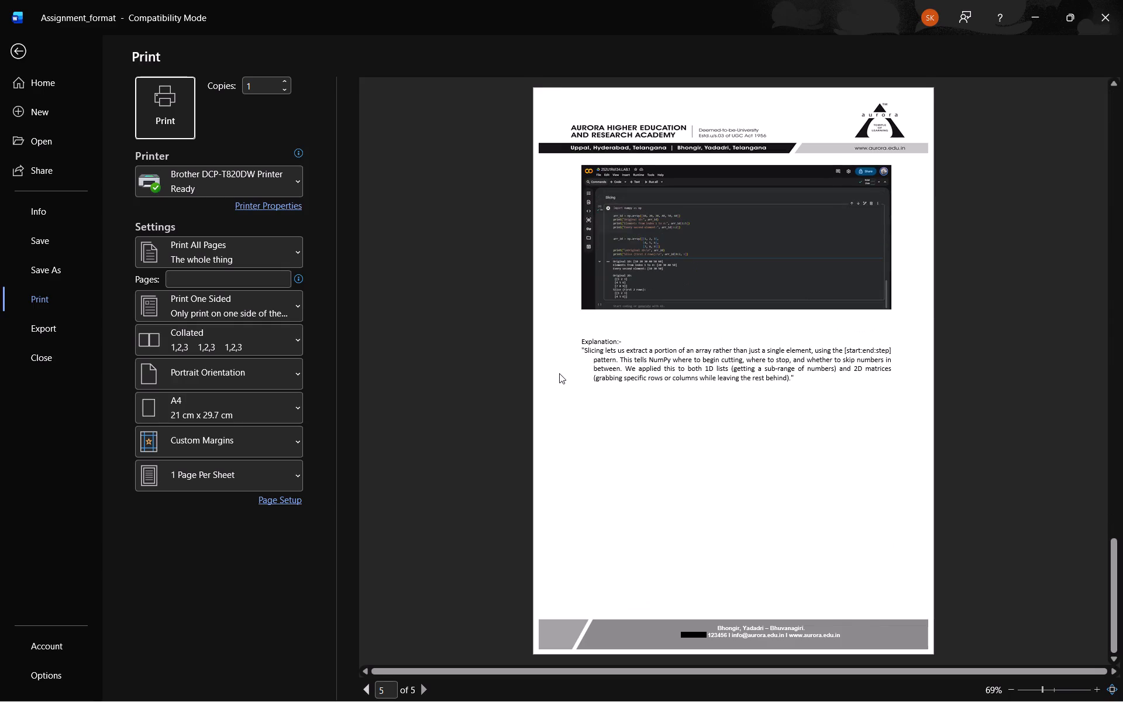
left_click(559, 373)
scroll(559, 373, "up", 1)
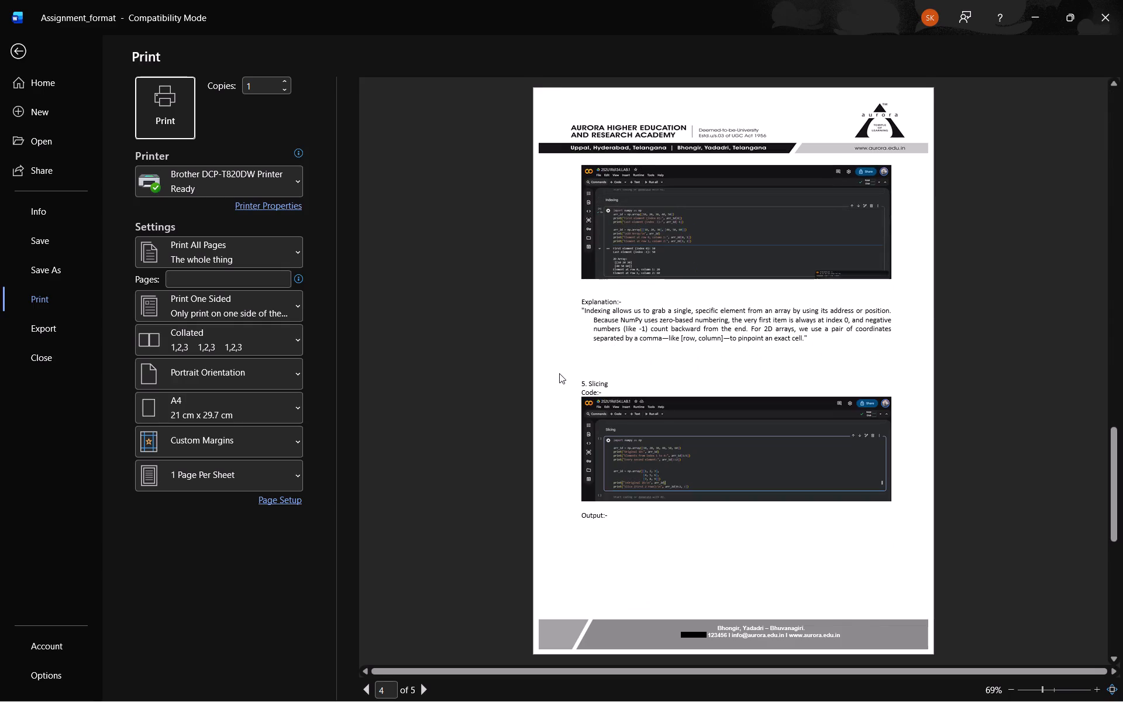
scroll(559, 373, "up", 1)
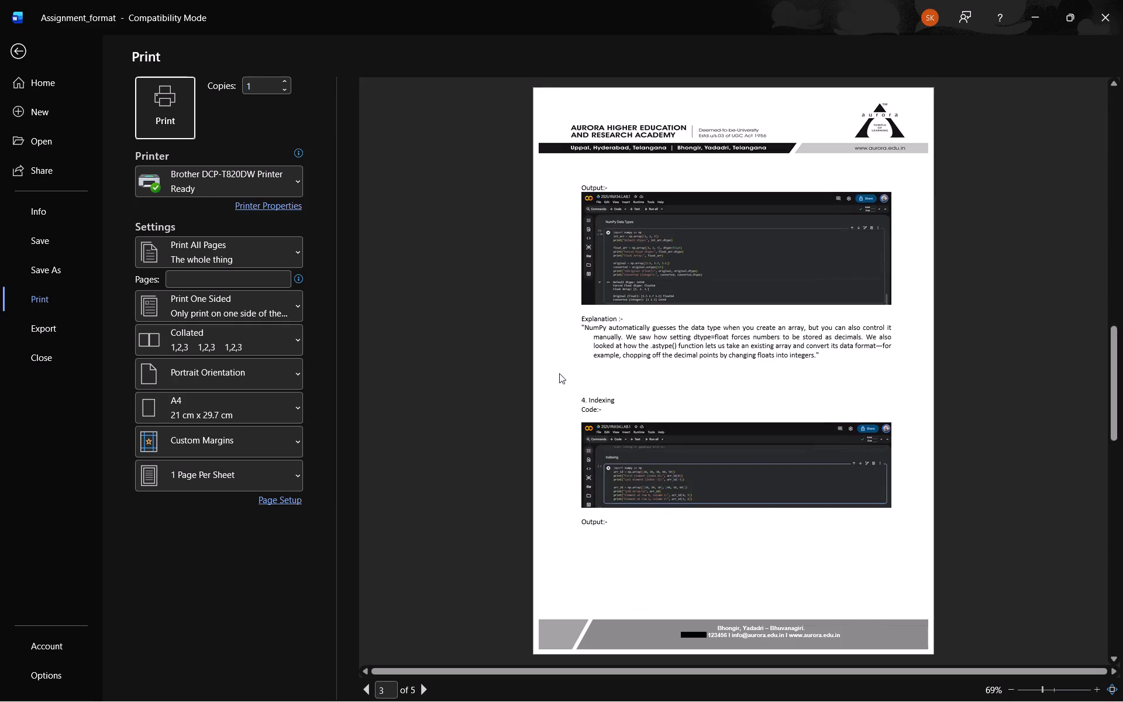
scroll(559, 373, "up", 1)
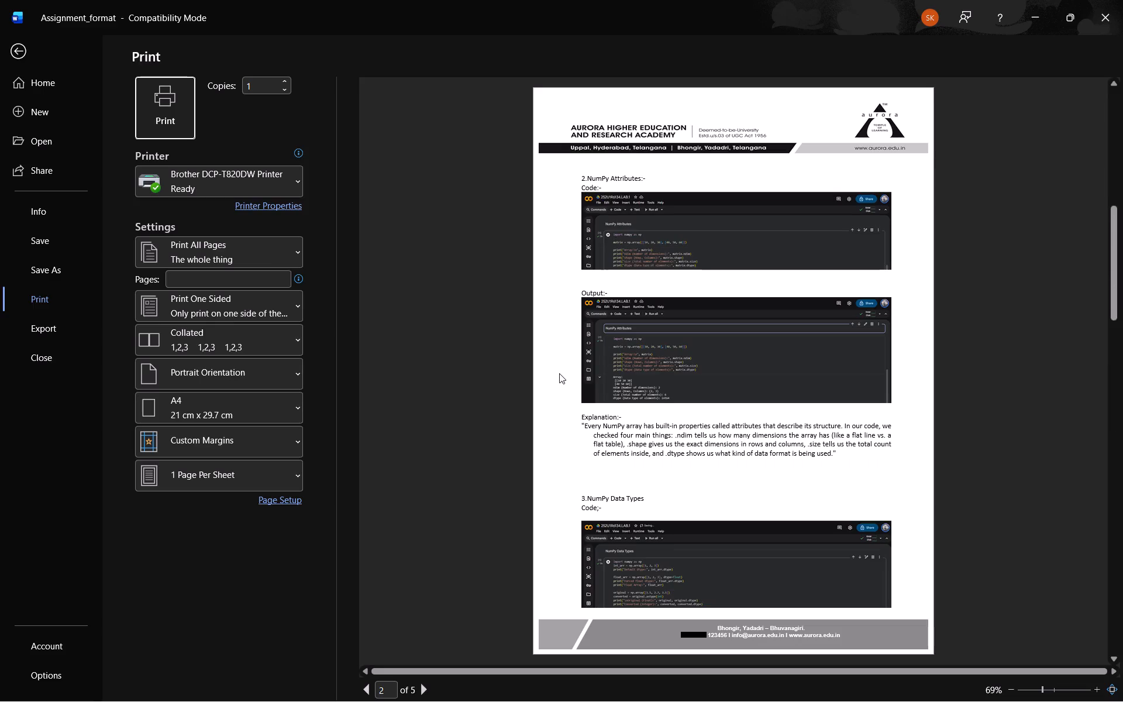
scroll(559, 373, "up", 2)
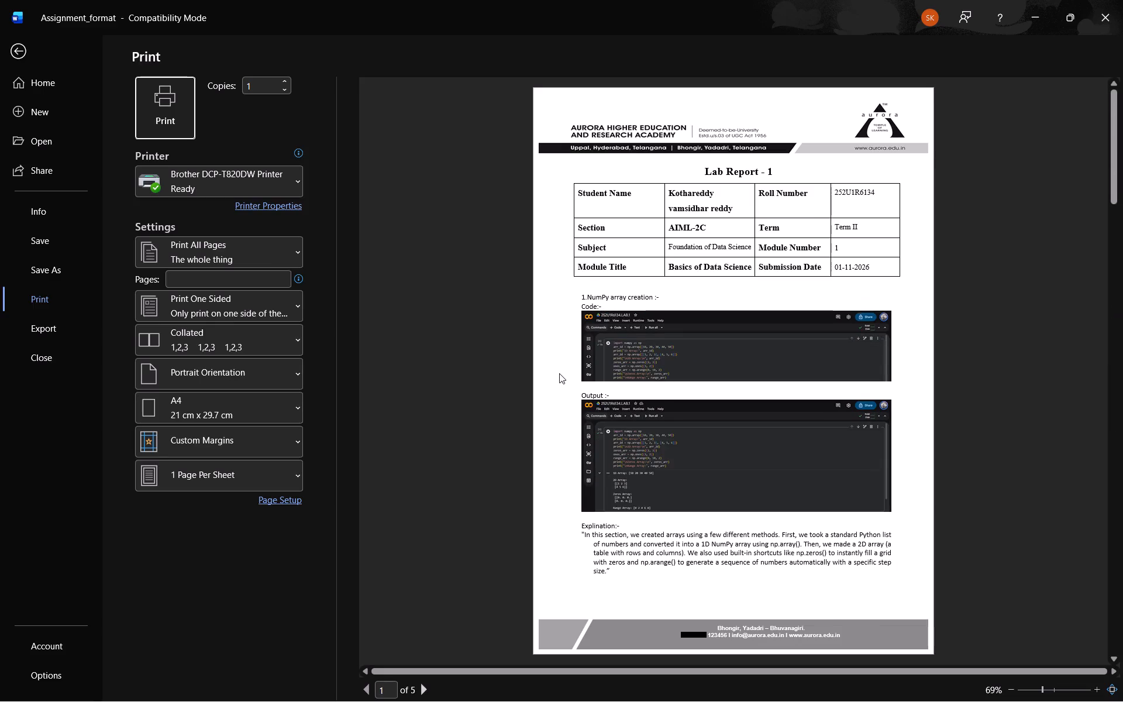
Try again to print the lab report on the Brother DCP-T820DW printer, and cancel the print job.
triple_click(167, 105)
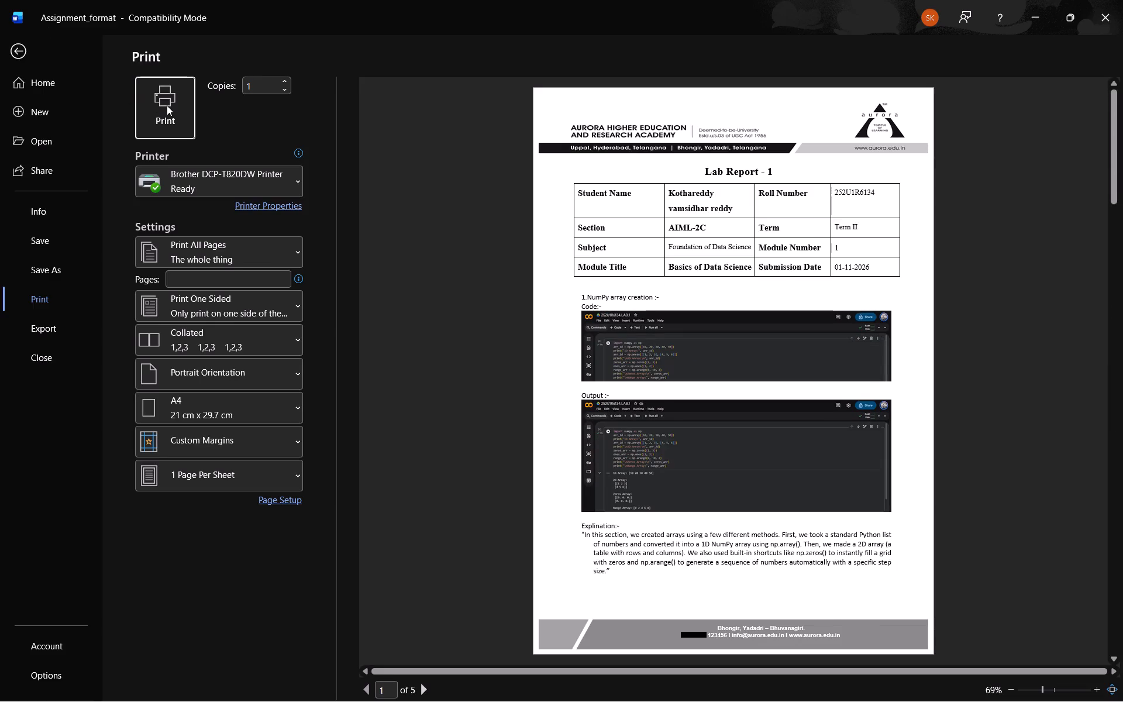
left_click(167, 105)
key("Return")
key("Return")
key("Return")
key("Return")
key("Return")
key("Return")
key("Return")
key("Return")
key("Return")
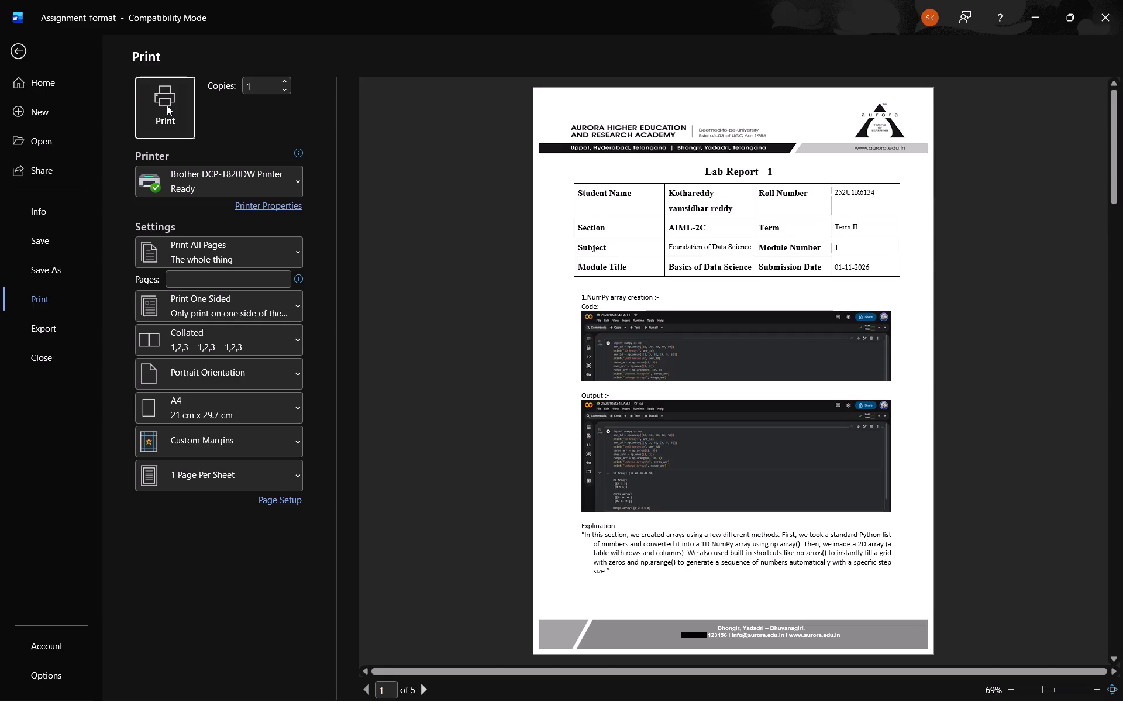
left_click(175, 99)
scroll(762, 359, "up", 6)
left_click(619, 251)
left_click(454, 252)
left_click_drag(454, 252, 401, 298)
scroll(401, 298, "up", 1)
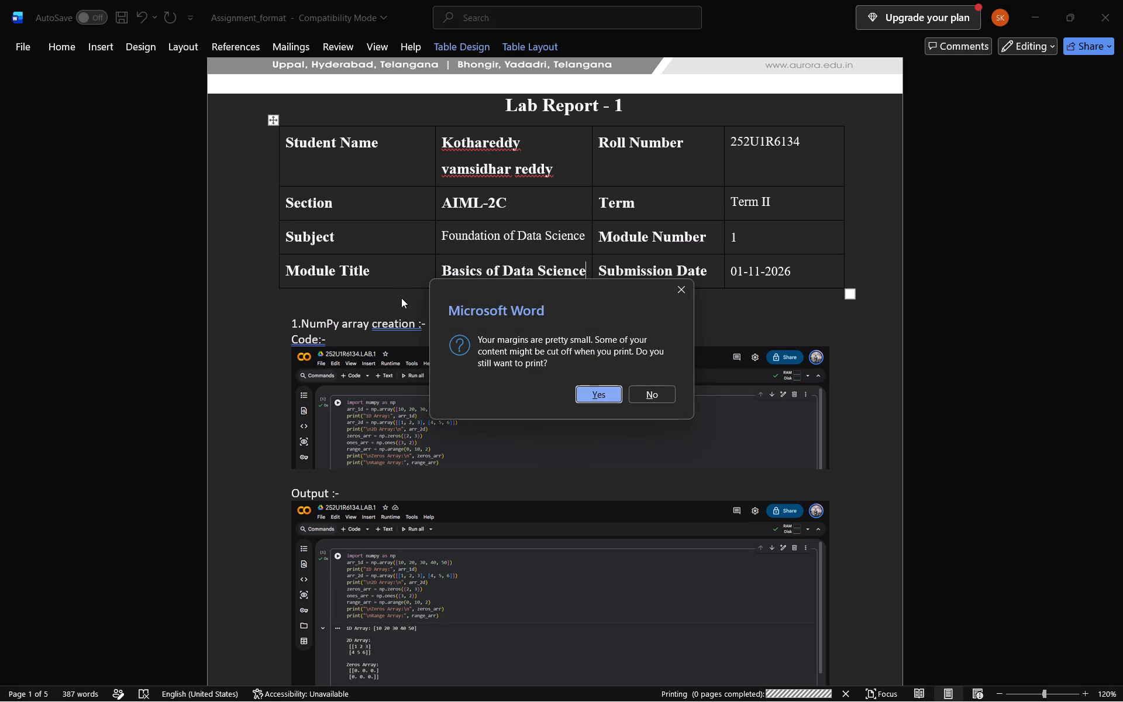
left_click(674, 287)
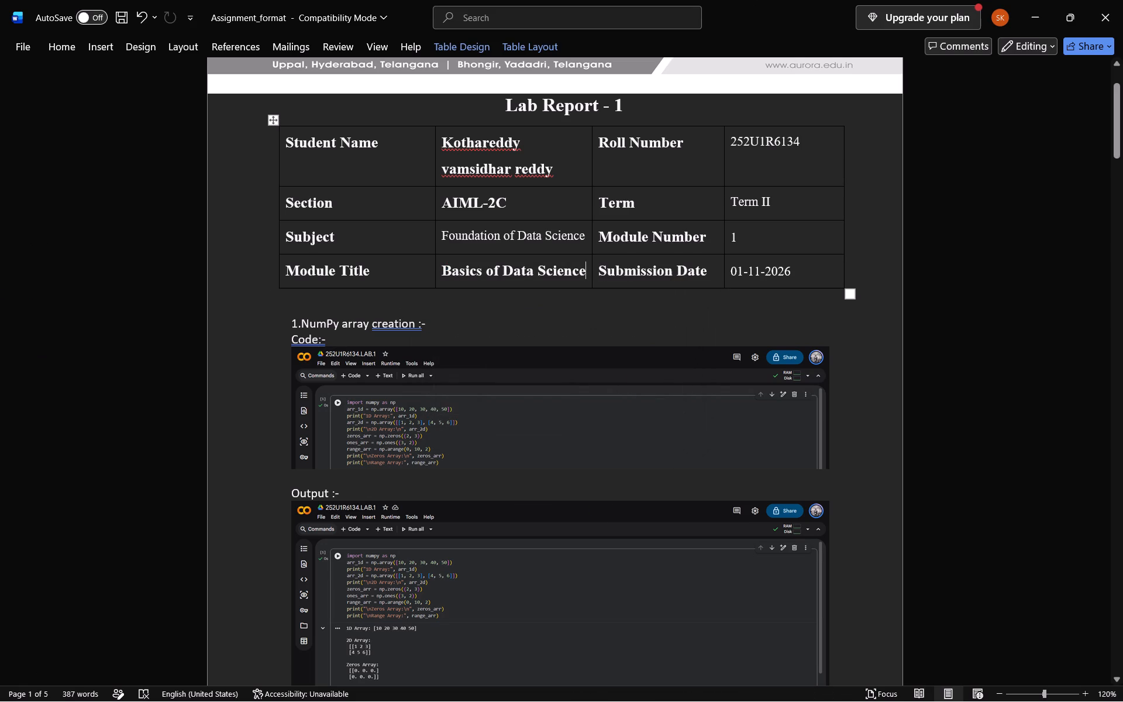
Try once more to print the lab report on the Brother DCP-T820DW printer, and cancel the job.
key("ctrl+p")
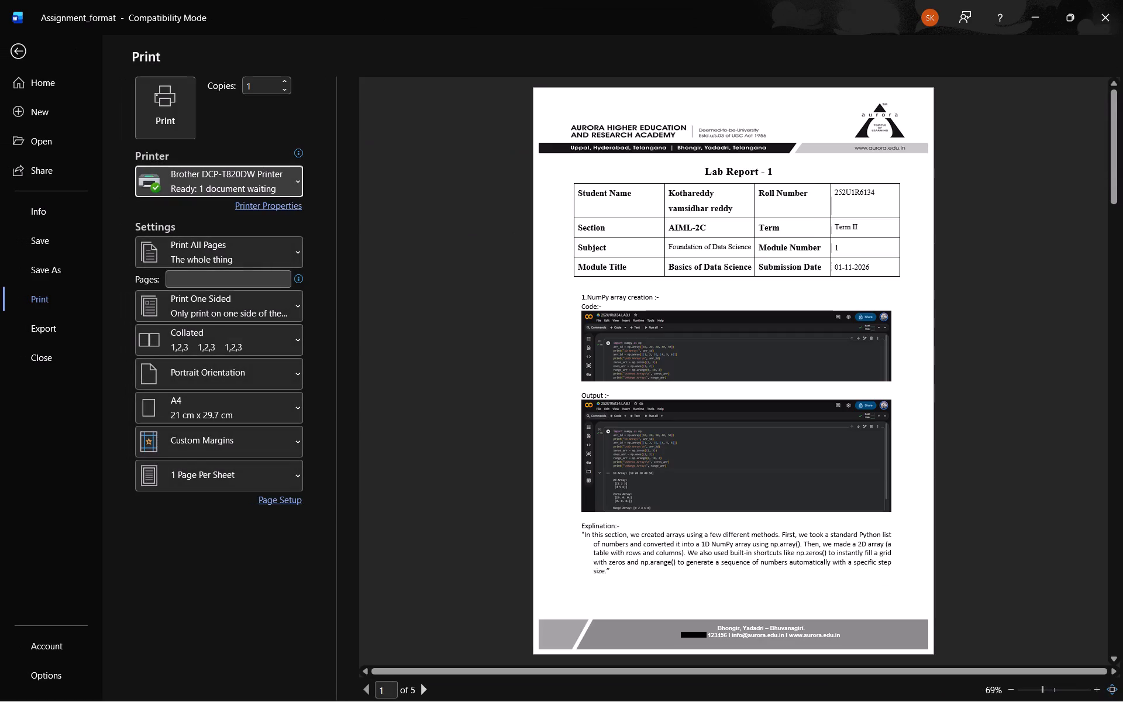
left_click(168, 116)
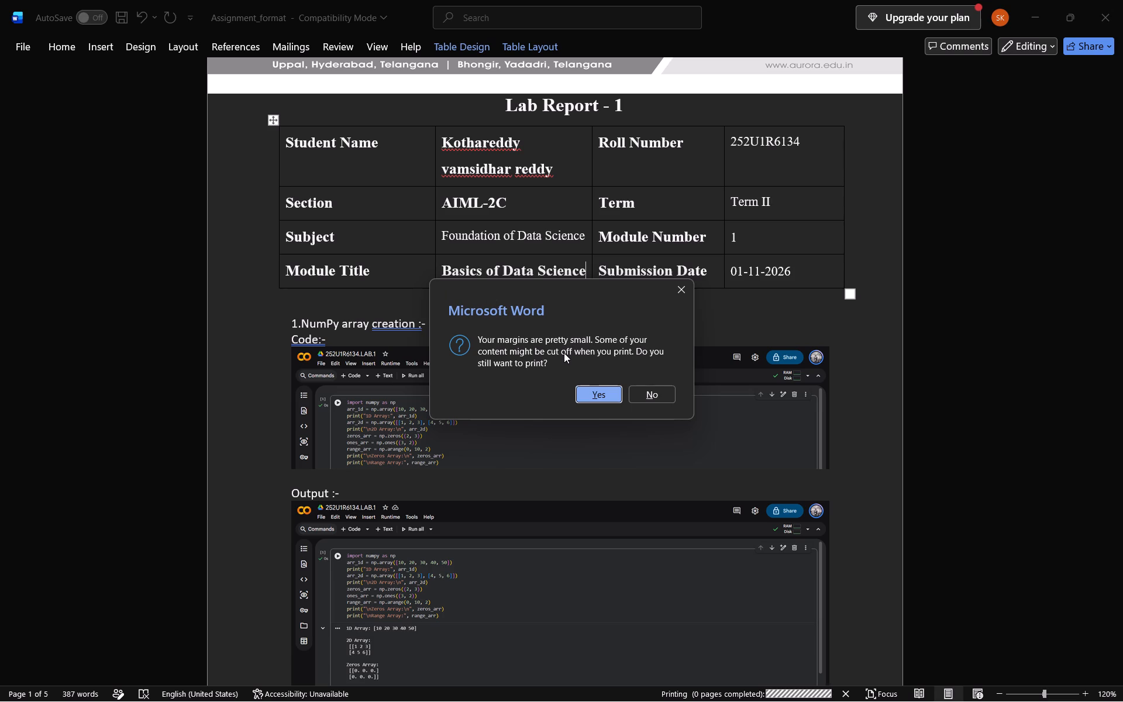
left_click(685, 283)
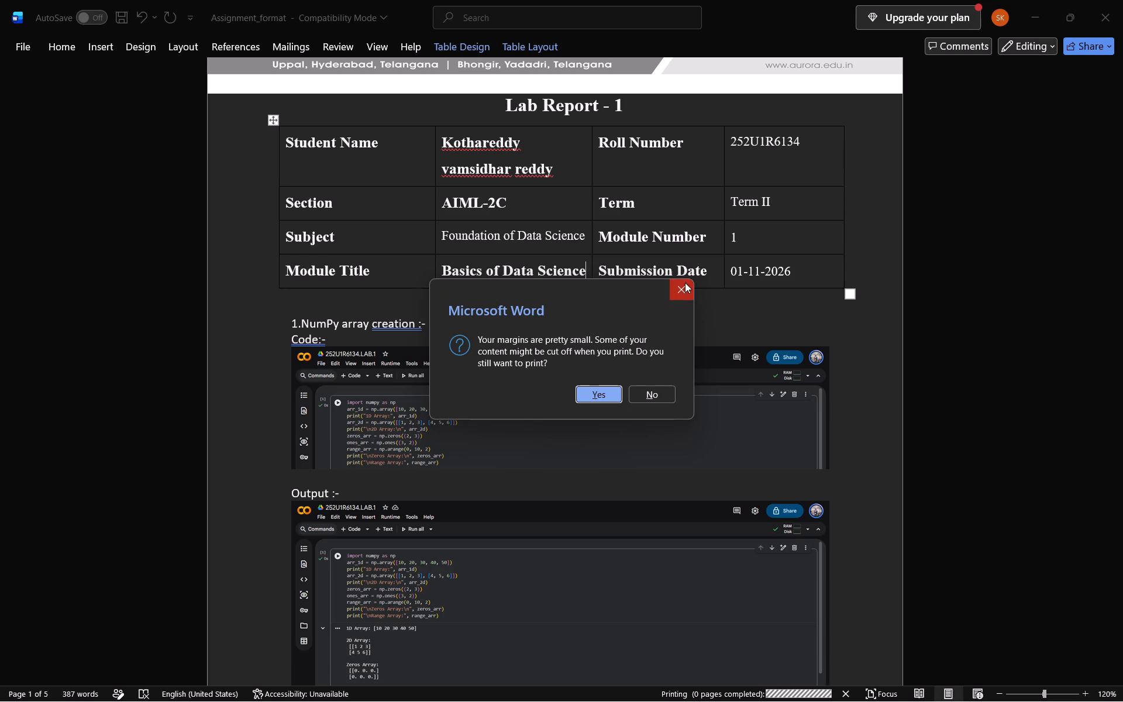
Enable Print to File, switch the printer to Microsoft Print to PDF, and print all pages of the lab report.
key("ctrl+p")
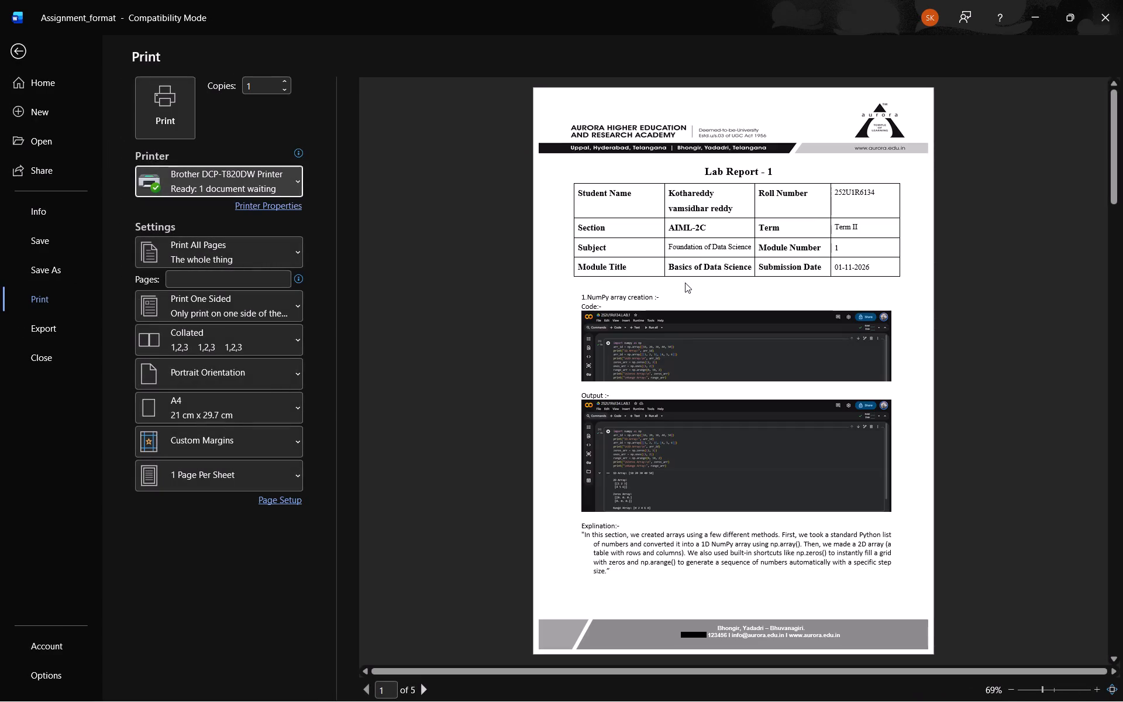
left_click(291, 183)
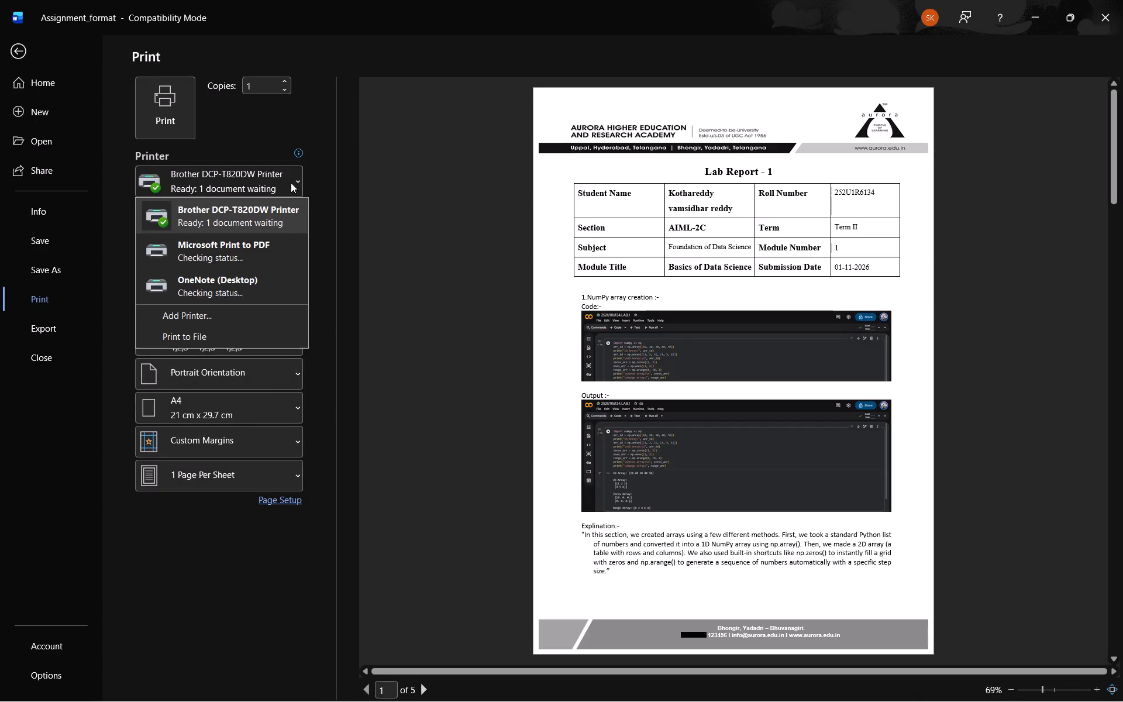
scroll(248, 264, "down", 1)
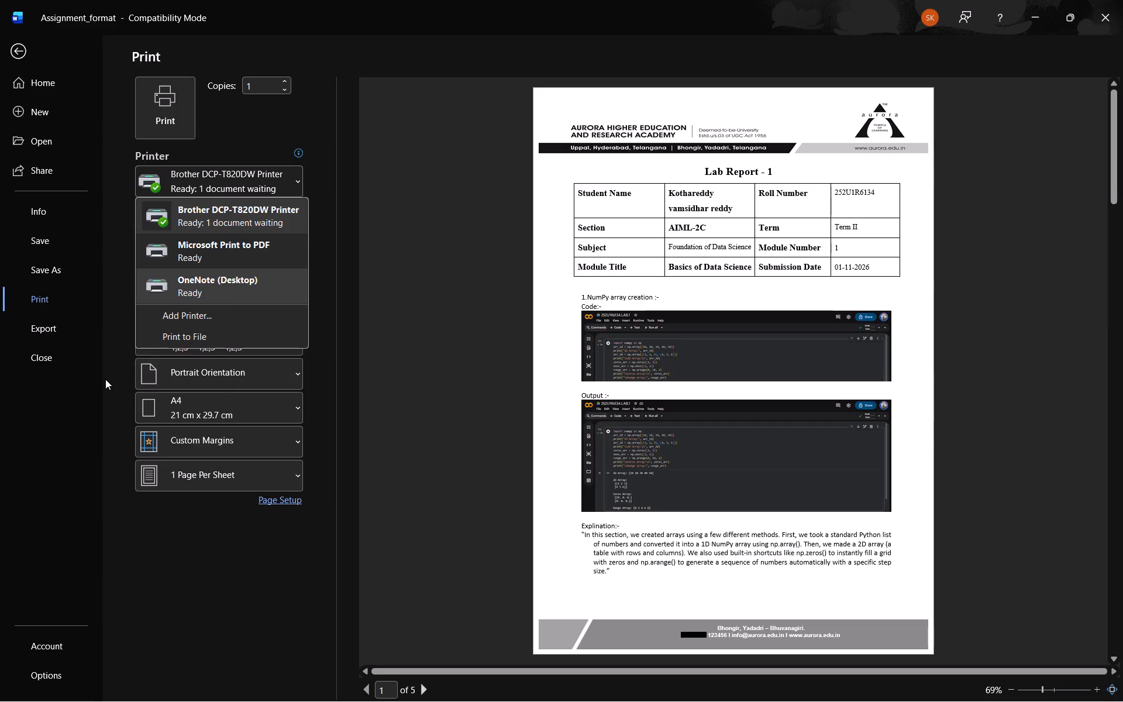
left_click(173, 337)
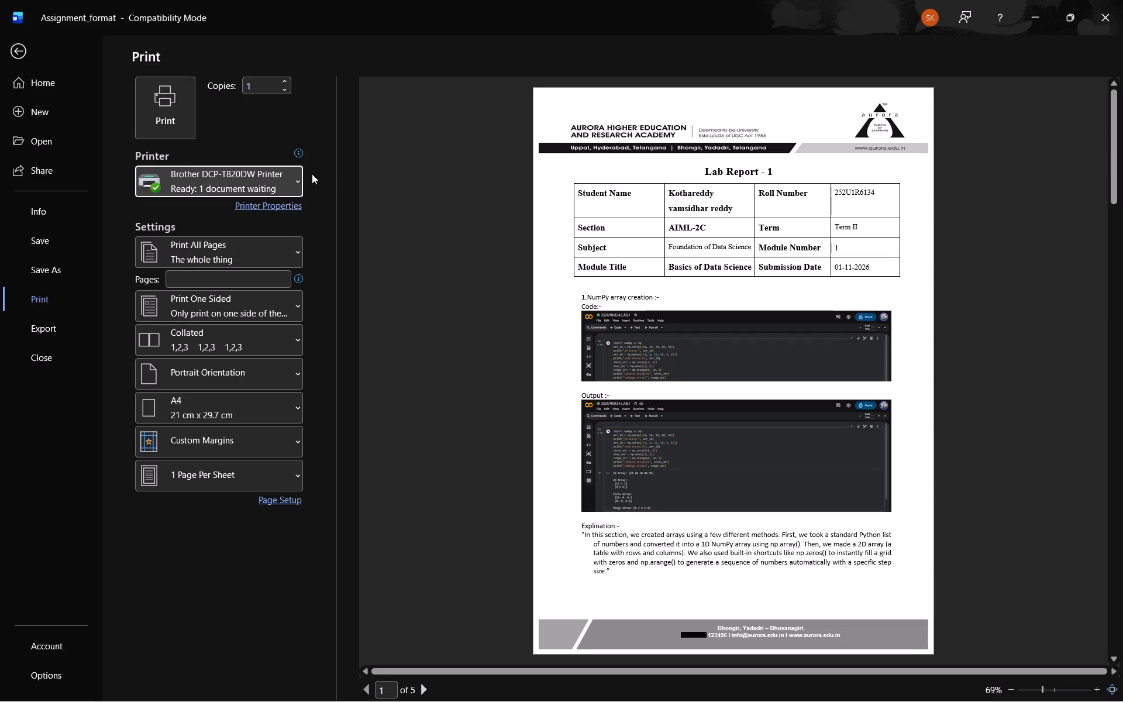
left_click(284, 177)
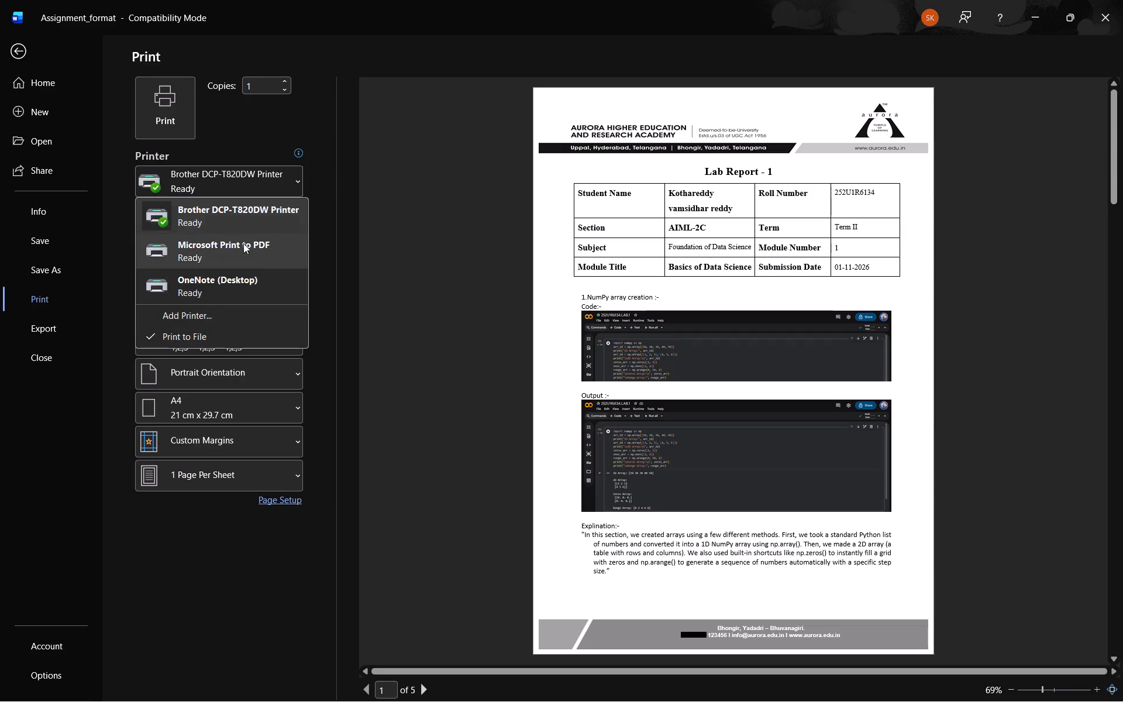
left_click(243, 245)
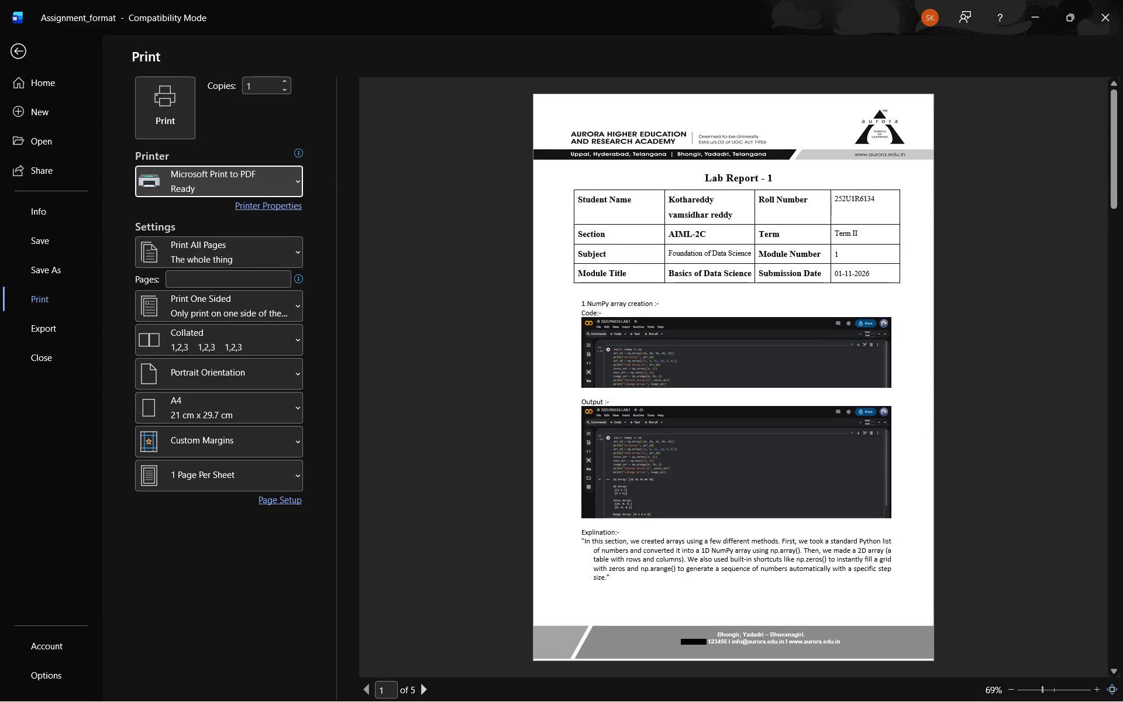
left_click(181, 108)
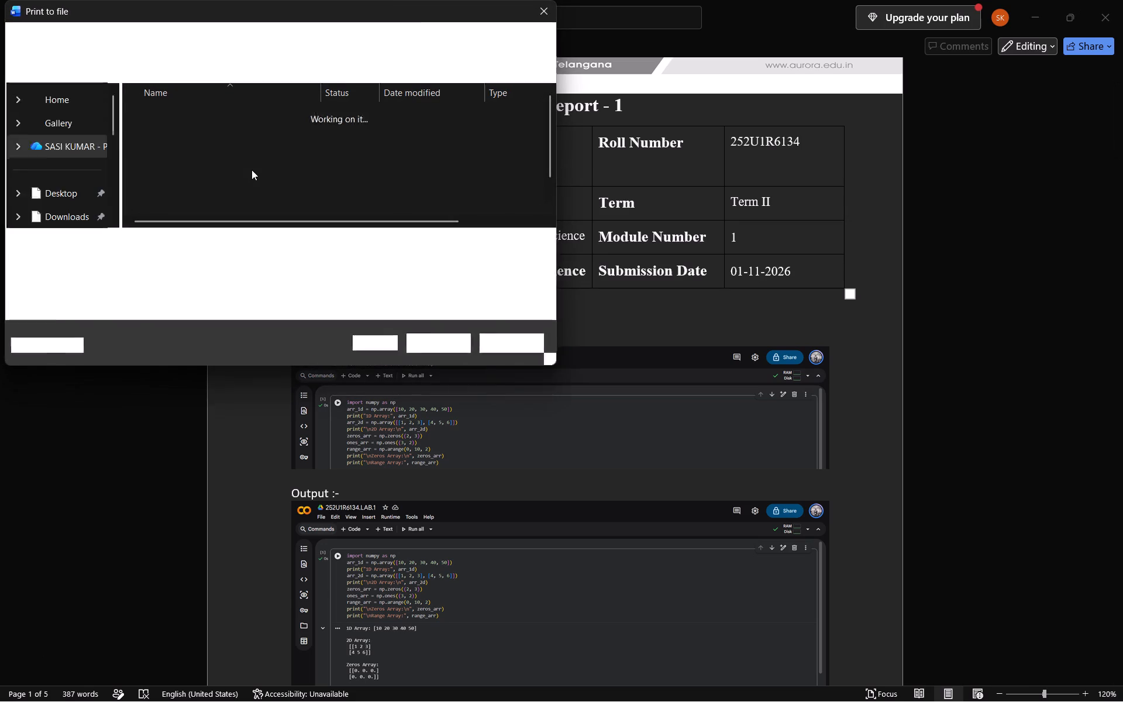
Save the print output in the Desktop folder under the file name "vamsi foundatation of data science lab -1".
double_click(61, 144)
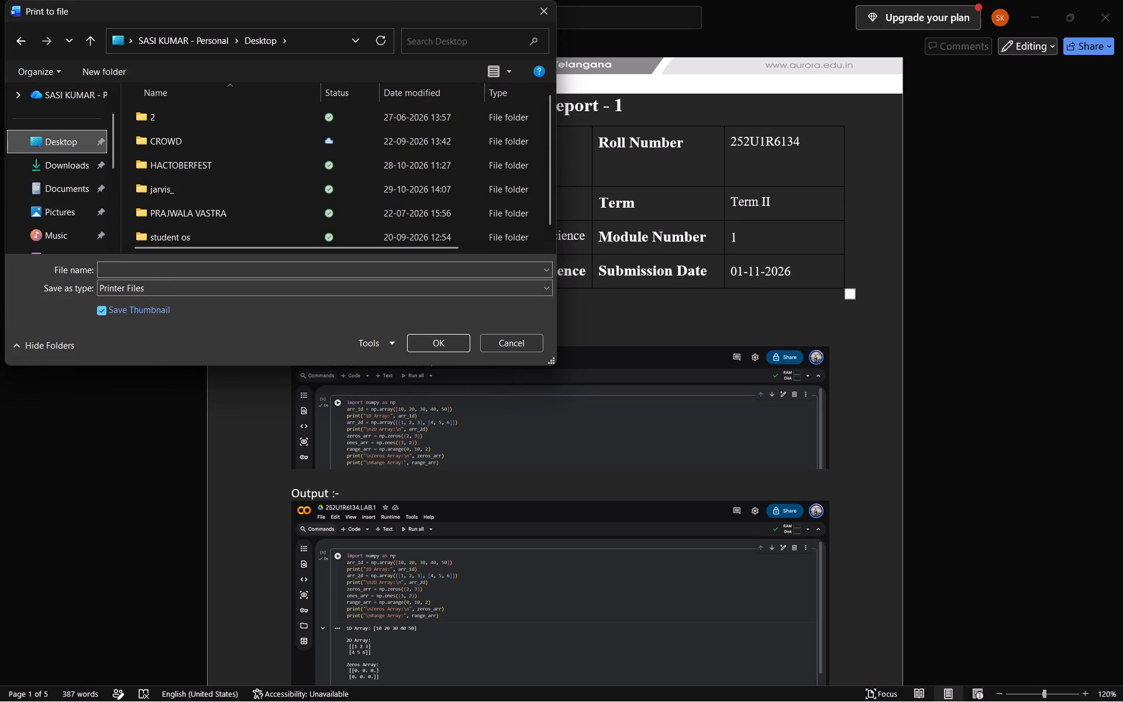
scroll(218, 177, "down", 1)
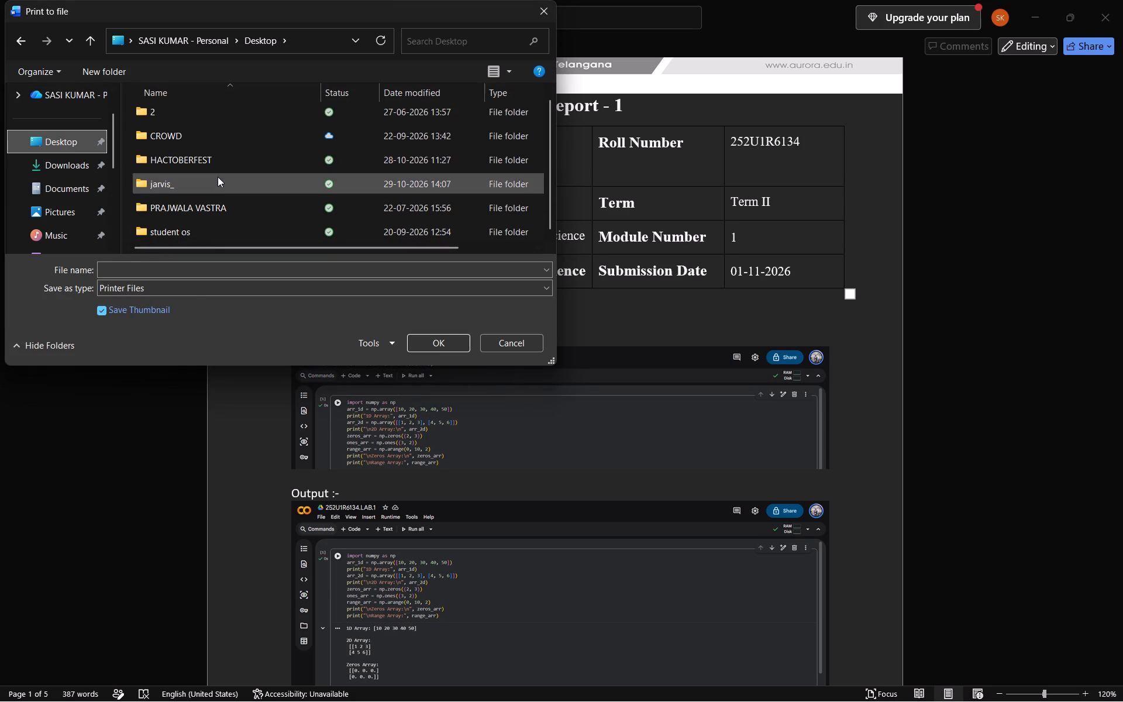
left_click(179, 271)
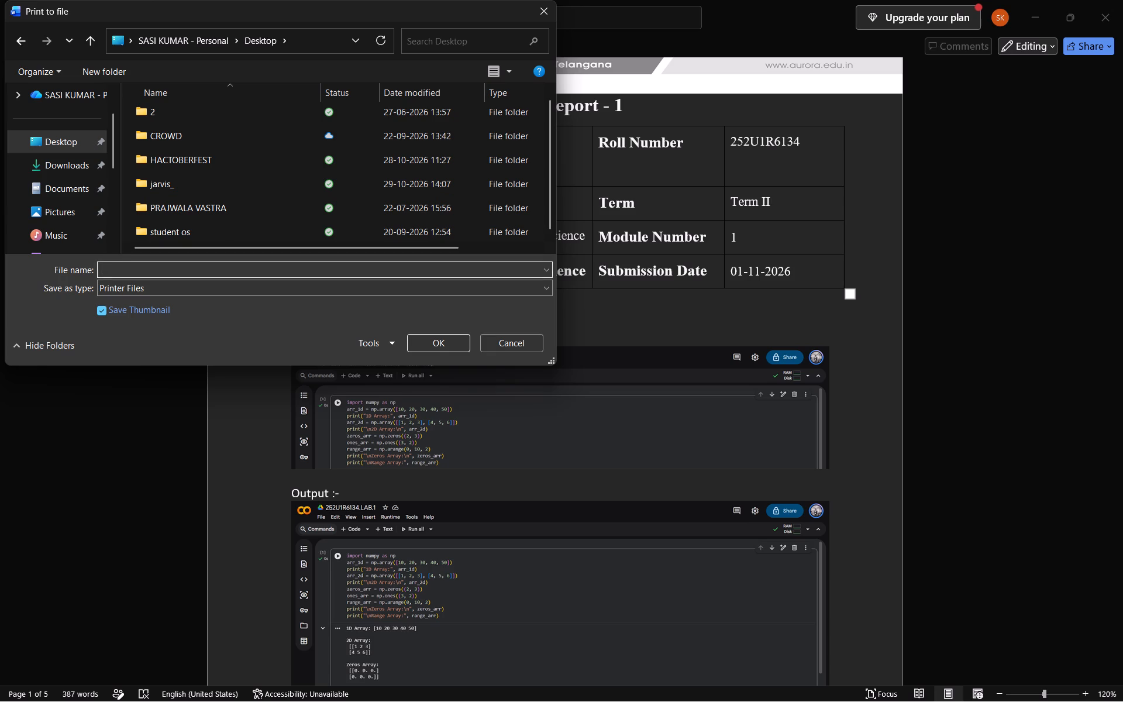
type("vamsi")
key("space")
type("foundatayy")
key("BackSpace")
key("BackSpace")
type("tion of daat")
key("space")
key("BackSpace")
key("BackSpace")
key("BackSpace")
type("ta science lab")
key("space")
type("-1")
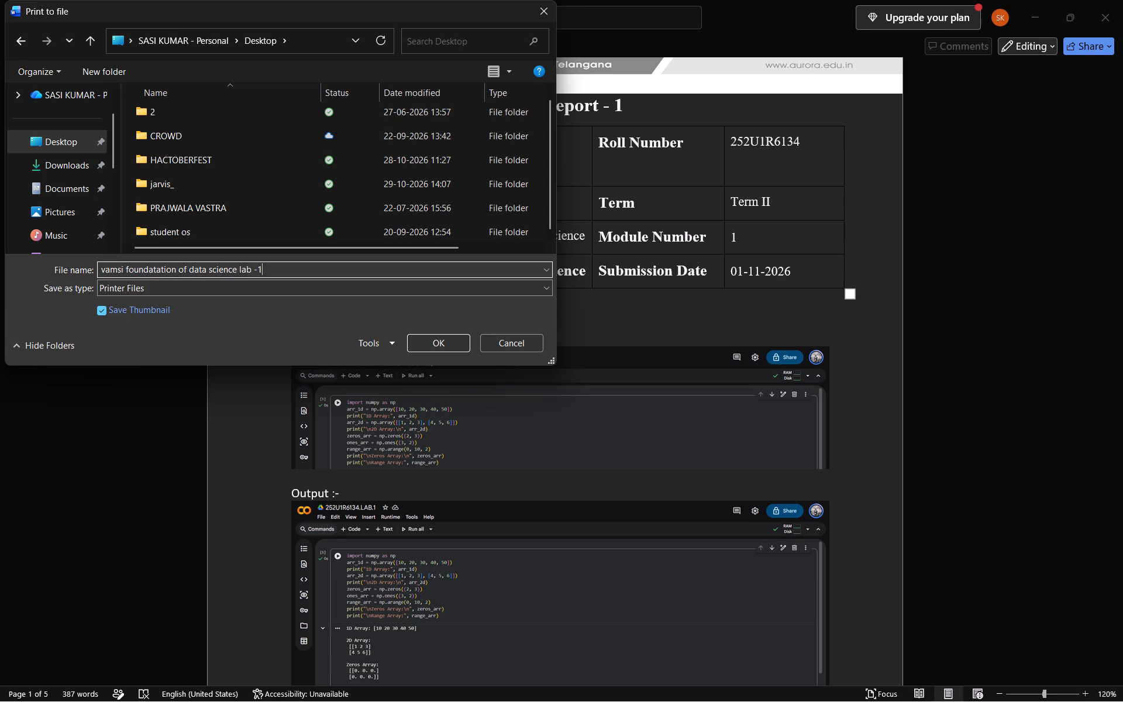
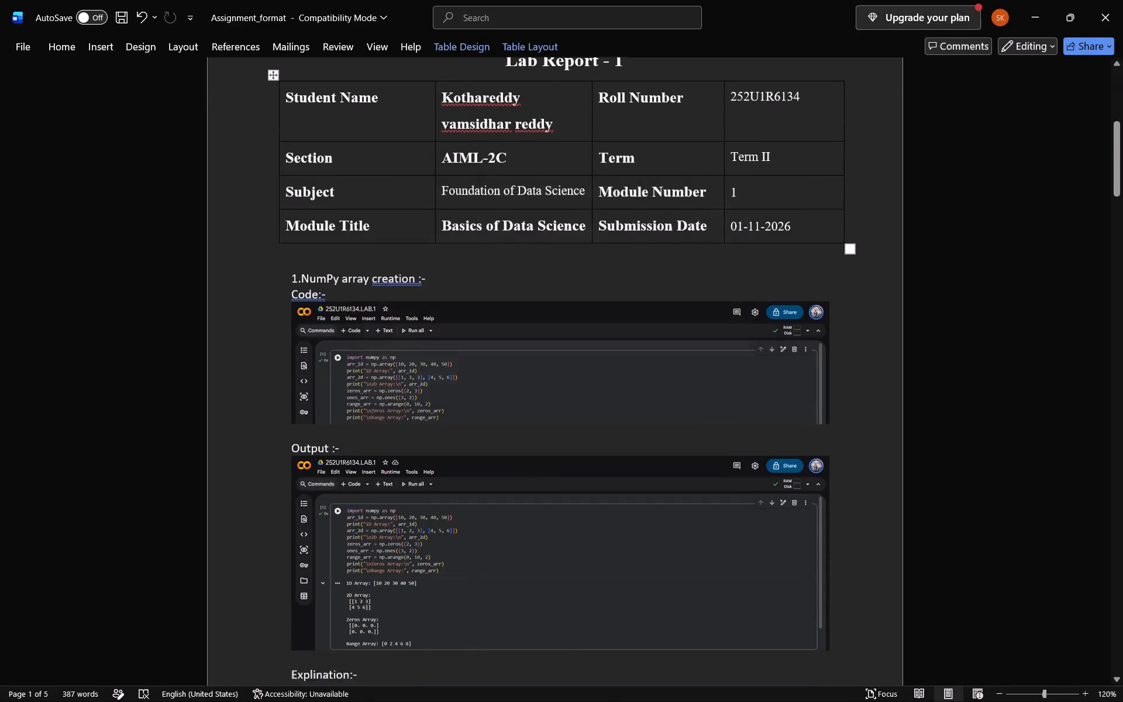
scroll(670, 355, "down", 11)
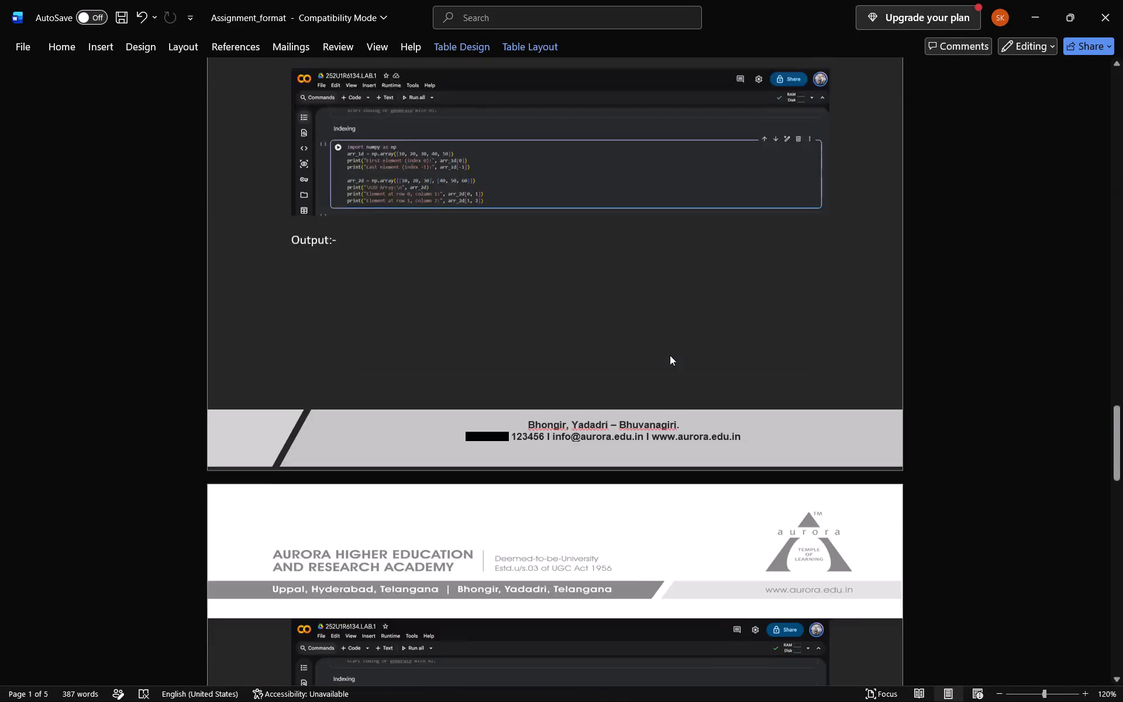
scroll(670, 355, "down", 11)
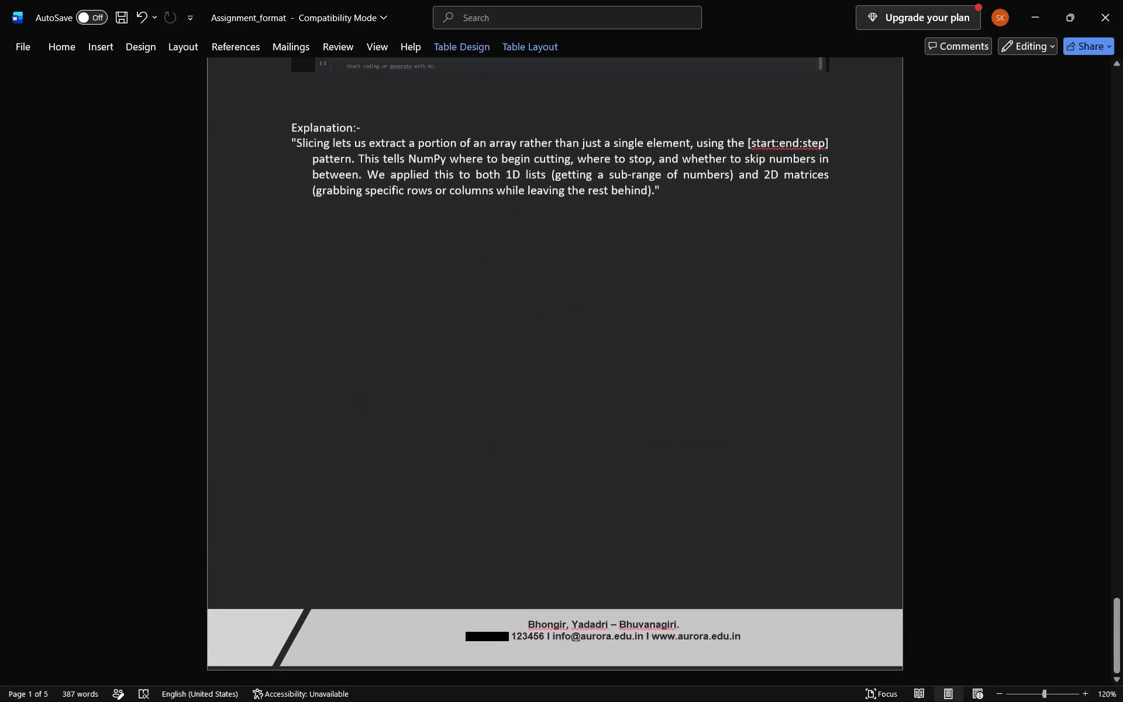
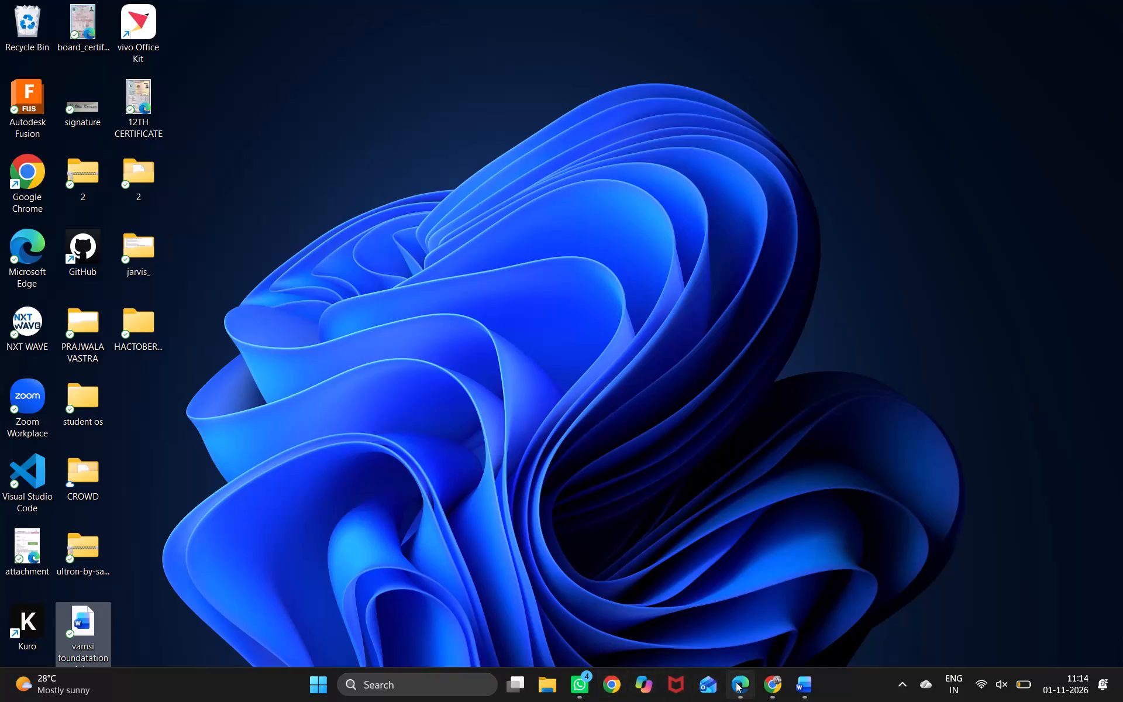
Switch to Microsoft Edge and open the assessments list of the Foundations of Data Science course.
left_click(733, 624)
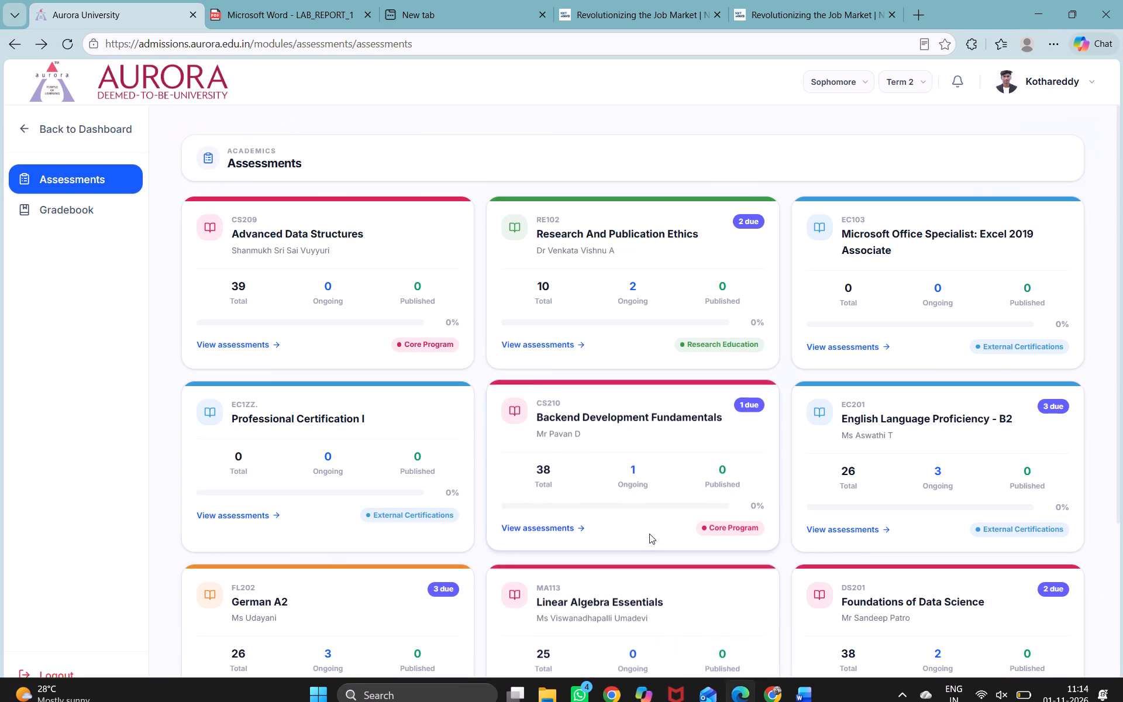
scroll(770, 561, "down", 1)
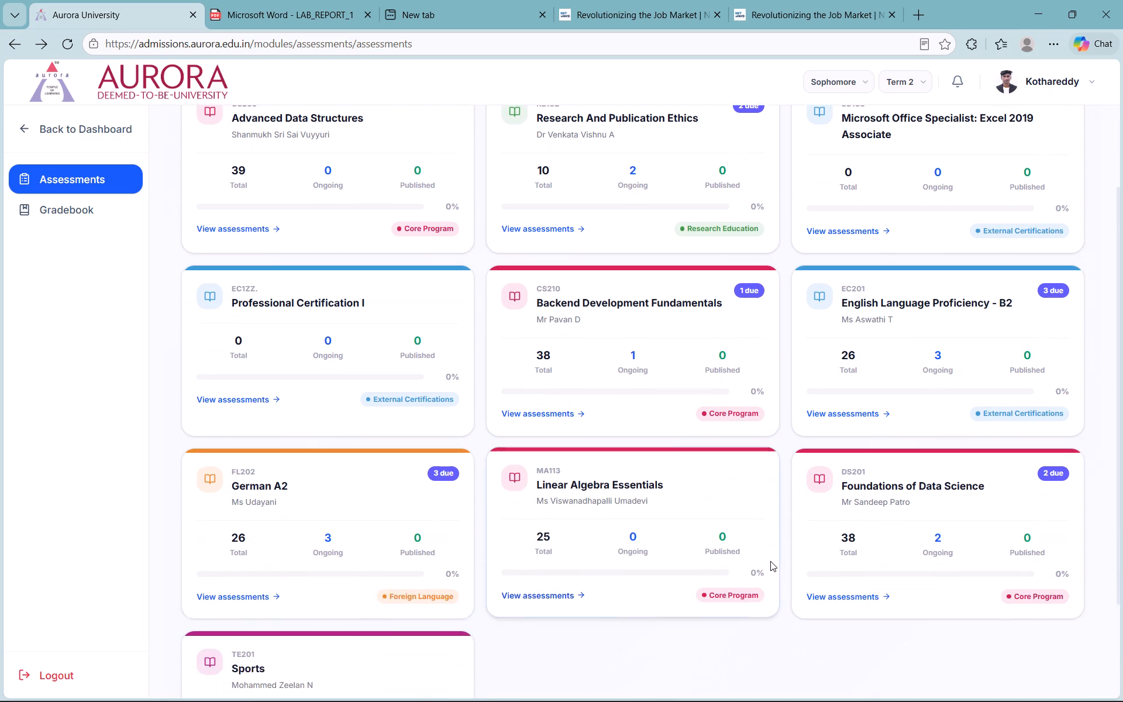
scroll(770, 561, "down", 1)
left_click(871, 533)
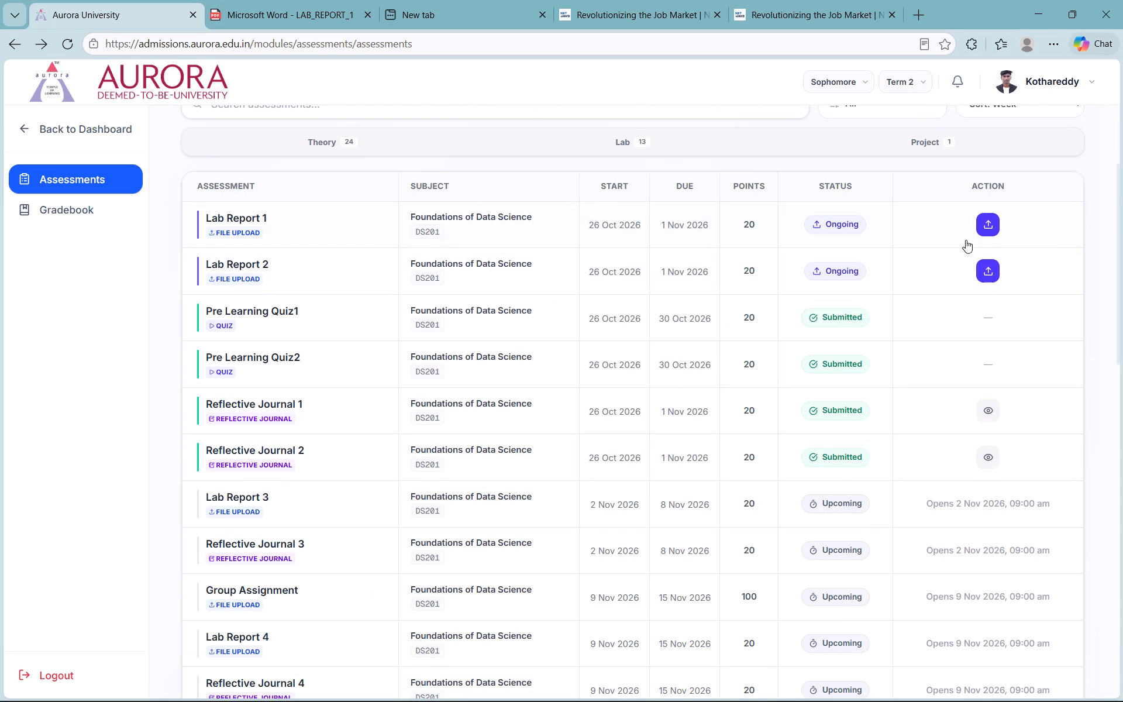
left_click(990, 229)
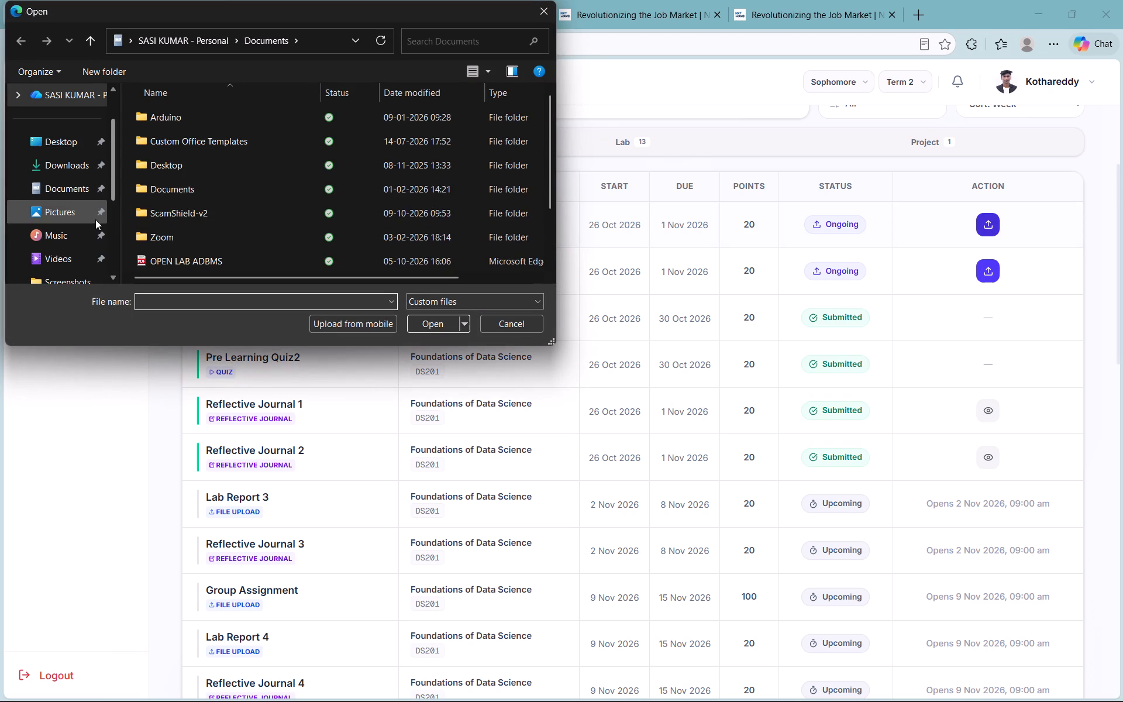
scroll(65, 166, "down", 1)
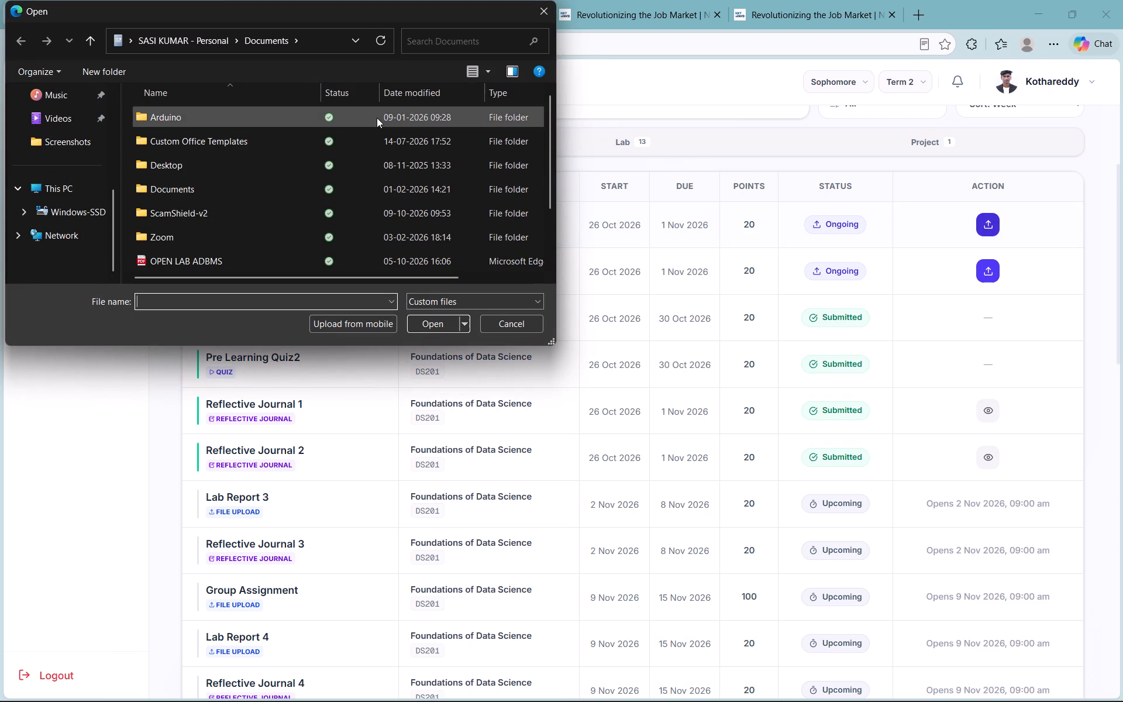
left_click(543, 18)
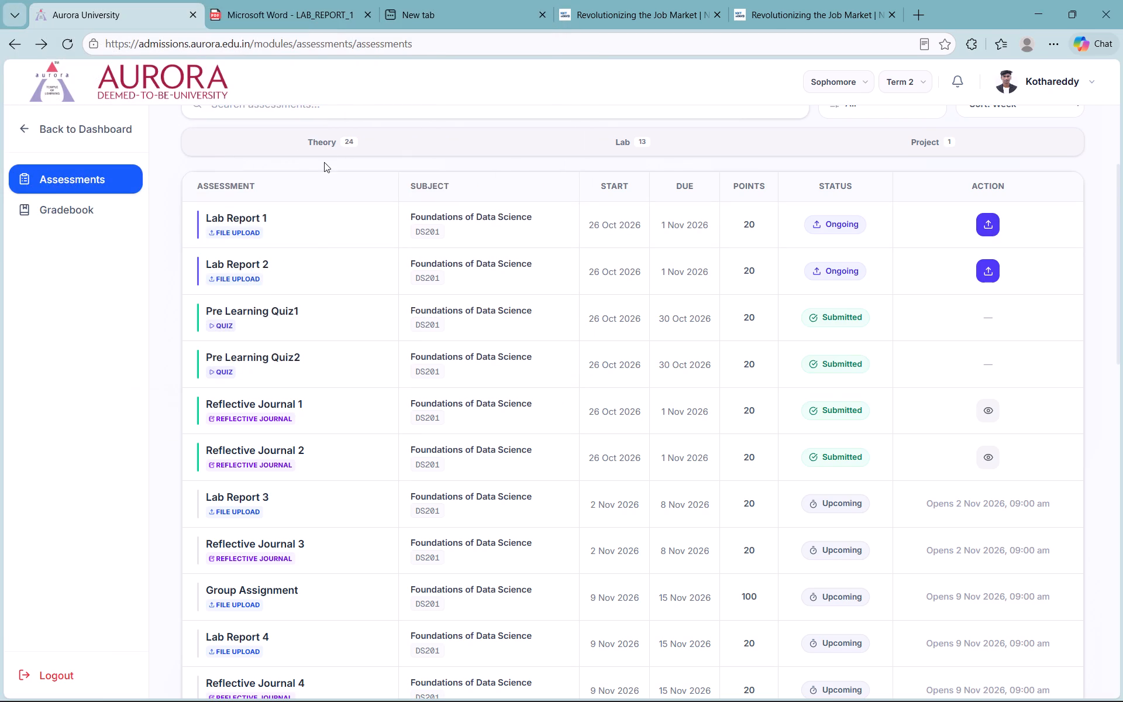
Look through the Desktop folder for the report file in the file upload for Lab Report 1.
scroll(304, 249, "up", 3)
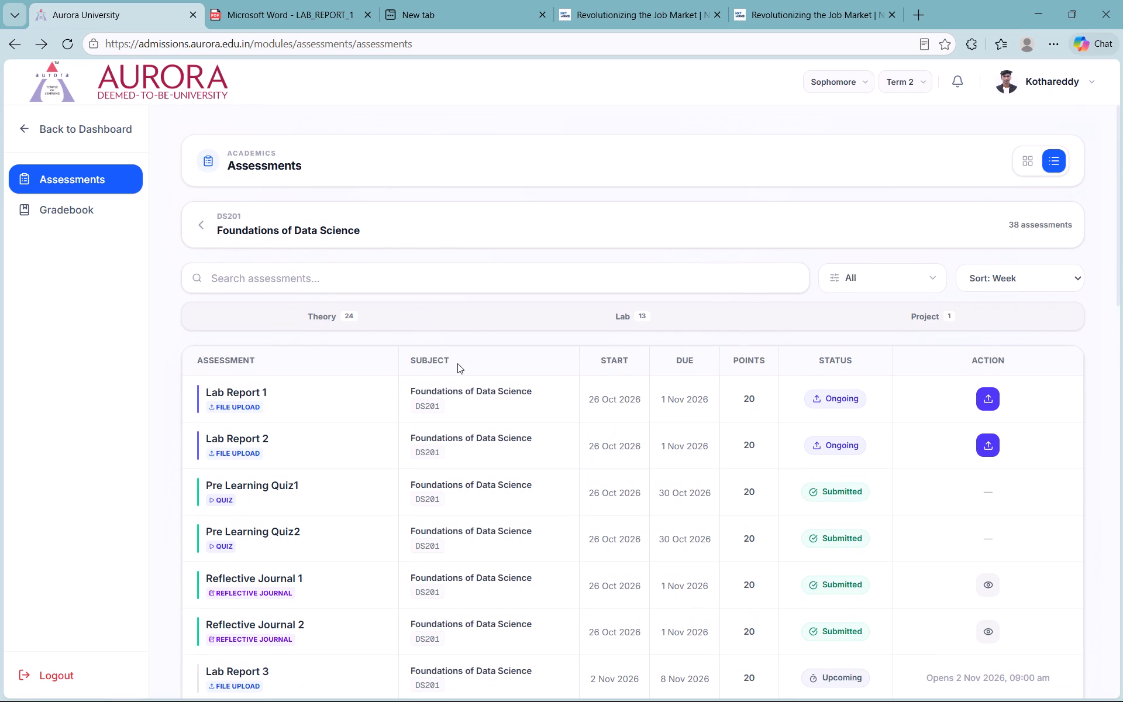
left_click(985, 404)
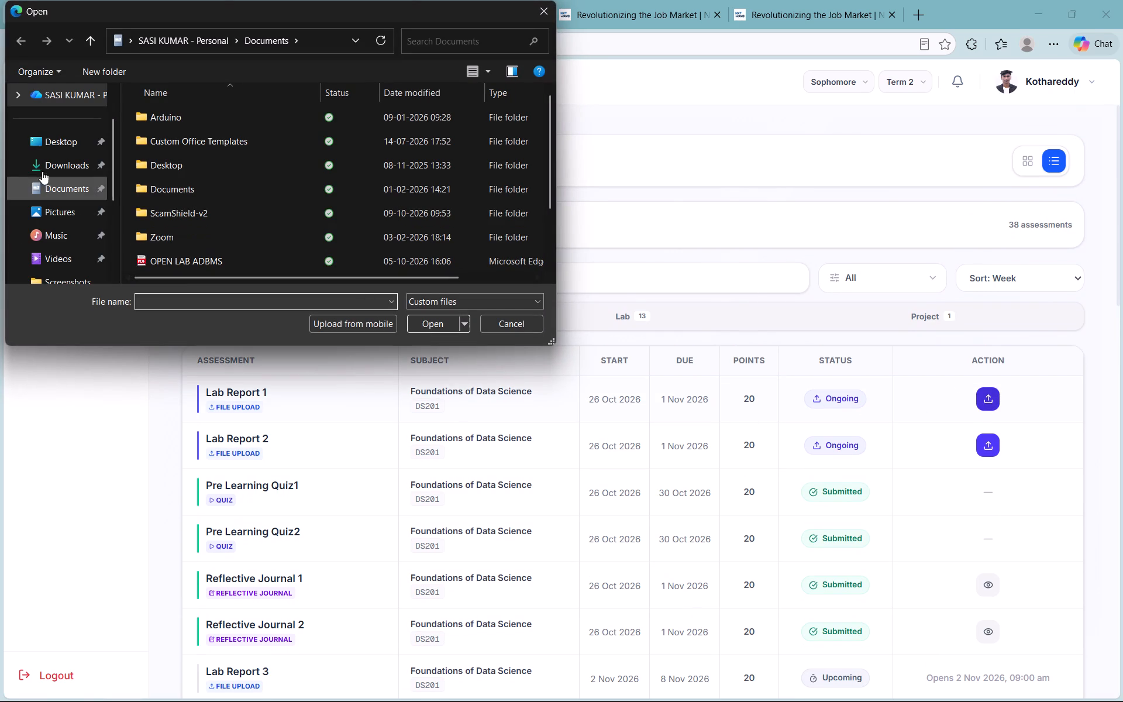
double_click(51, 133)
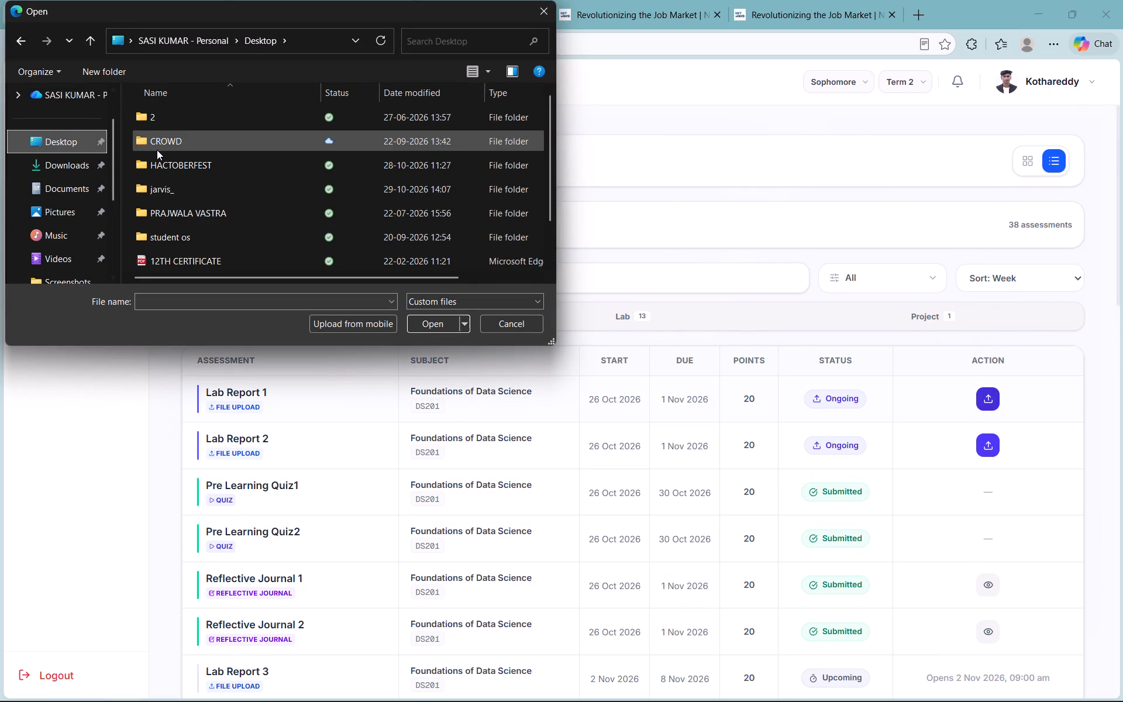
scroll(157, 150, "down", 6)
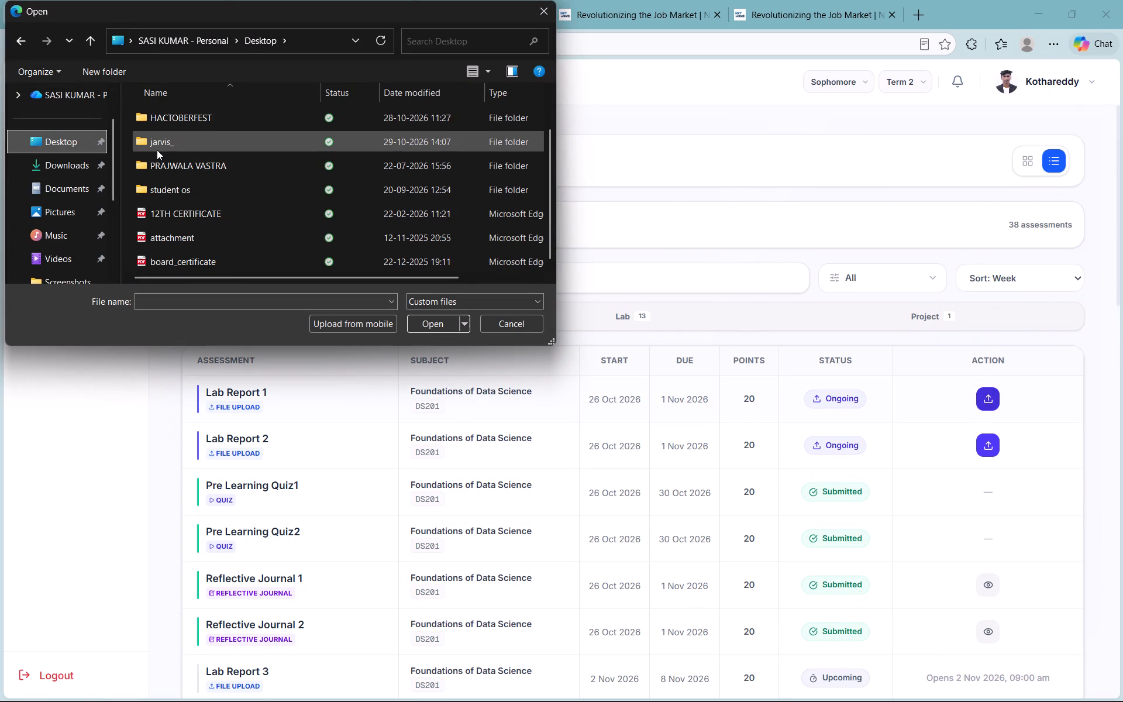
scroll(157, 150, "down", 3)
scroll(229, 205, "up", 2)
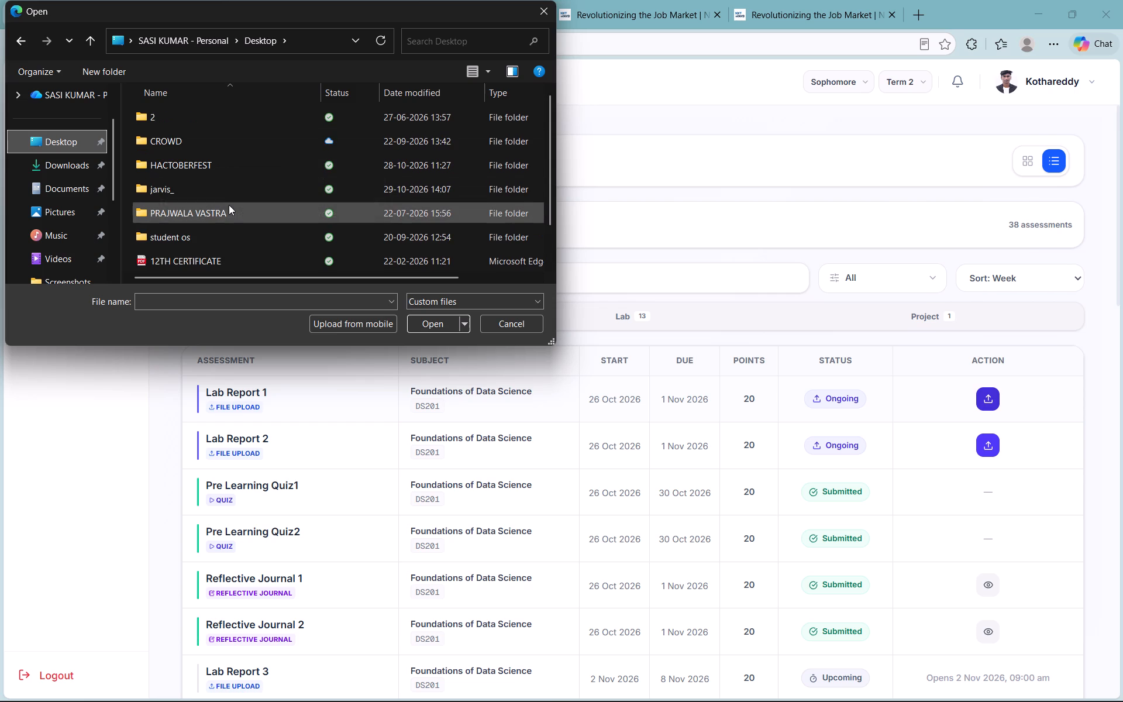
scroll(229, 205, "up", 3)
scroll(229, 205, "down", 4)
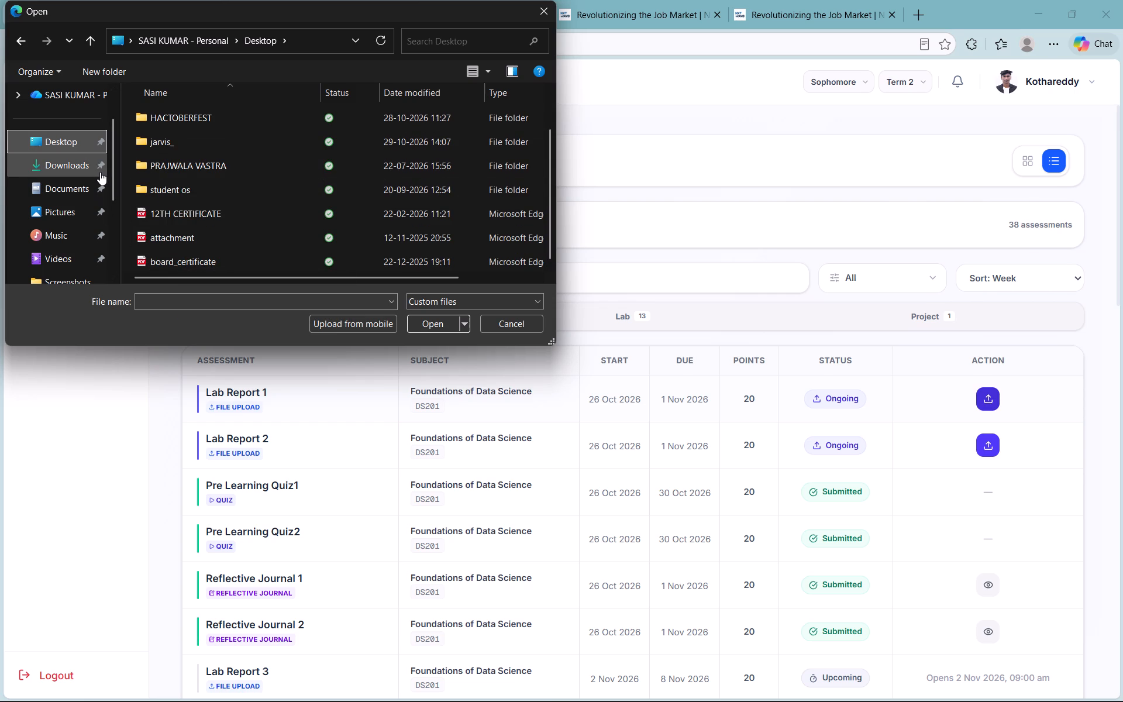
scroll(78, 225, "down", 2)
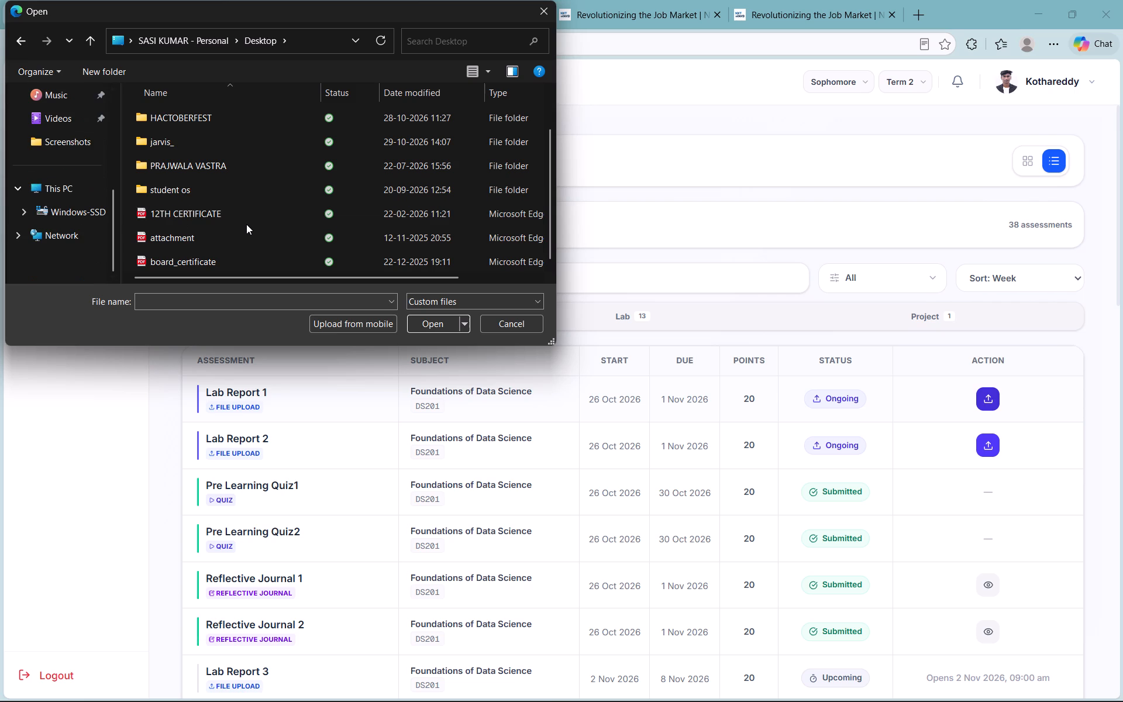
left_click(550, 3)
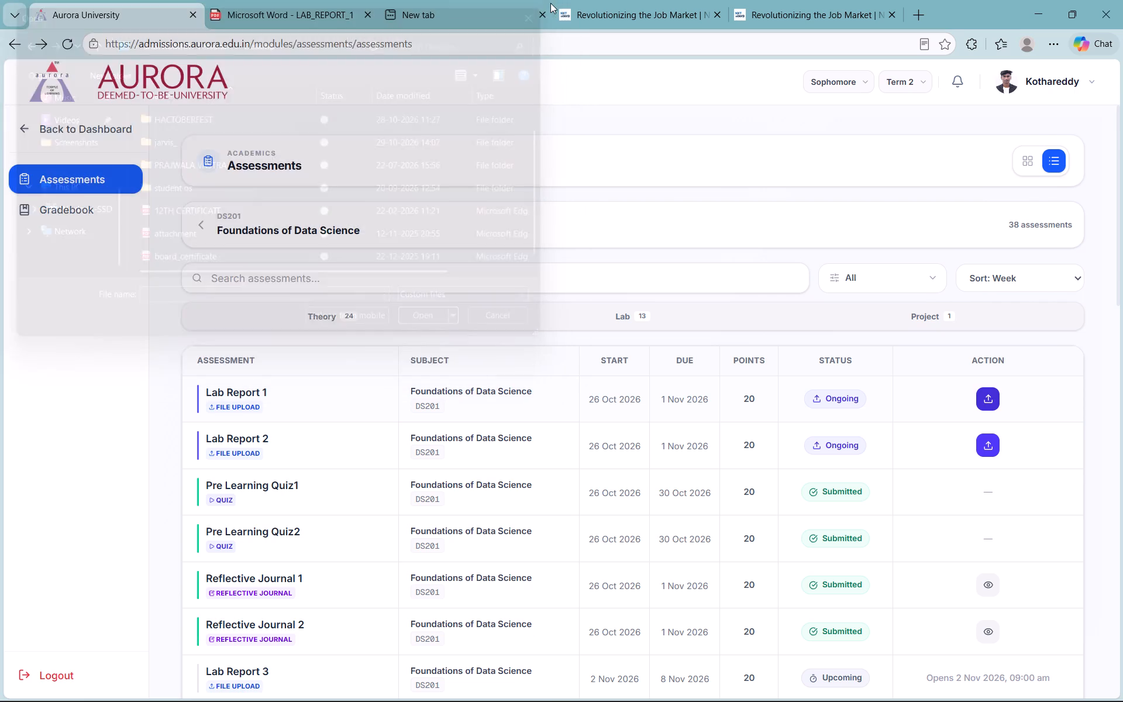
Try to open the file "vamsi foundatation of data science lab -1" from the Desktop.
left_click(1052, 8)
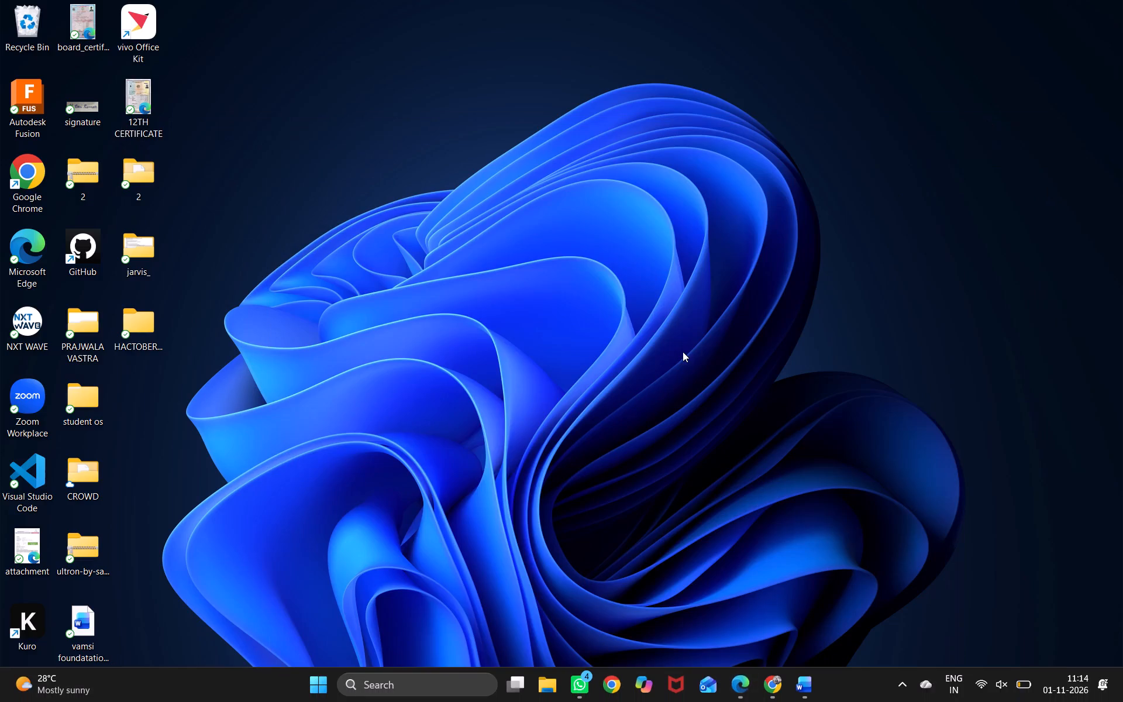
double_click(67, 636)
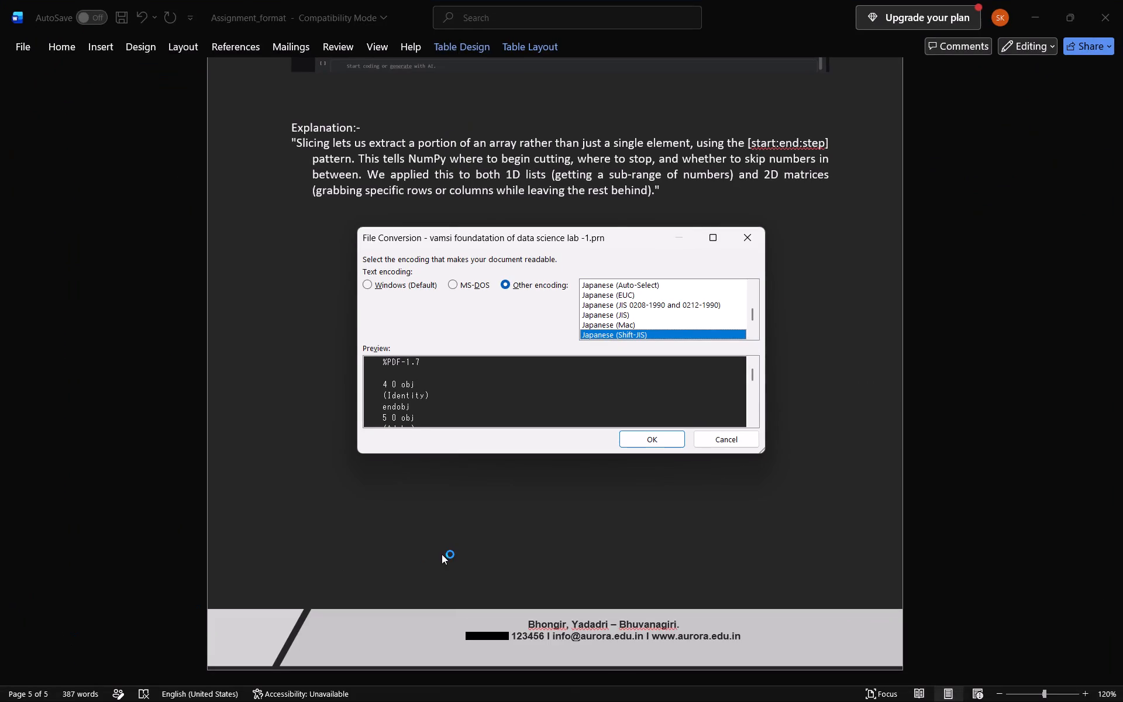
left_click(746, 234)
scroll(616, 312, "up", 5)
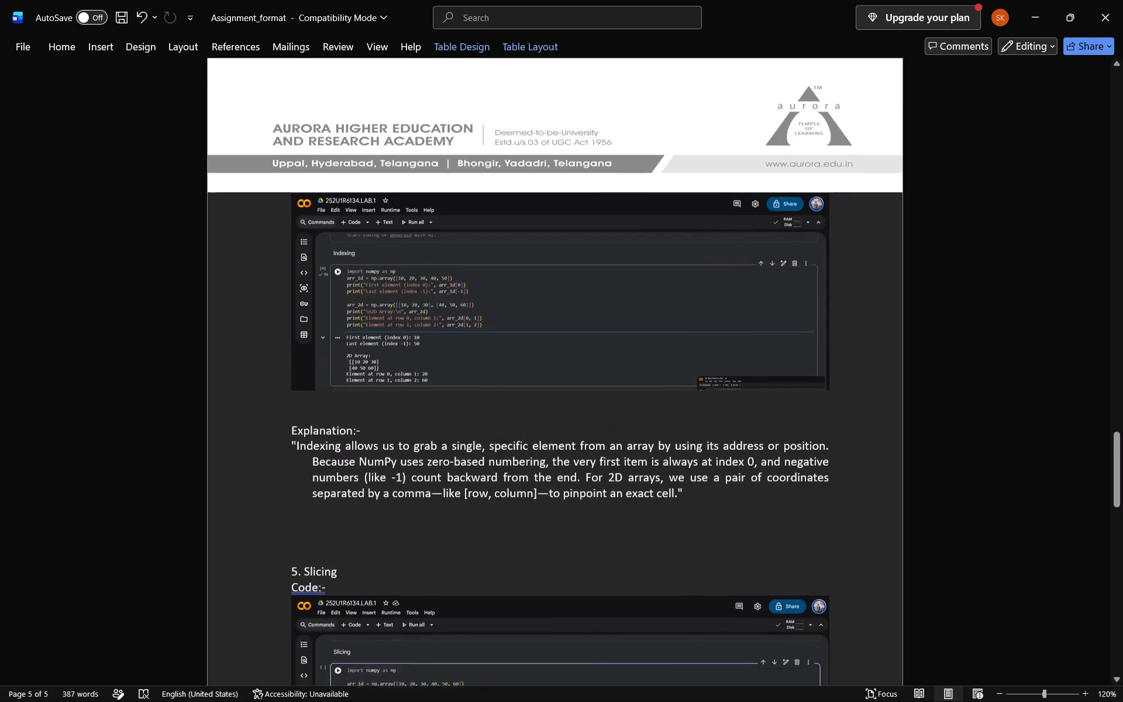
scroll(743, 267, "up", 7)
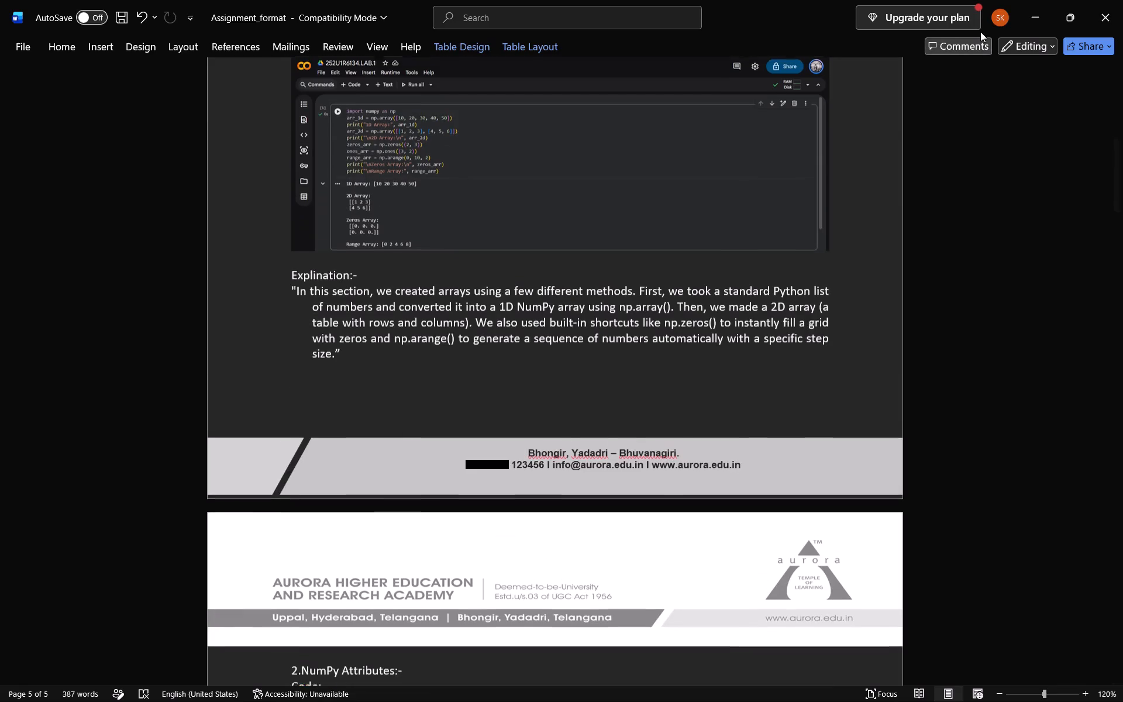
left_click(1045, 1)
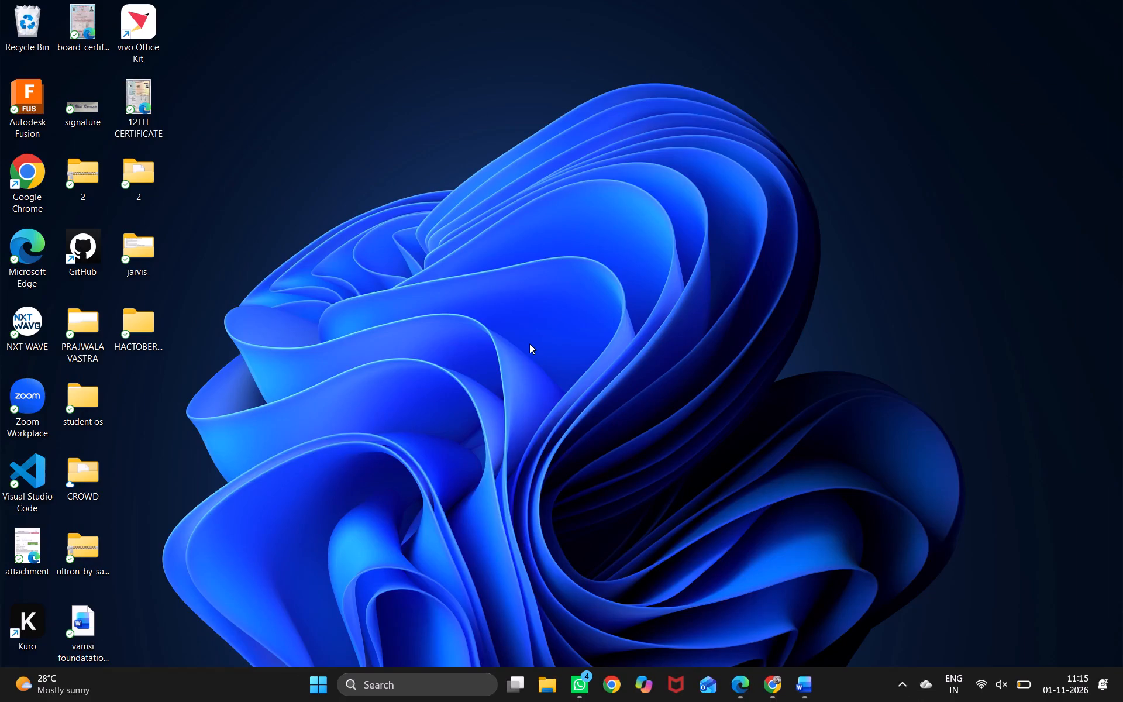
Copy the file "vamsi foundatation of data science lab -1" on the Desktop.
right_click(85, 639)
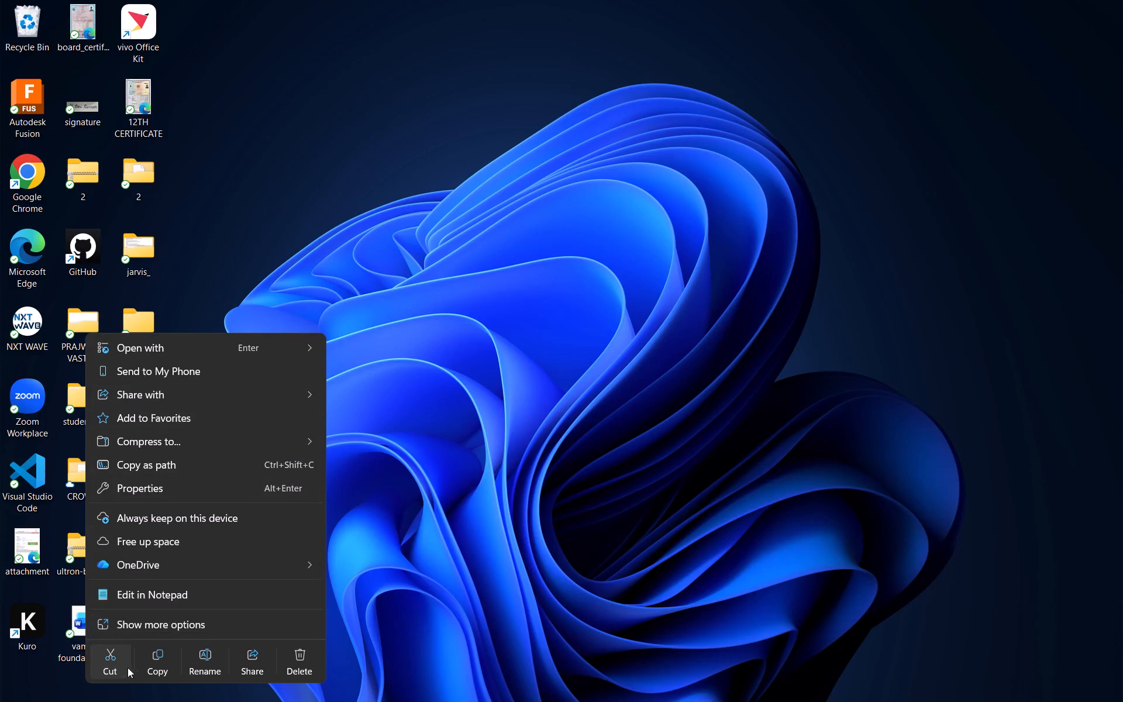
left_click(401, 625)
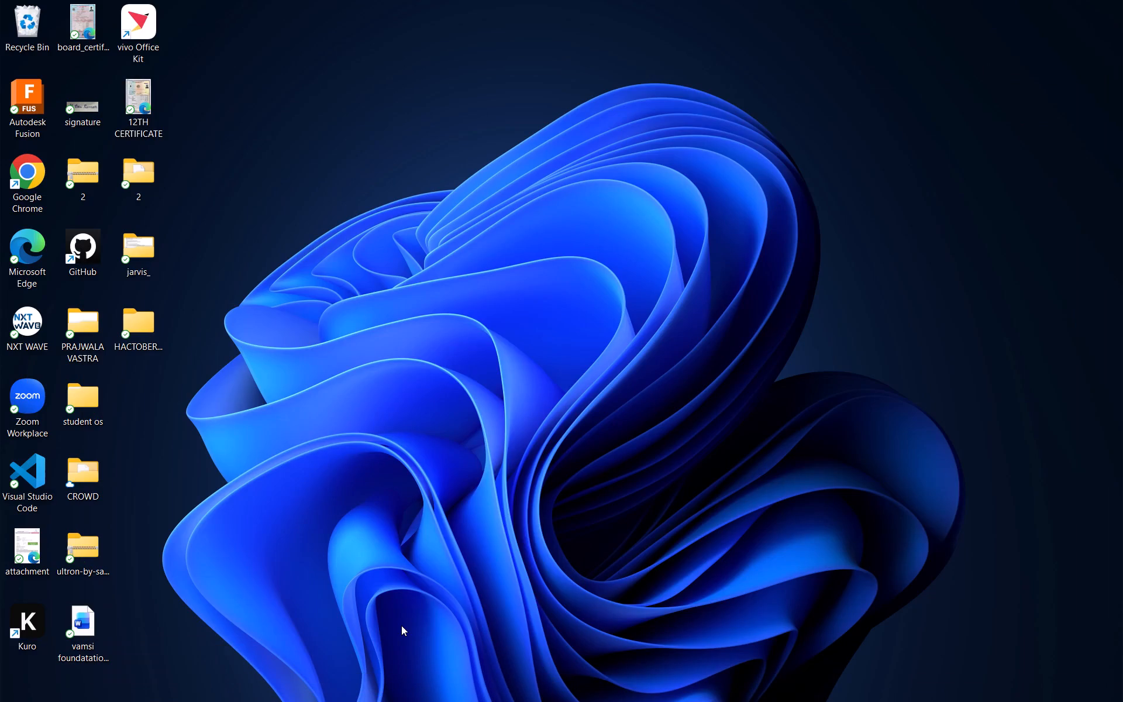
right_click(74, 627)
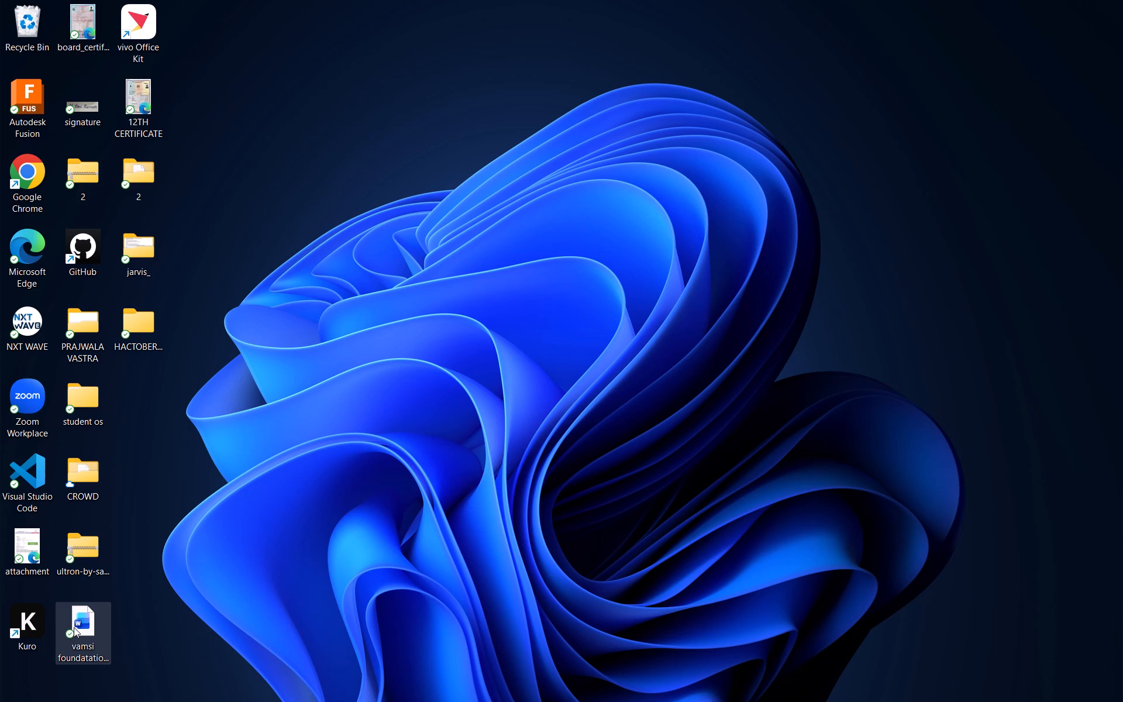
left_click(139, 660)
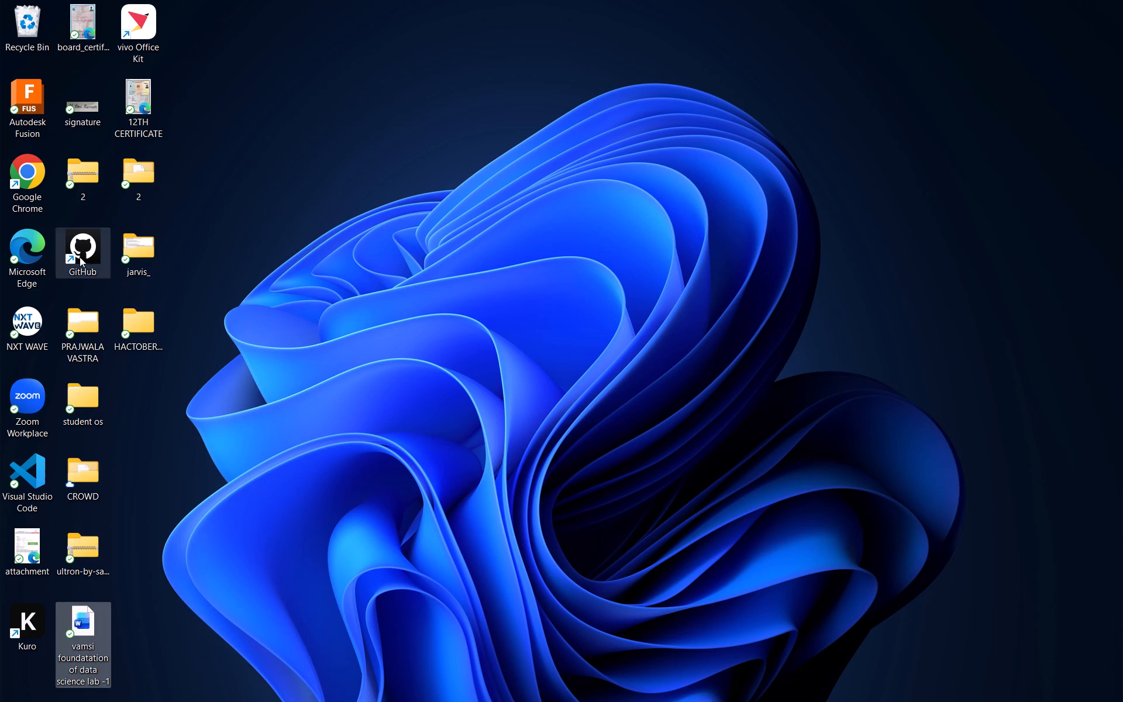
Create a new folder named "vamsi" on the Desktop.
right_click(474, 267)
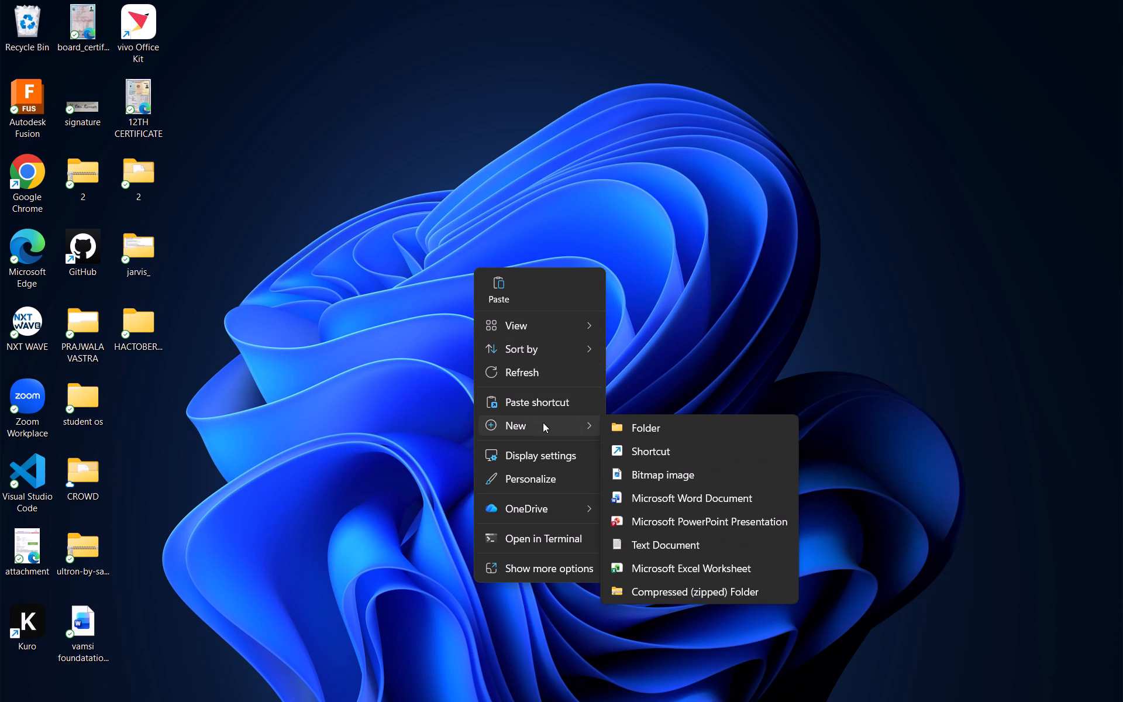
left_click(657, 419)
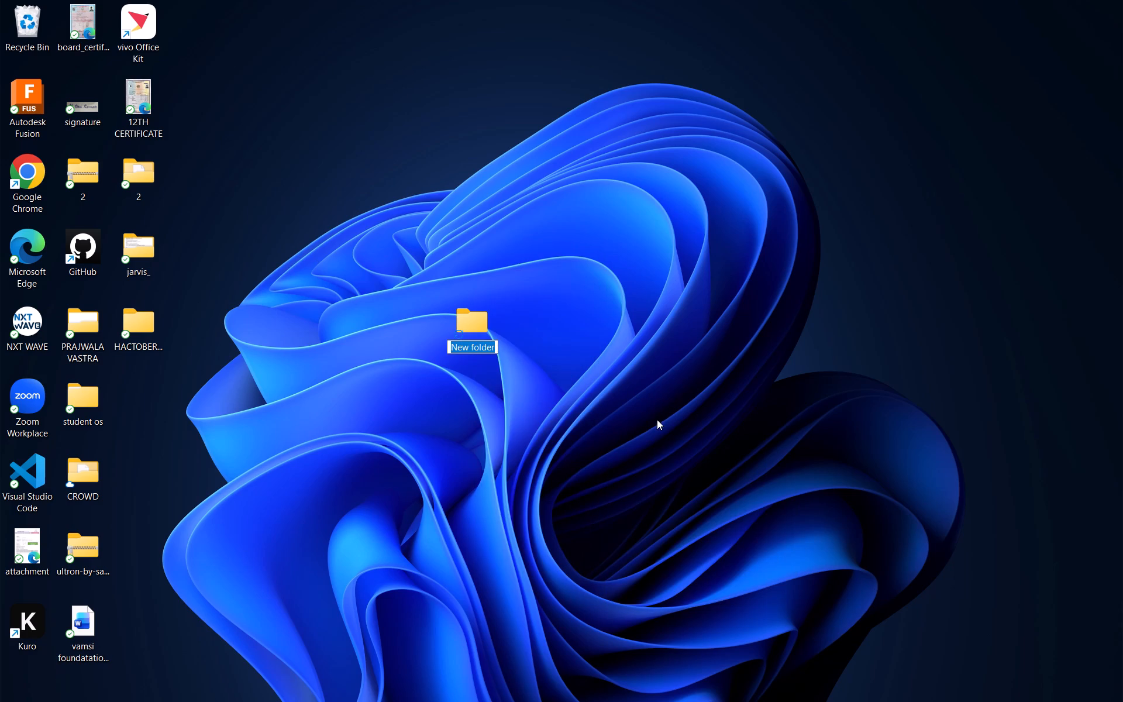
key("BackSpace")
type("va")
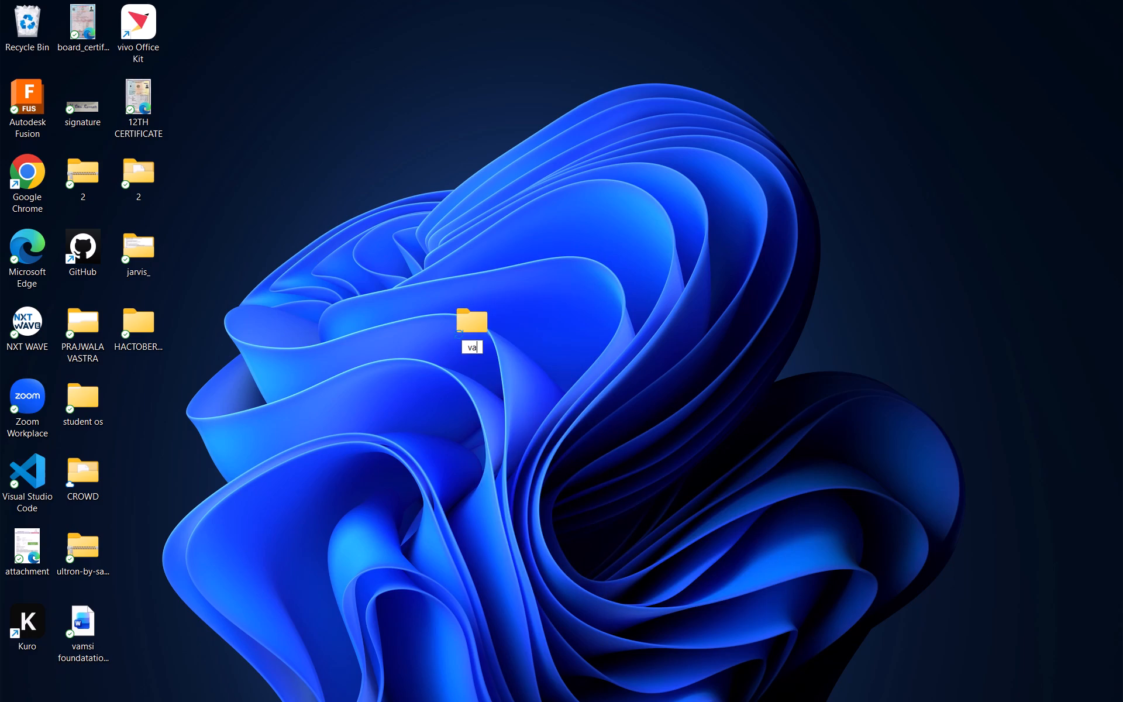
key("m")
type("si")
left_click(734, 418)
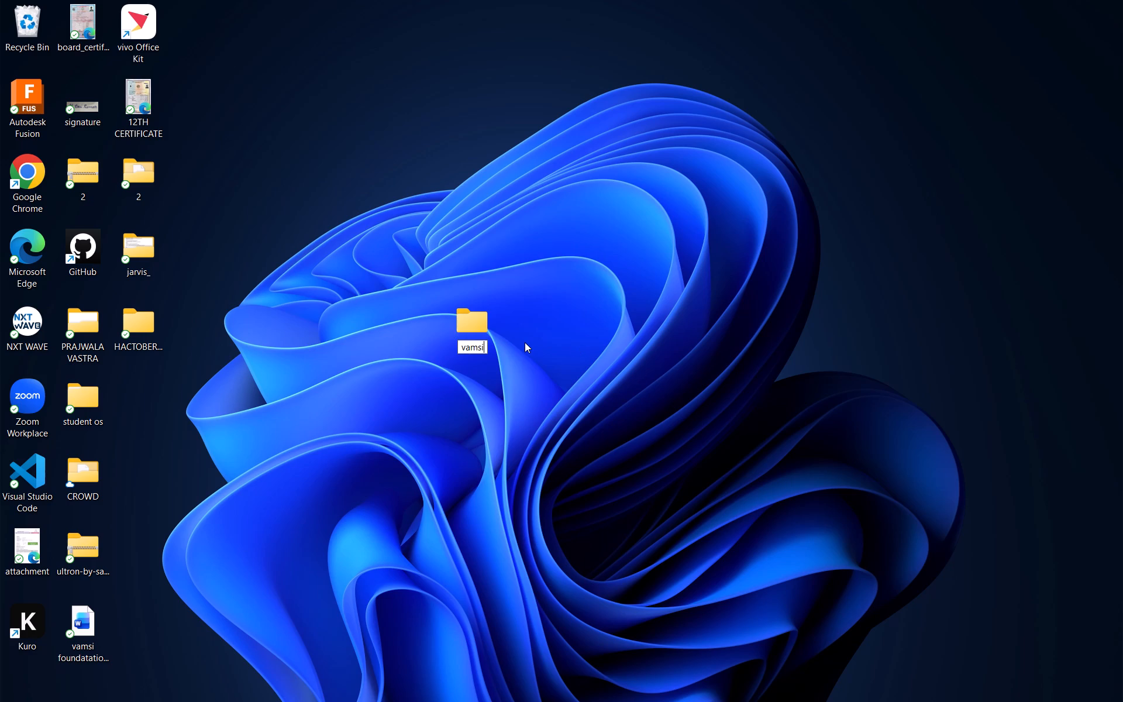
double_click(525, 342)
key("Return")
left_click(521, 348)
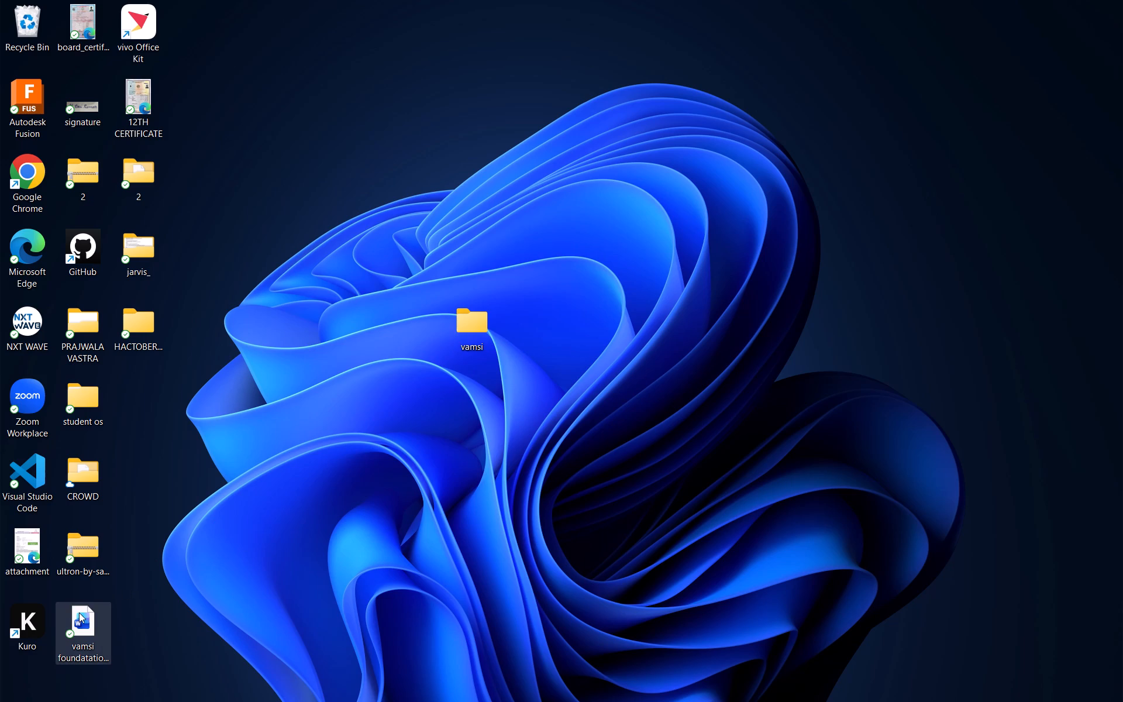
Move the file "vamsi foundatation of data science lab -1" into the vamsi folder on the Desktop.
left_click_drag(80, 613, 459, 324)
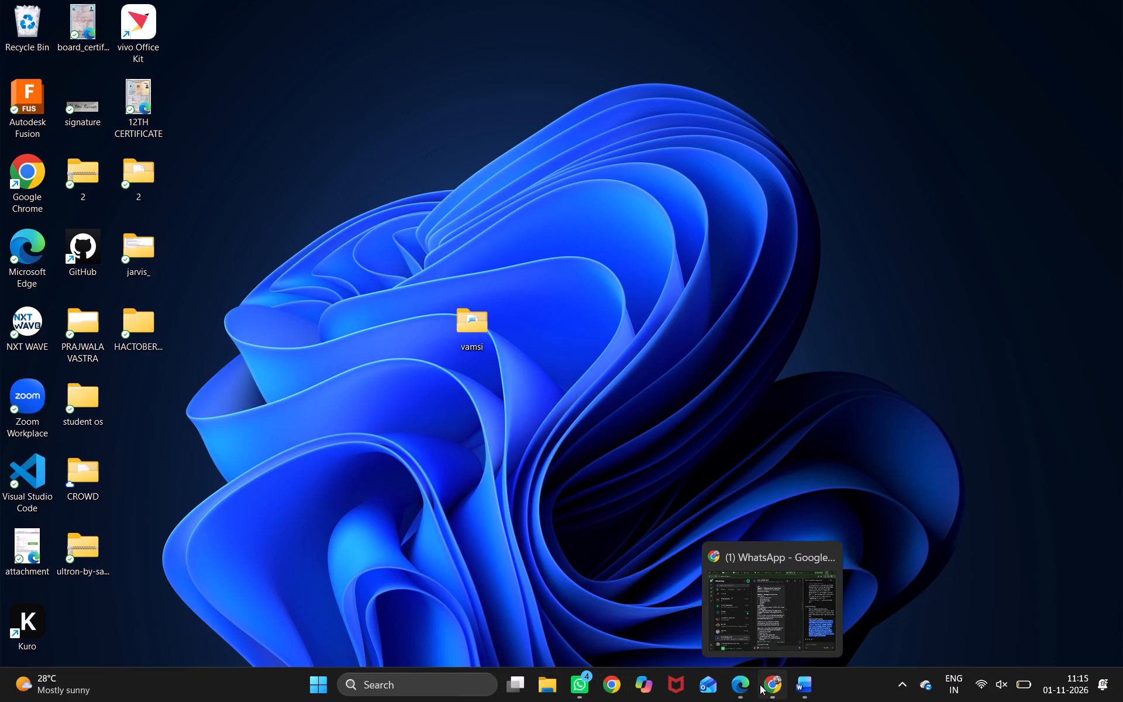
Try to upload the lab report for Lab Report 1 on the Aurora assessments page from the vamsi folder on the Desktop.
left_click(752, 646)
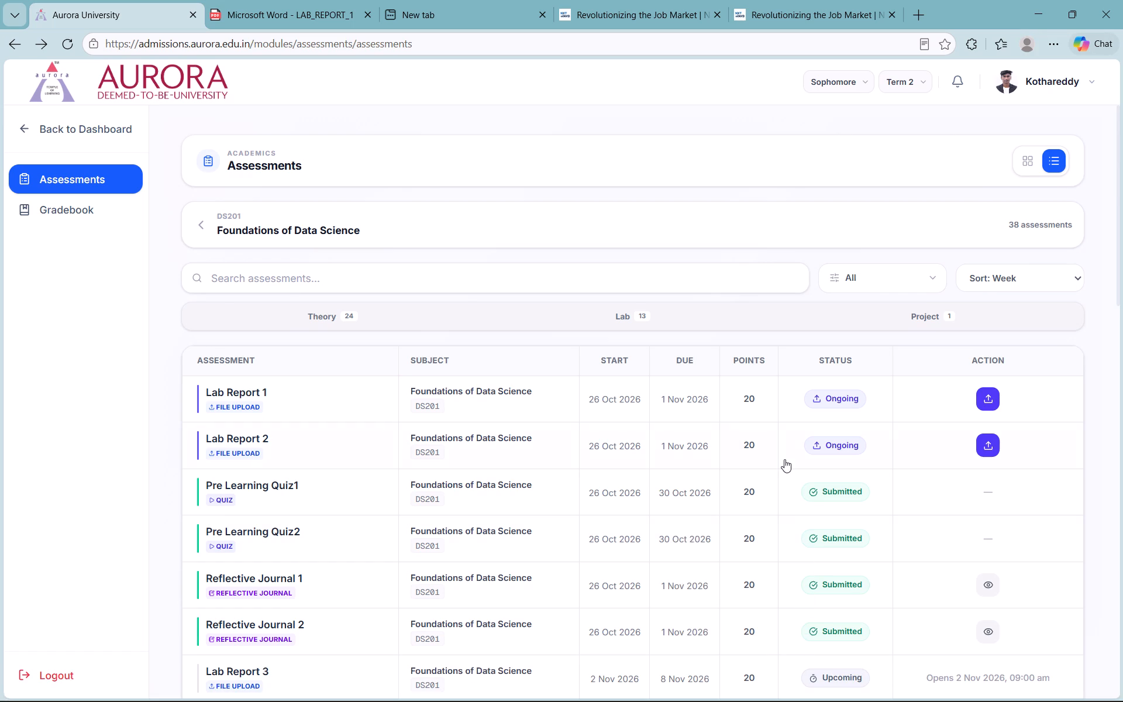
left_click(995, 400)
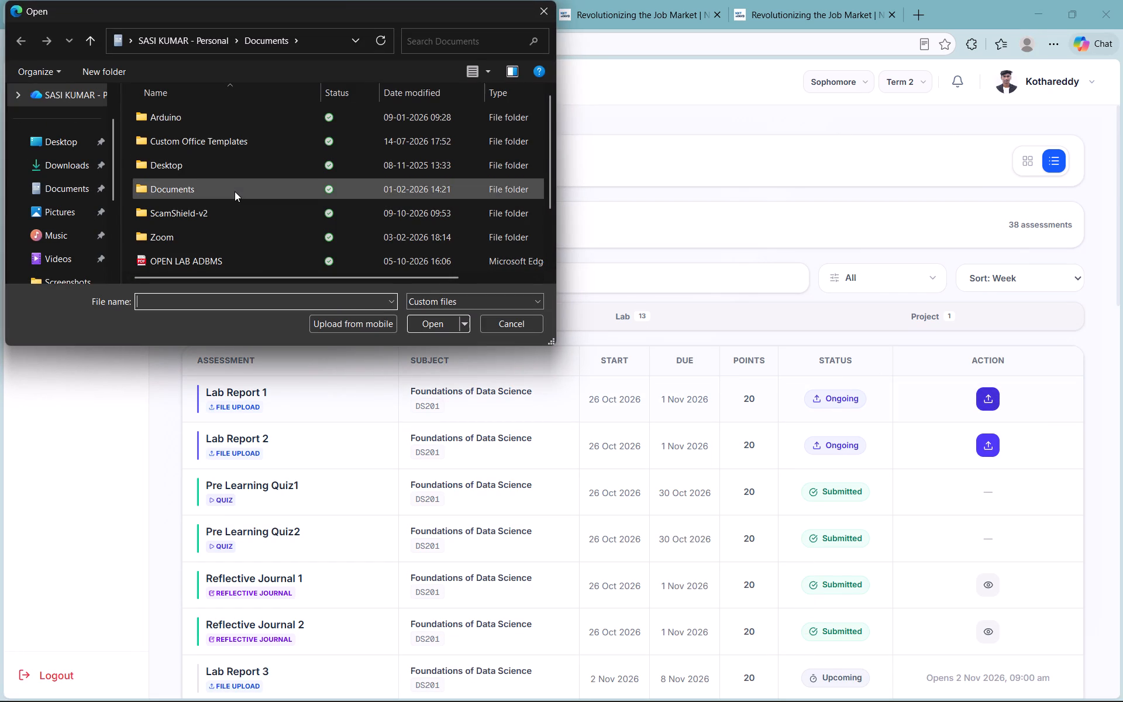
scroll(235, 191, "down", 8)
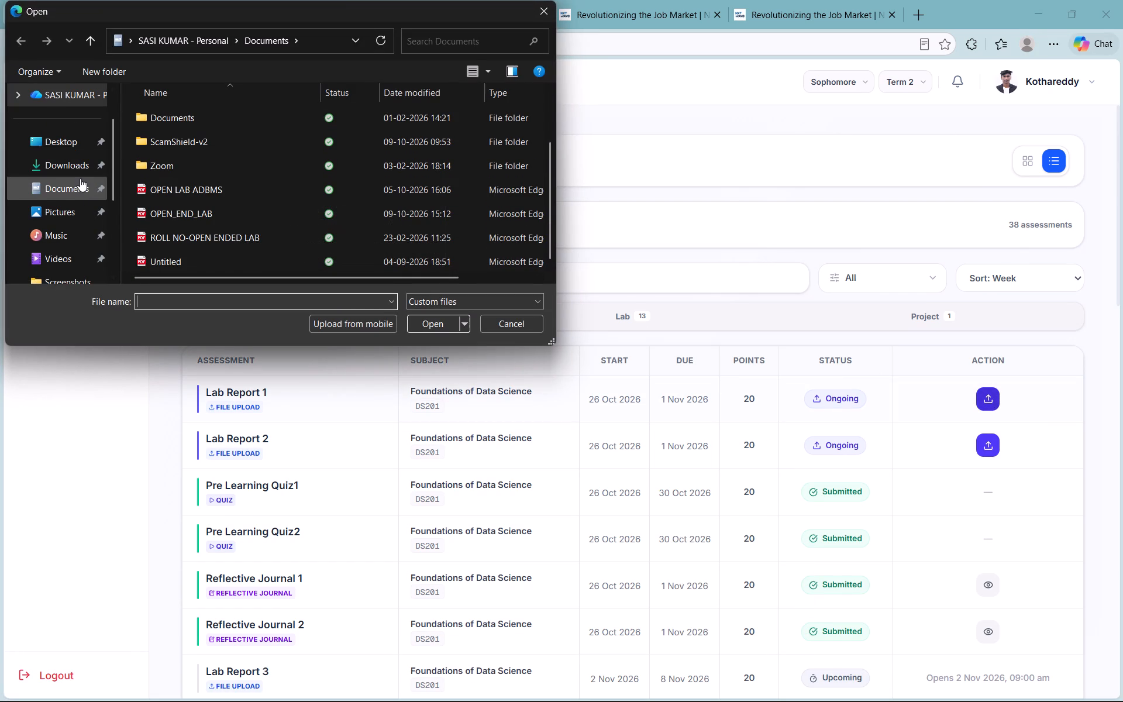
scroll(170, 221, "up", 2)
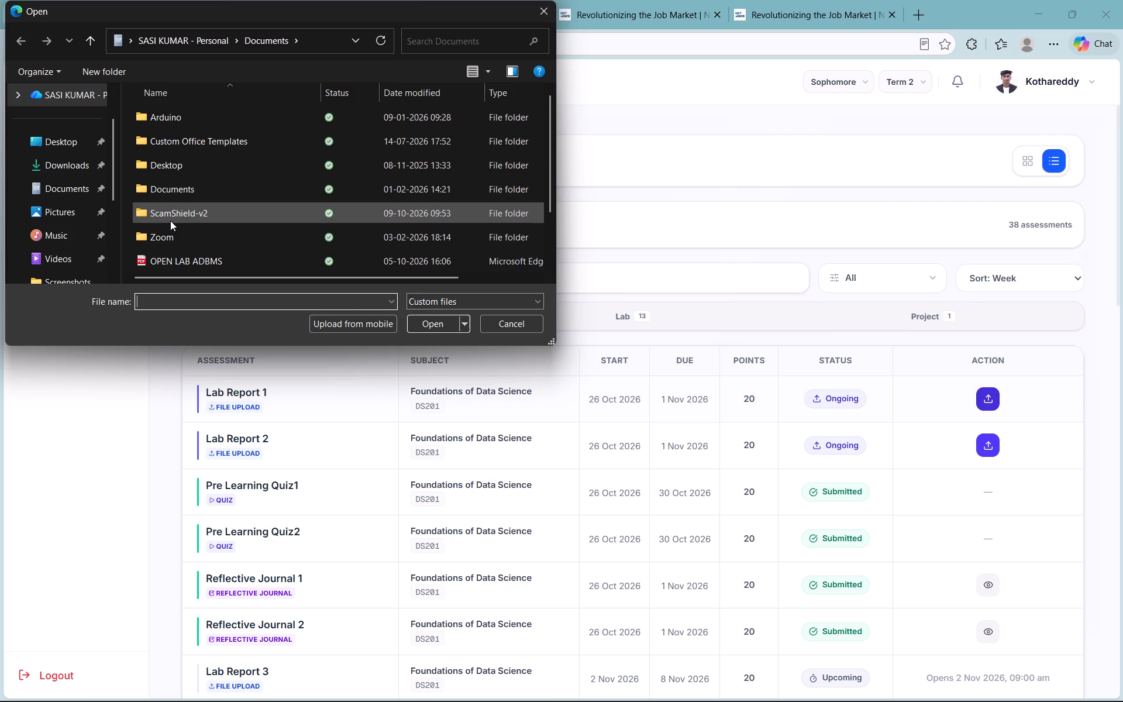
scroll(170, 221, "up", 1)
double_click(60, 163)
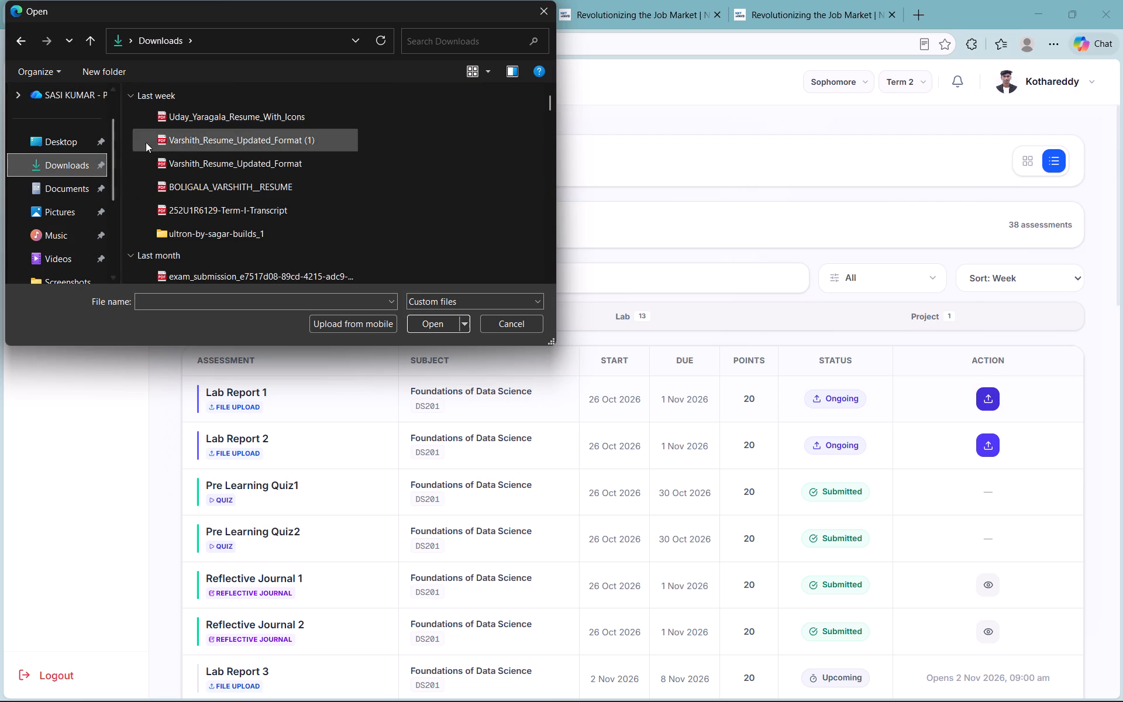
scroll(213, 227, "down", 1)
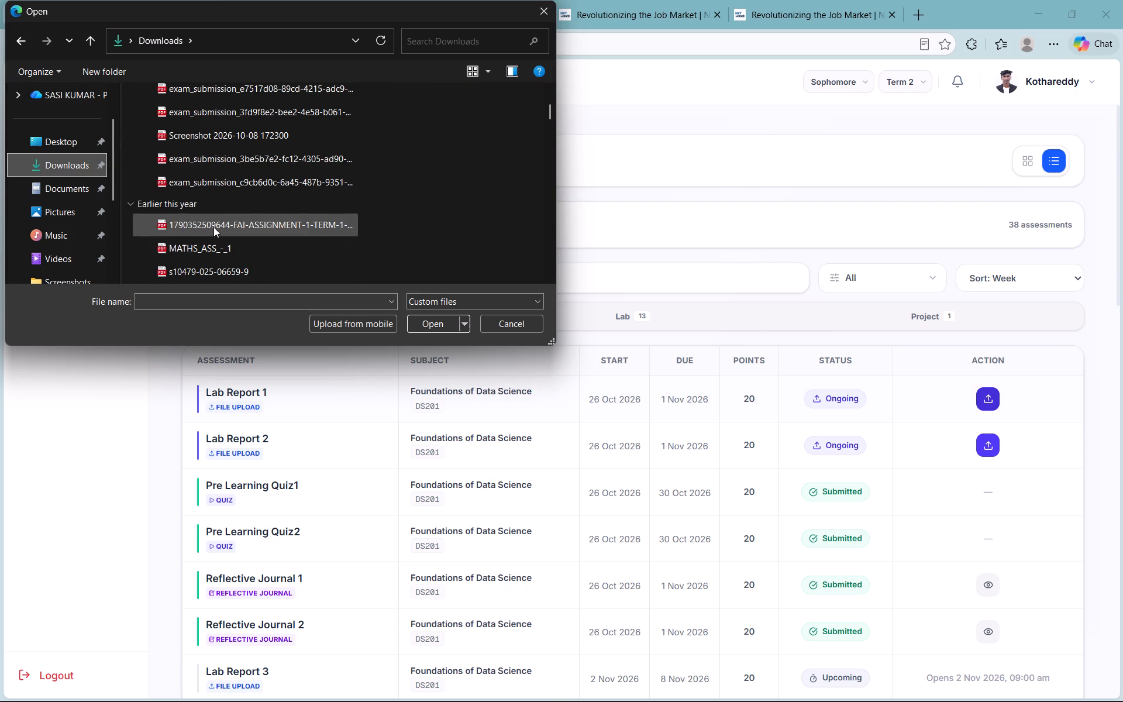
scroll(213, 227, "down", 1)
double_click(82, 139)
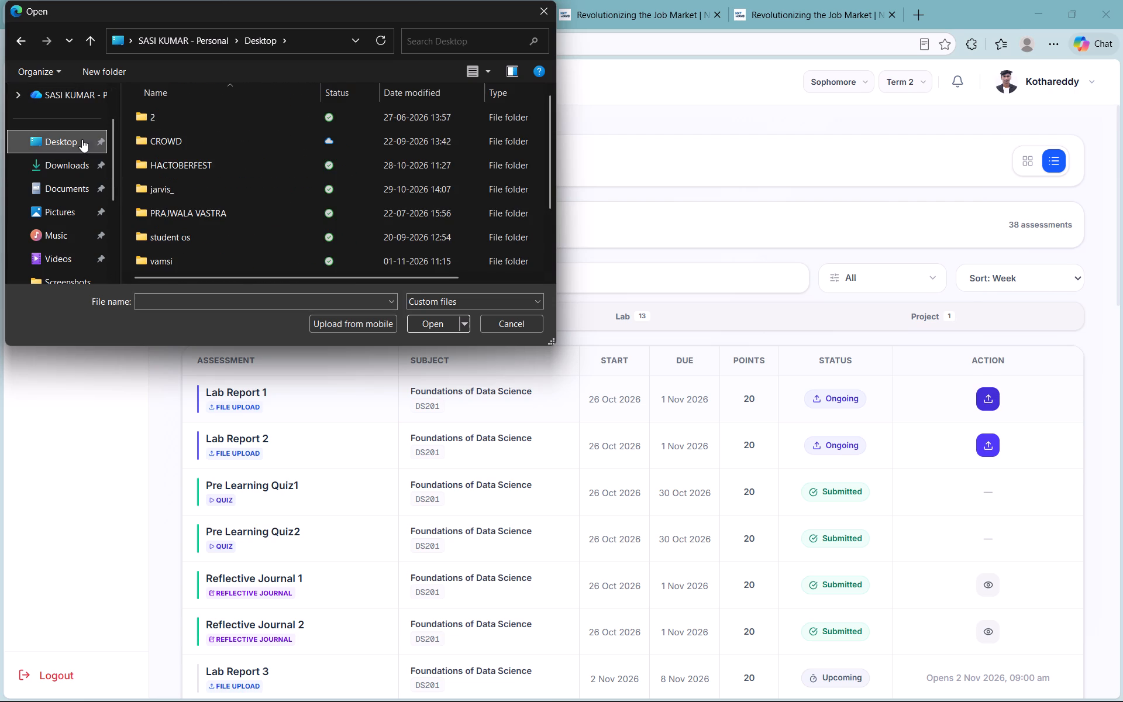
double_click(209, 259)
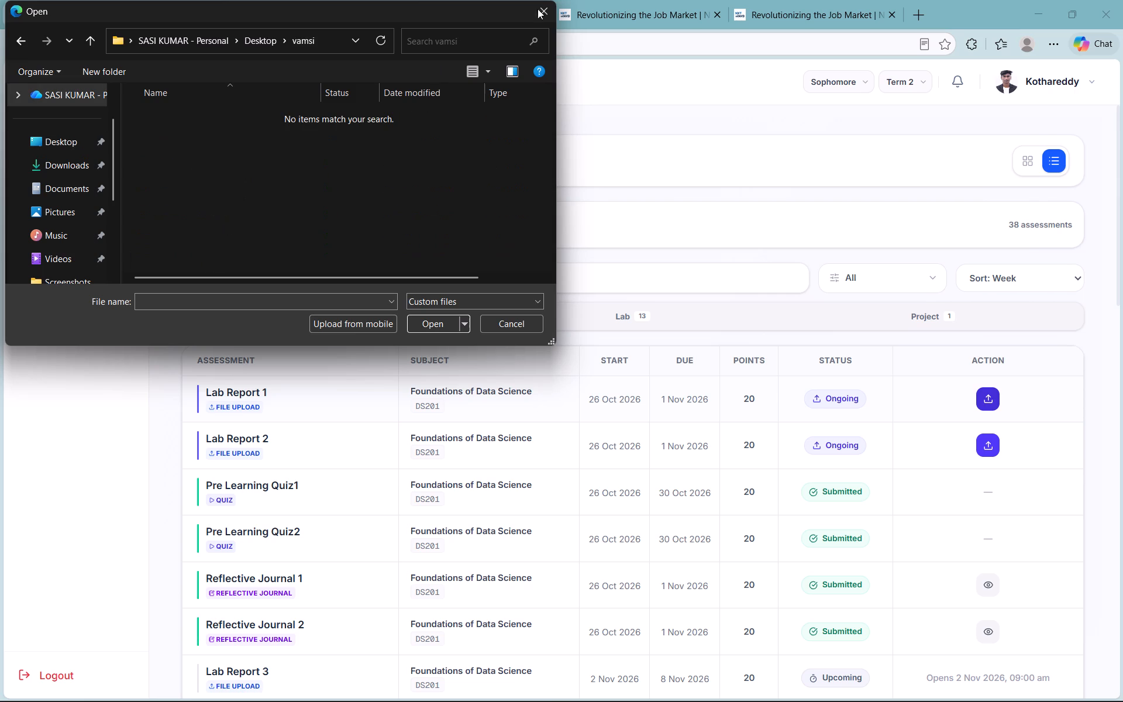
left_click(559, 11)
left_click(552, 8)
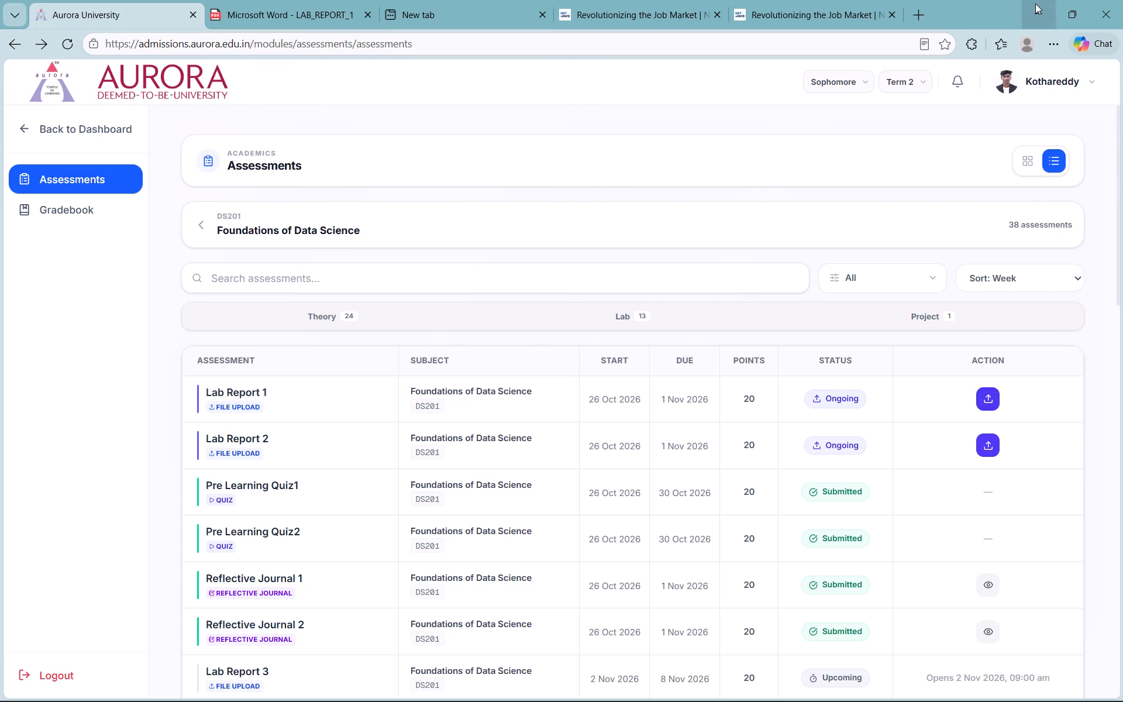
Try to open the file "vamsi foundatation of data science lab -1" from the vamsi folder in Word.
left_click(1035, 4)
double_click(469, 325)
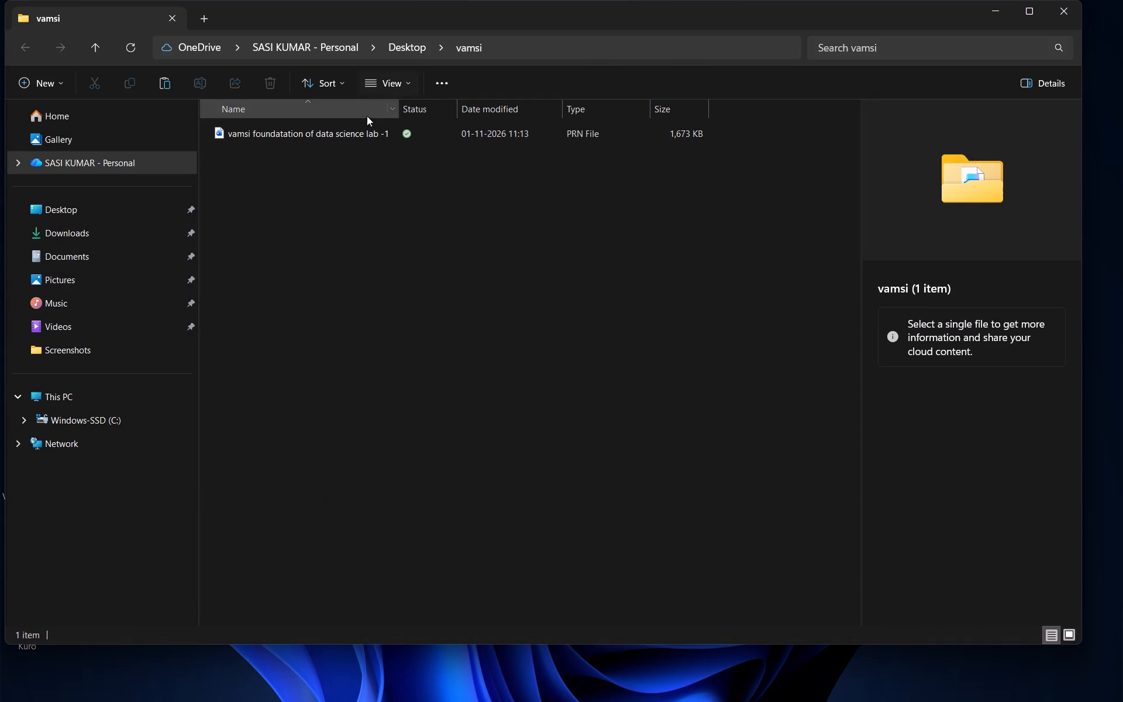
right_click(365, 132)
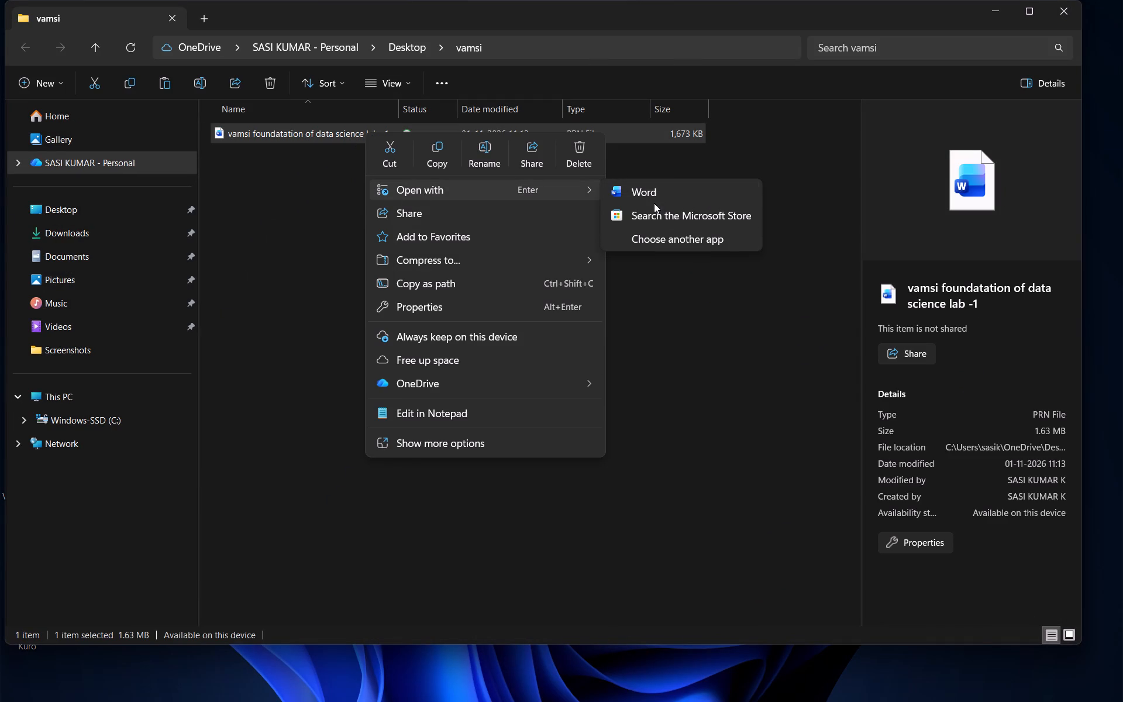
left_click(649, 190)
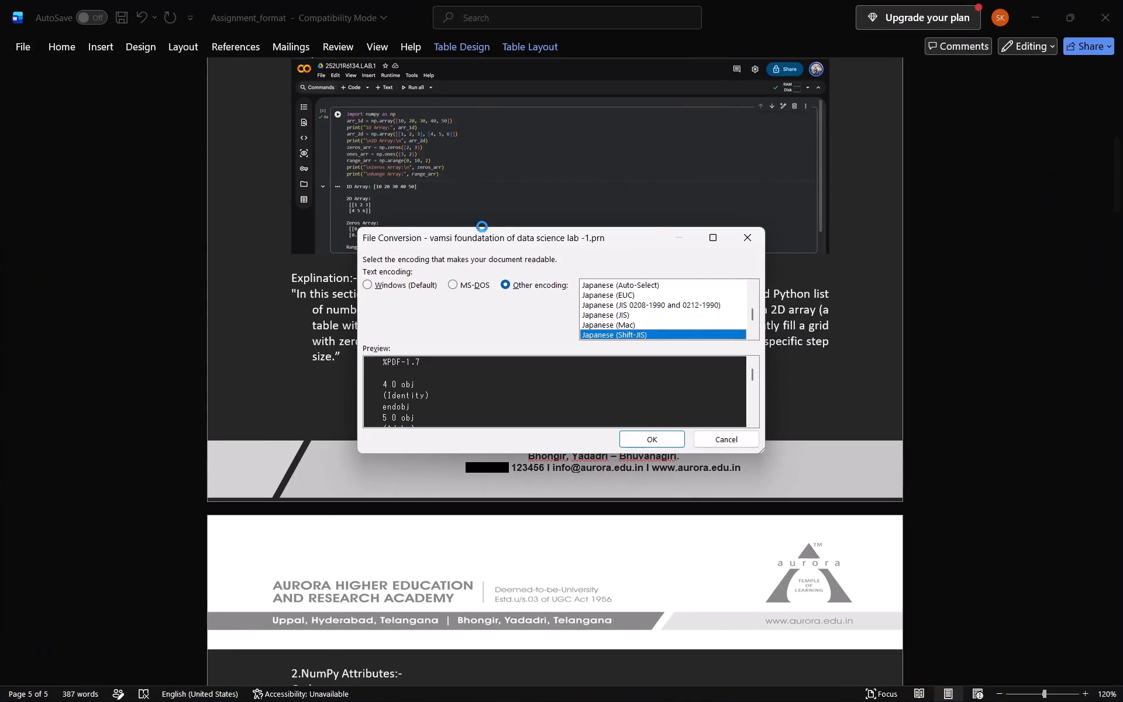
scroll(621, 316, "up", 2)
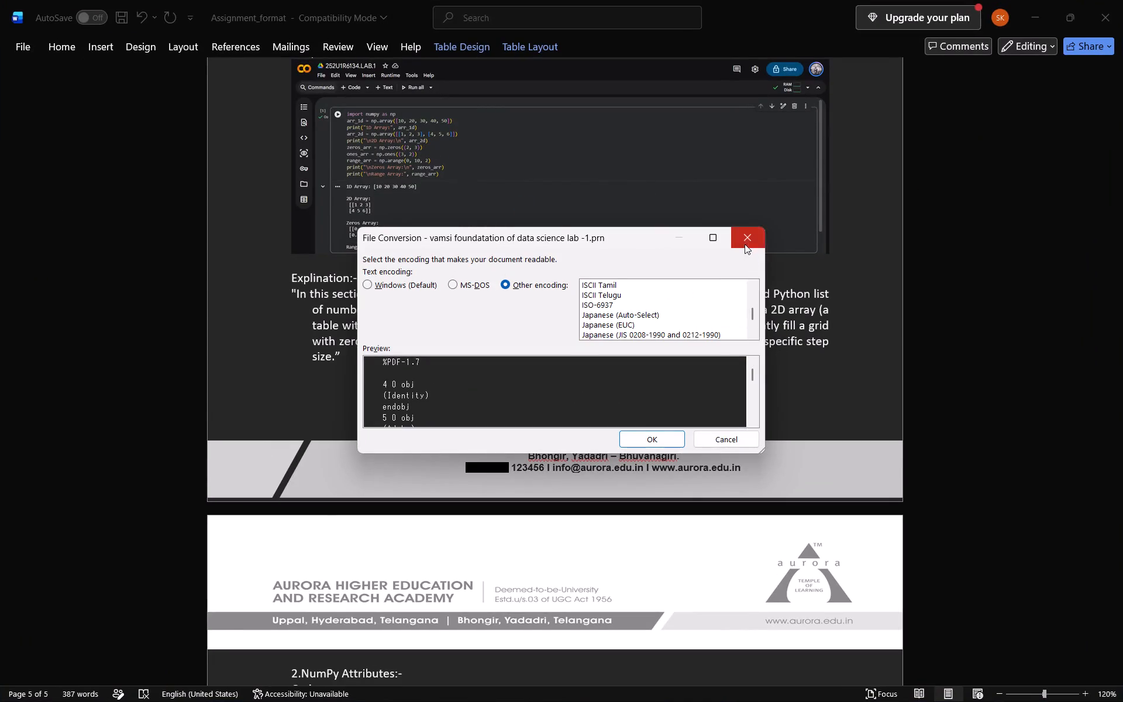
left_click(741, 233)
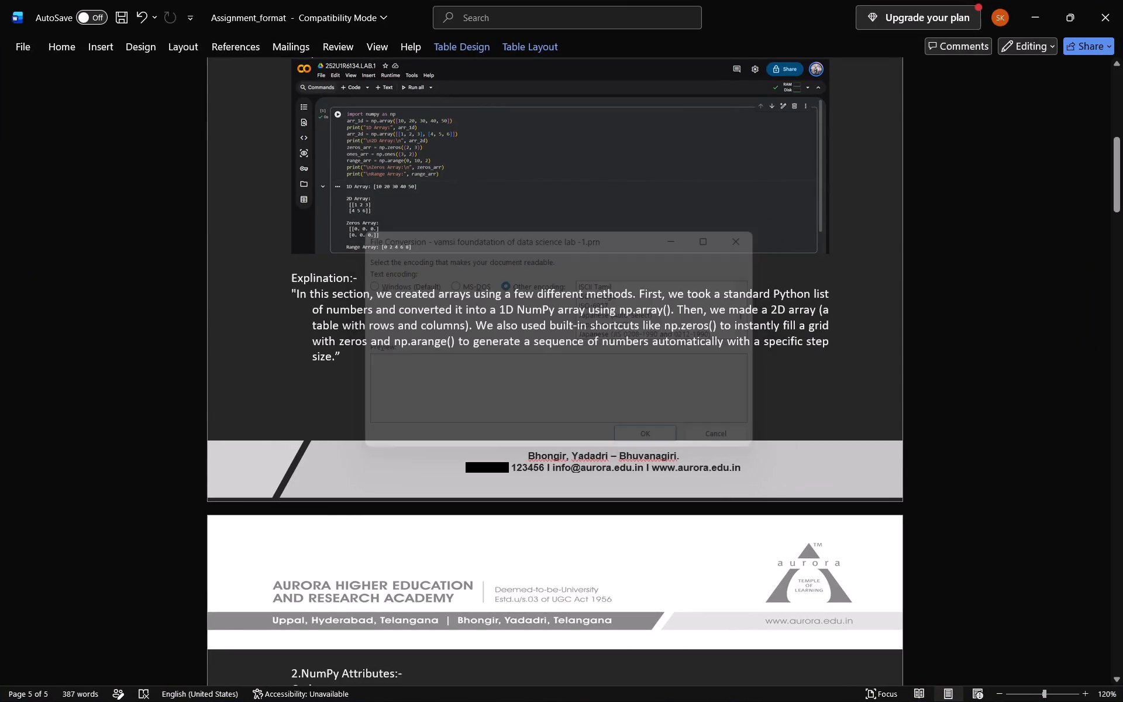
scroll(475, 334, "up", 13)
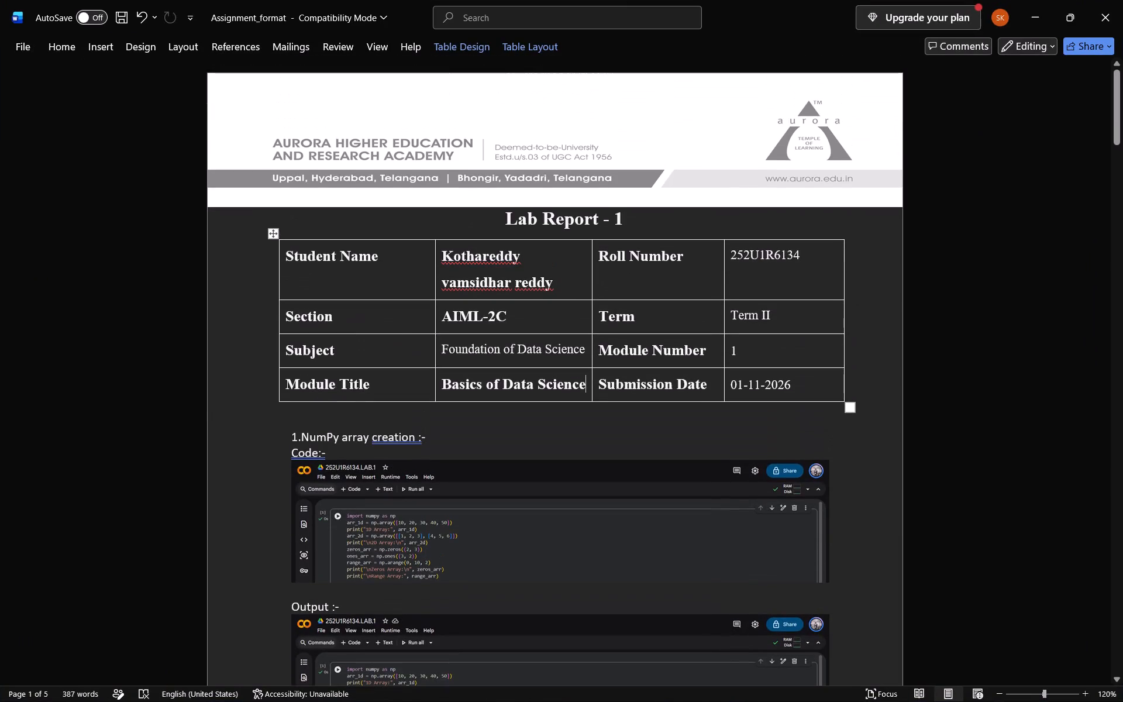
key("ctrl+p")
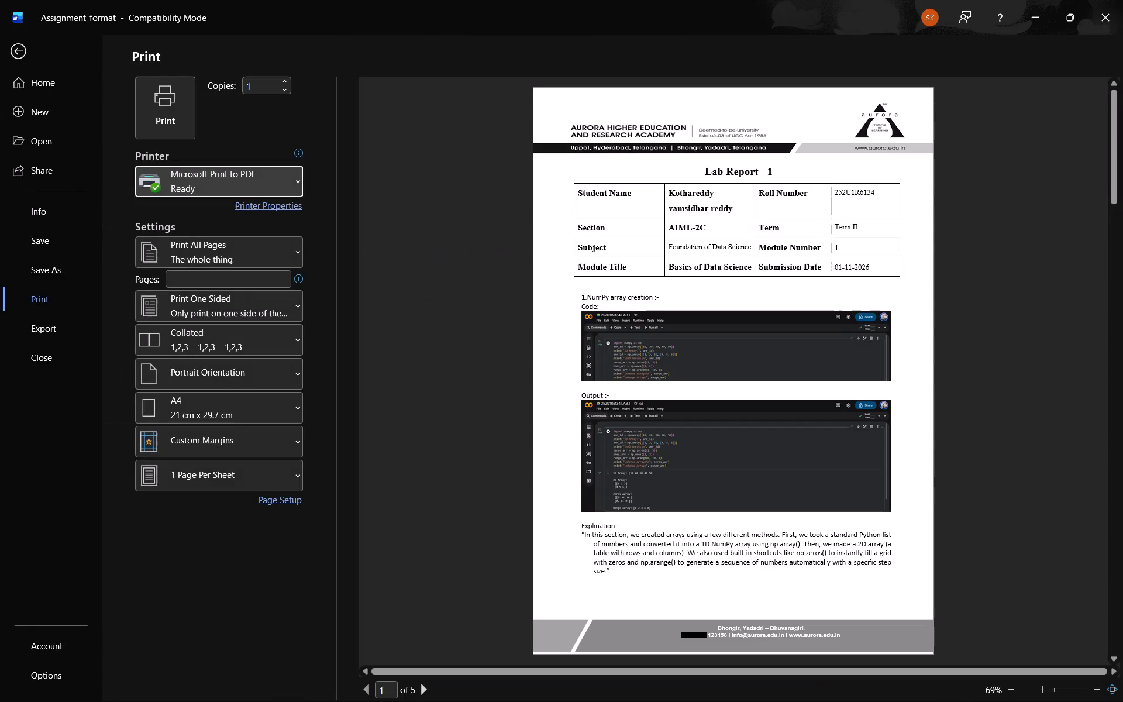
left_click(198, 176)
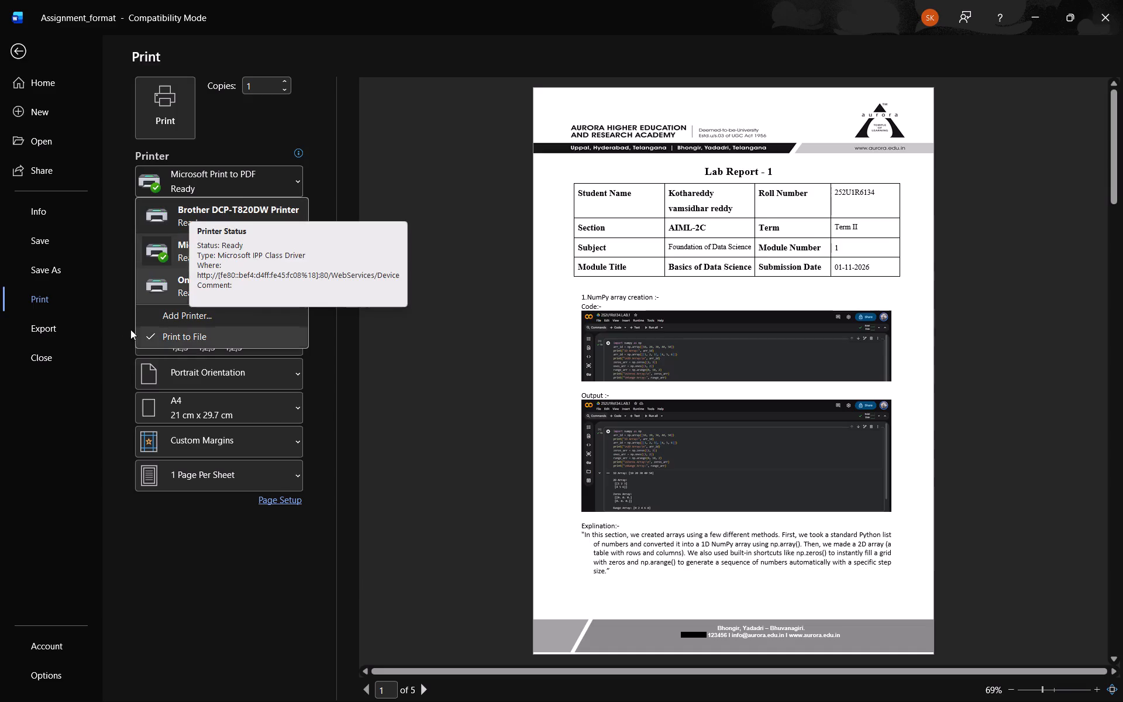
Save the Lab Report - 1 document as a PDF named Assignment_format in the vamsi folder on the Desktop.
left_click(37, 266)
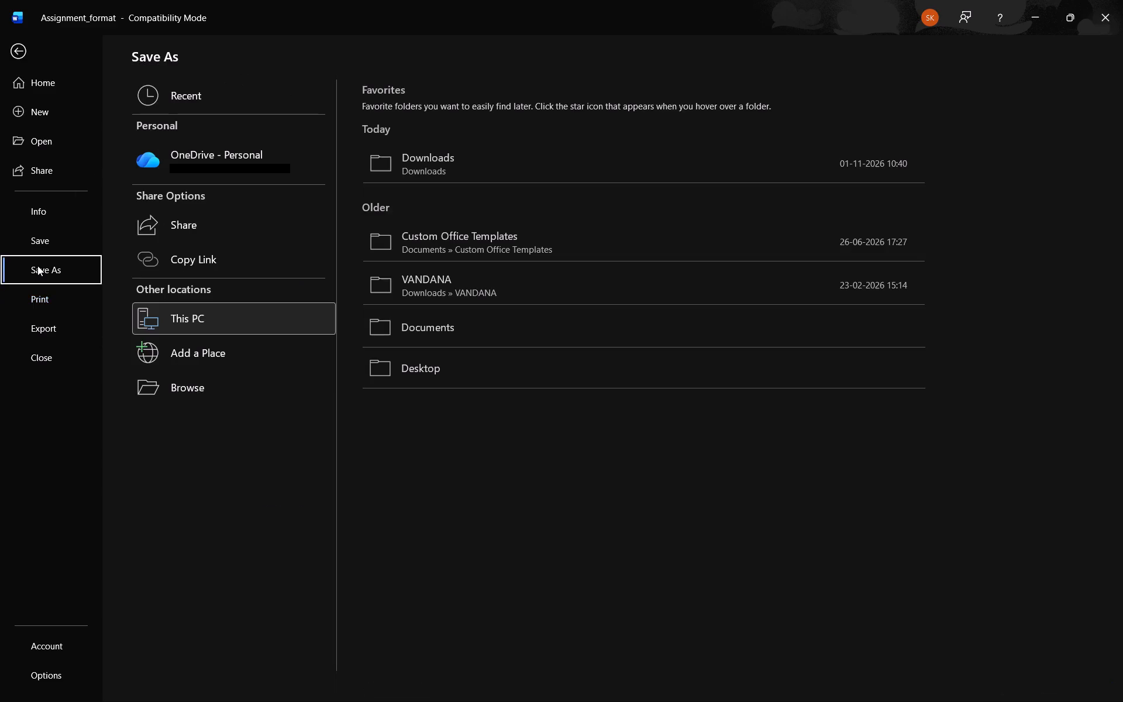
left_click(181, 380)
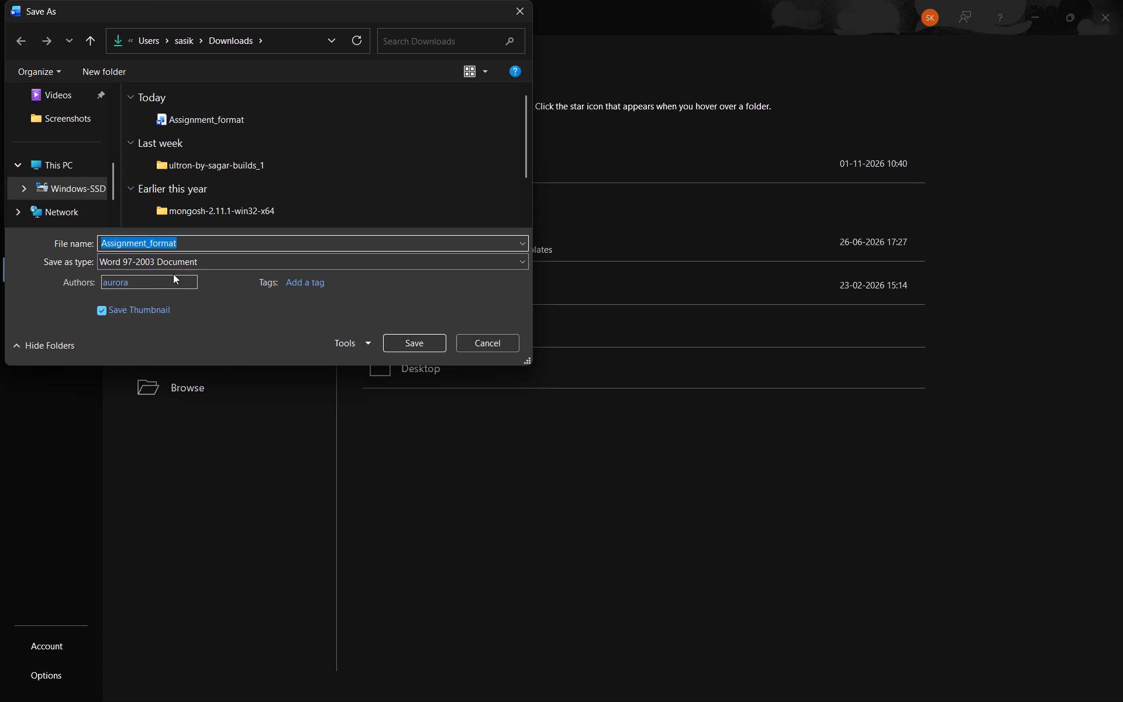
left_click(253, 254)
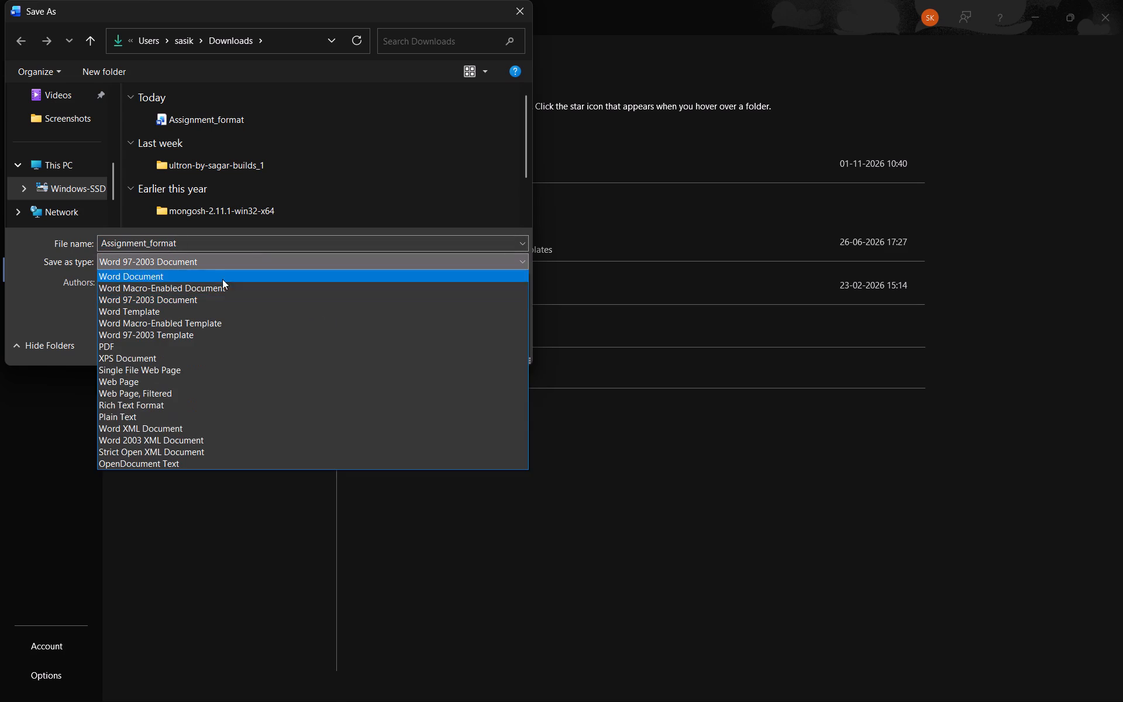
left_click(154, 345)
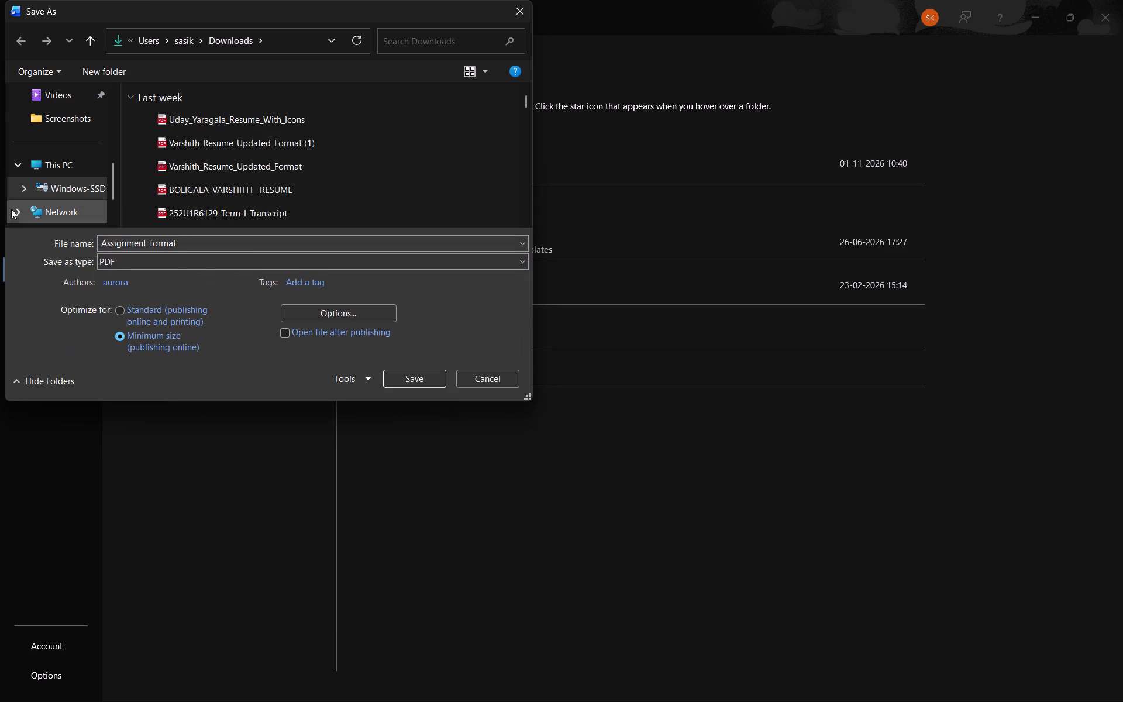
scroll(69, 185, "down", 1)
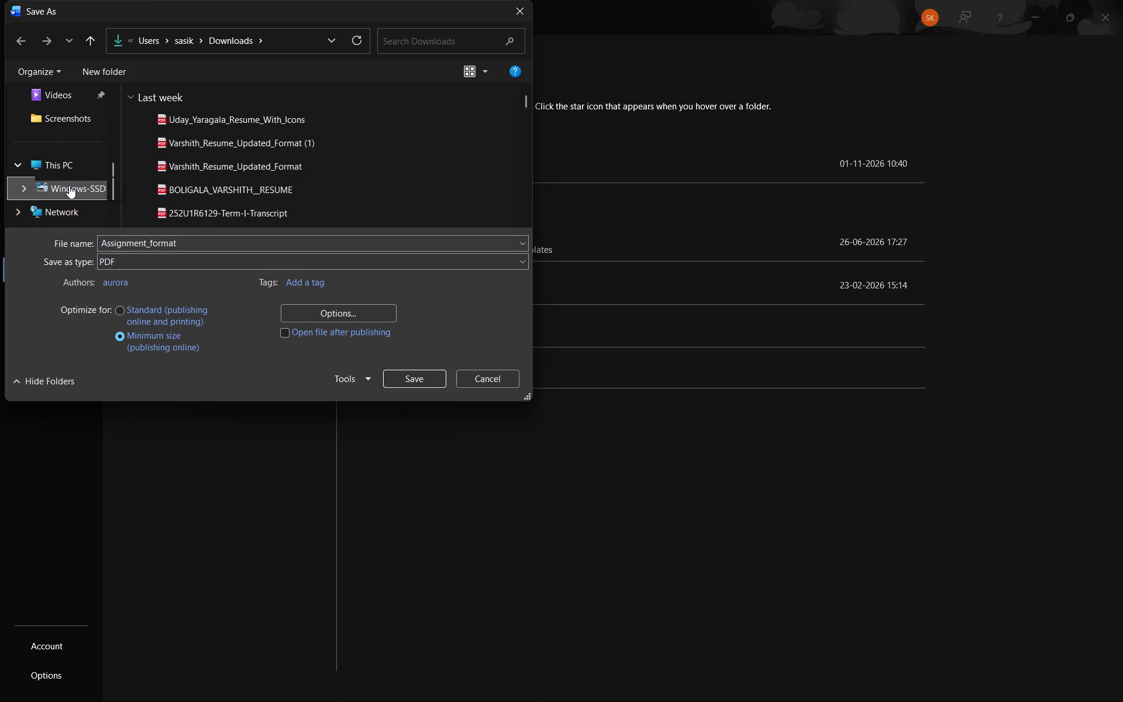
scroll(69, 185, "down", 1)
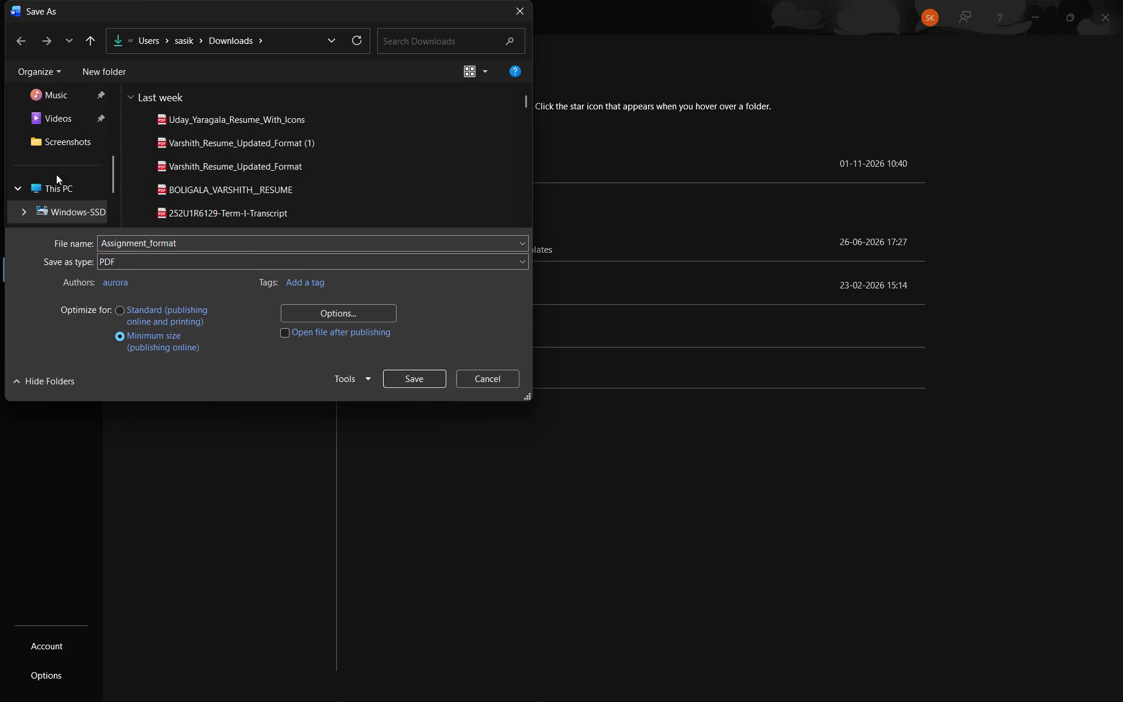
left_click(54, 177)
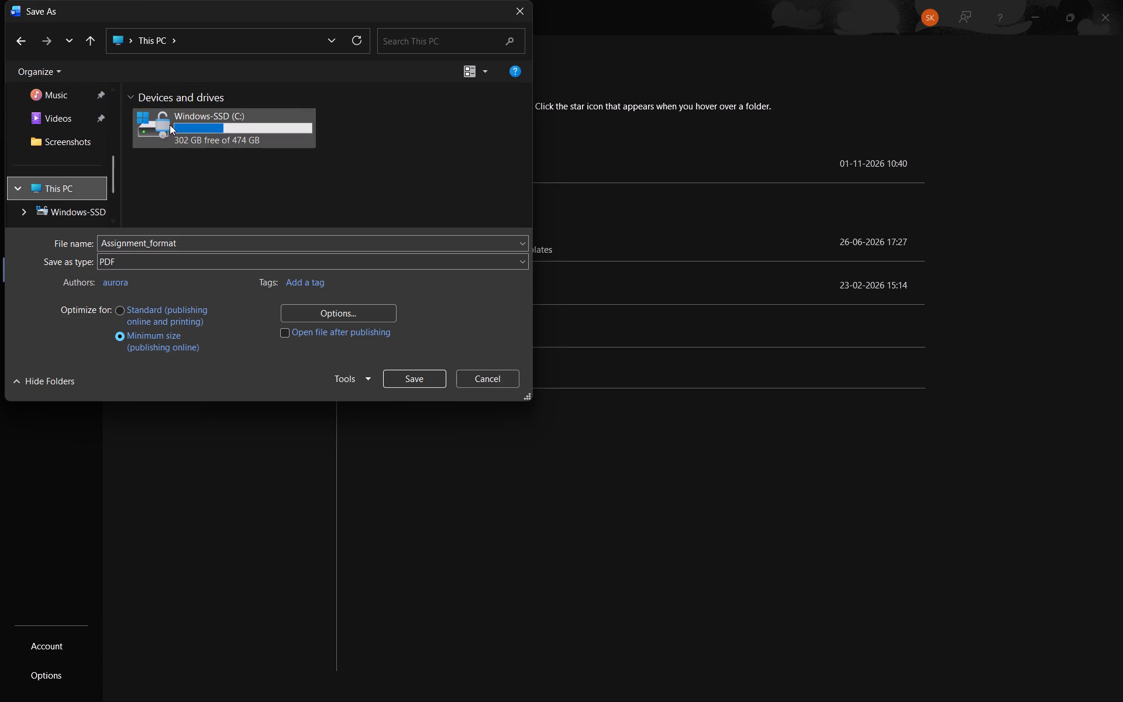
double_click(169, 126)
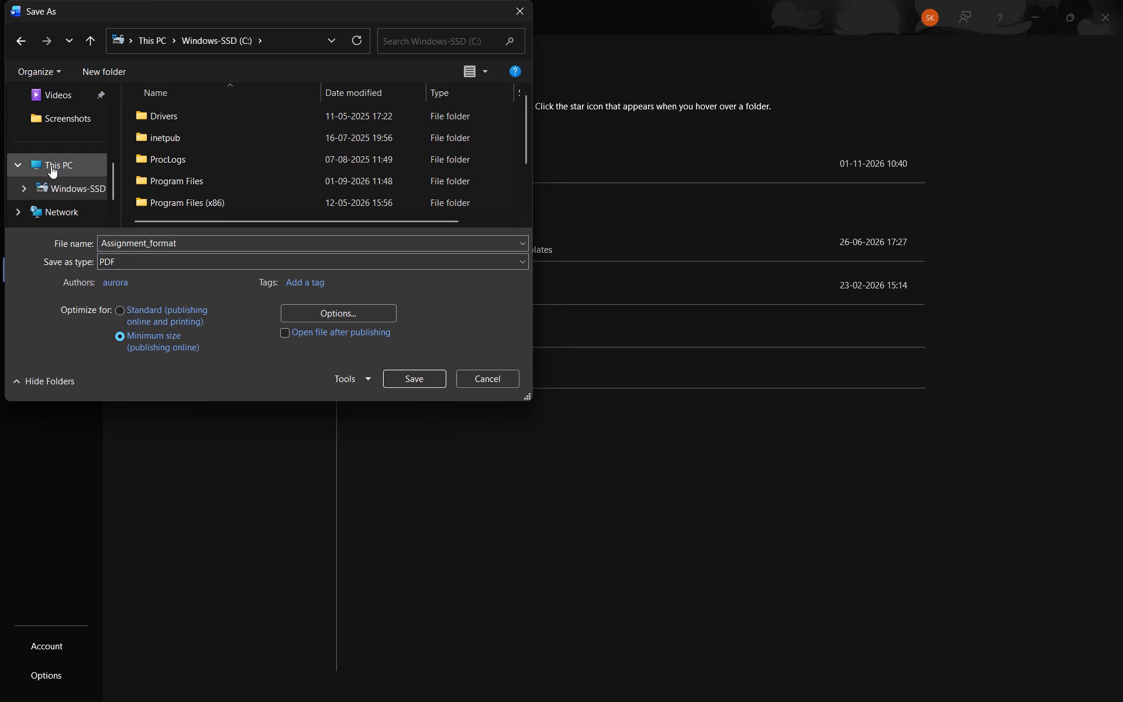
left_click(53, 168)
scroll(60, 92, "up", 2)
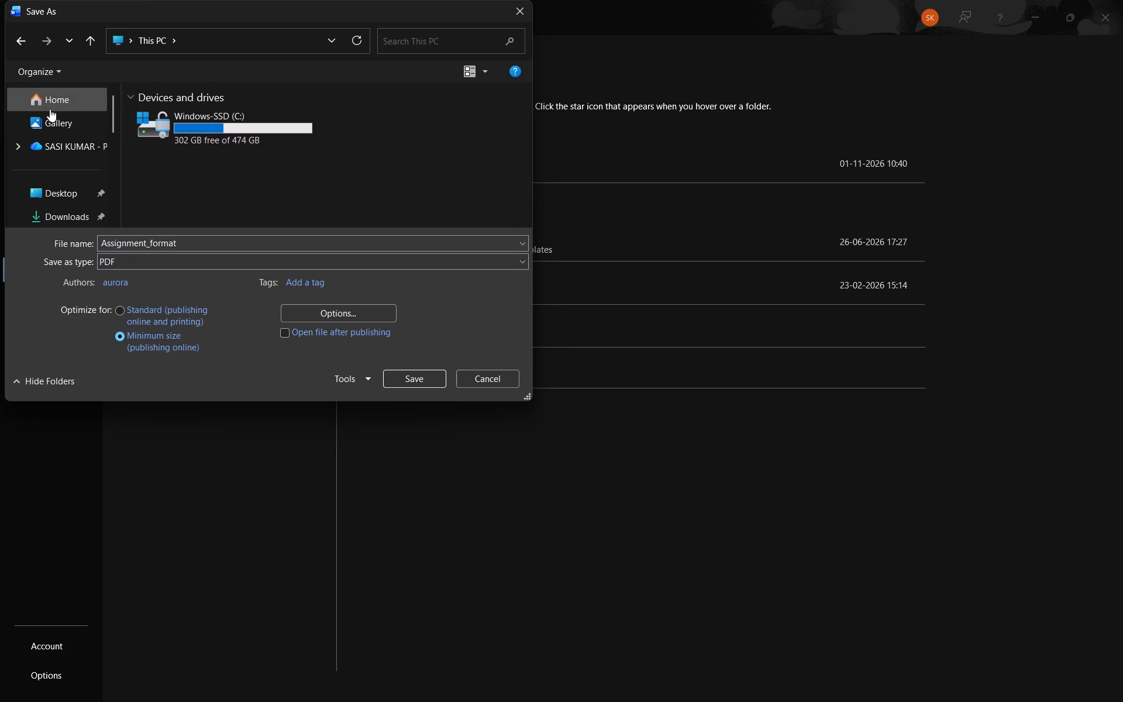
double_click(71, 185)
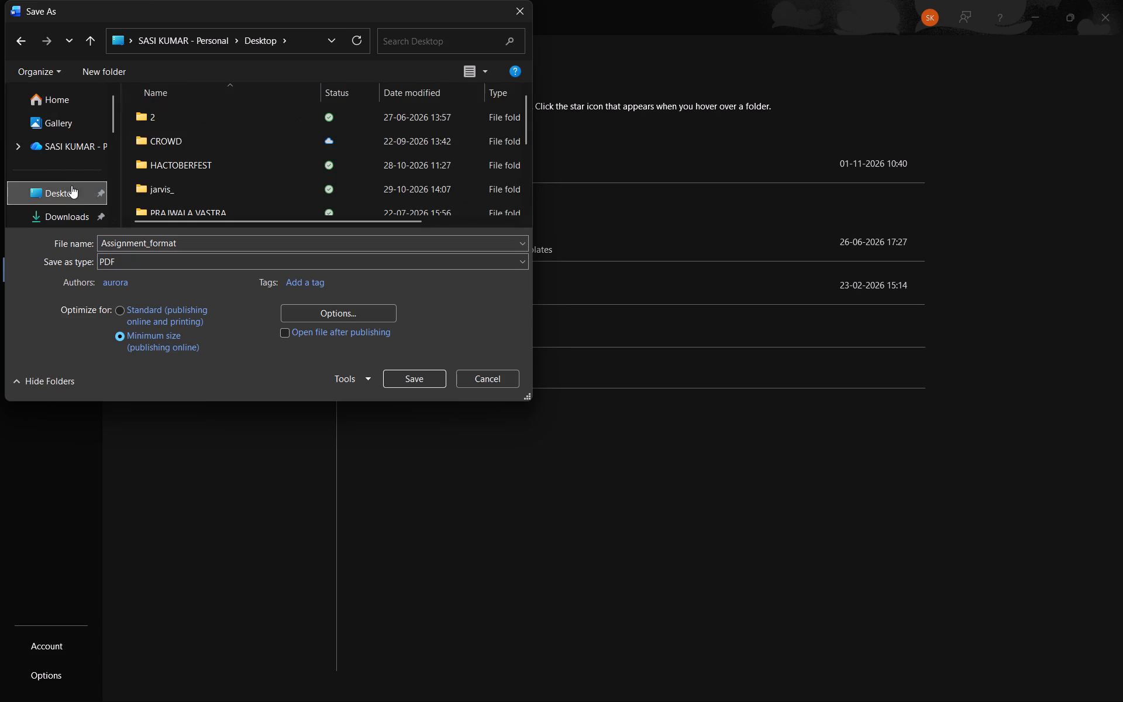
scroll(166, 166, "down", 1)
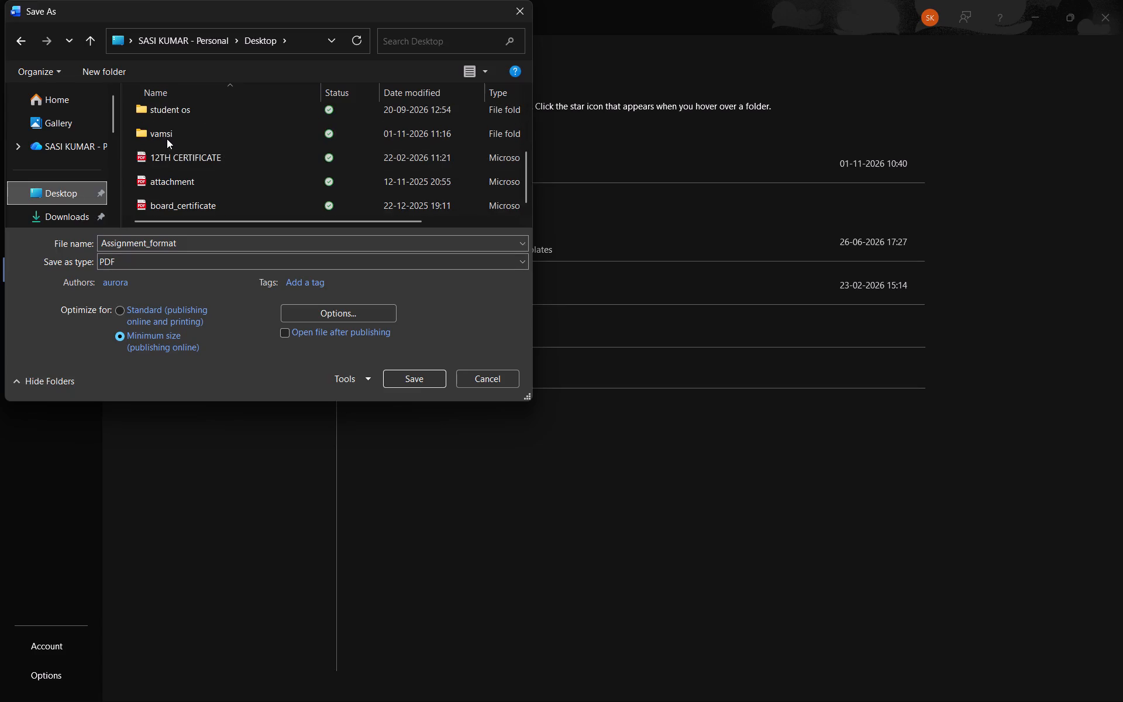
double_click(167, 139)
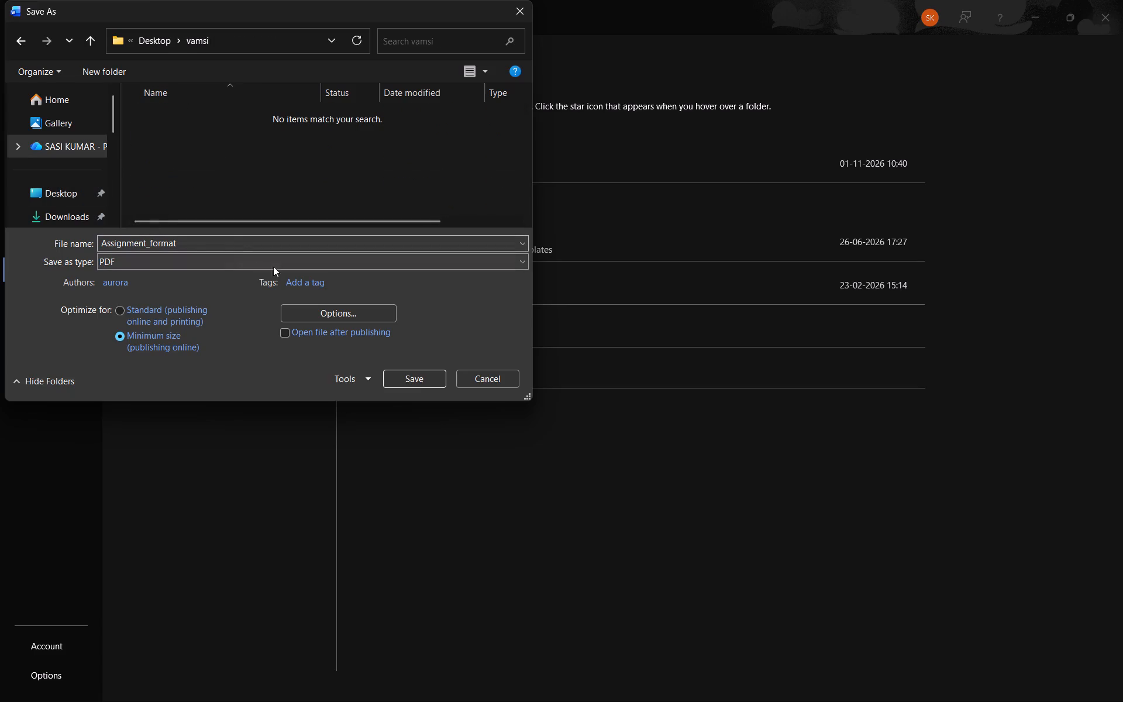
left_click(406, 374)
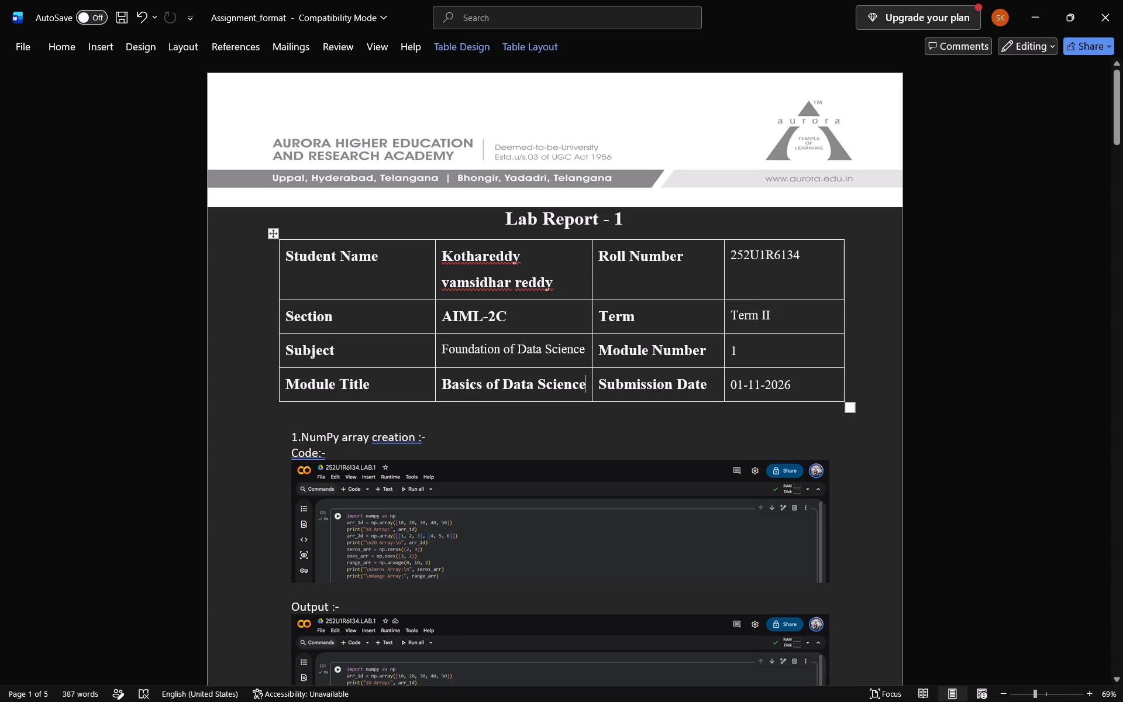
Open the Assignment_format PDF from the vamsi folder on the Desktop and review its pages.
left_click(1045, 1)
left_click(988, 7)
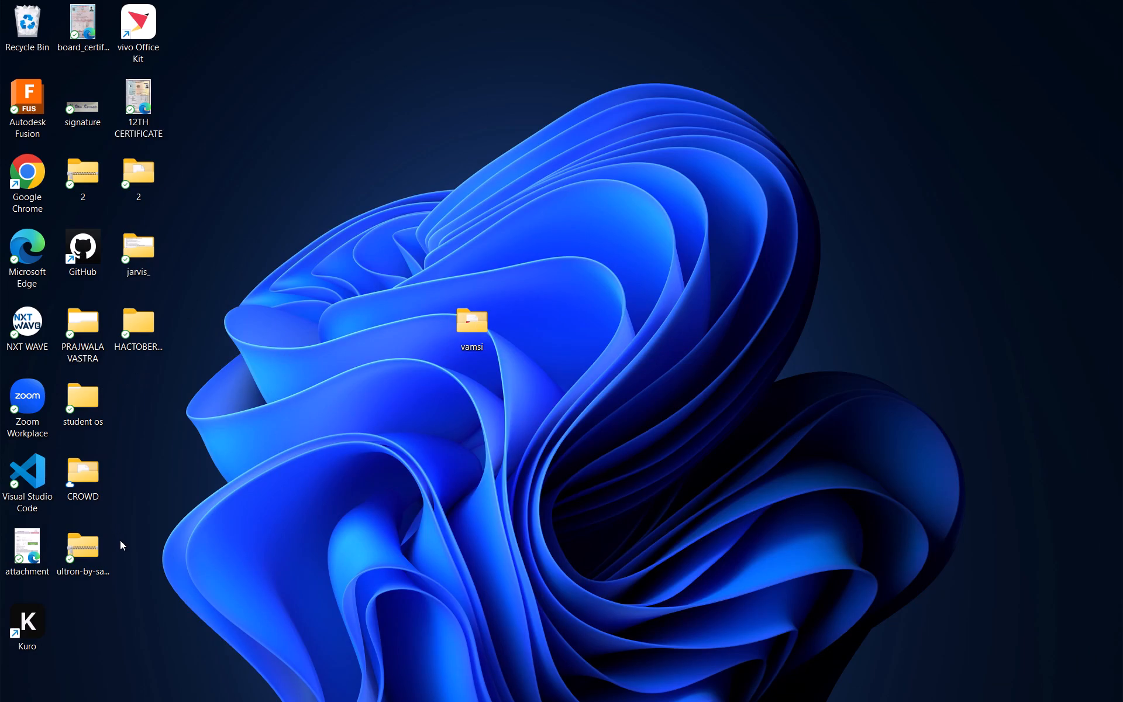
double_click(448, 333)
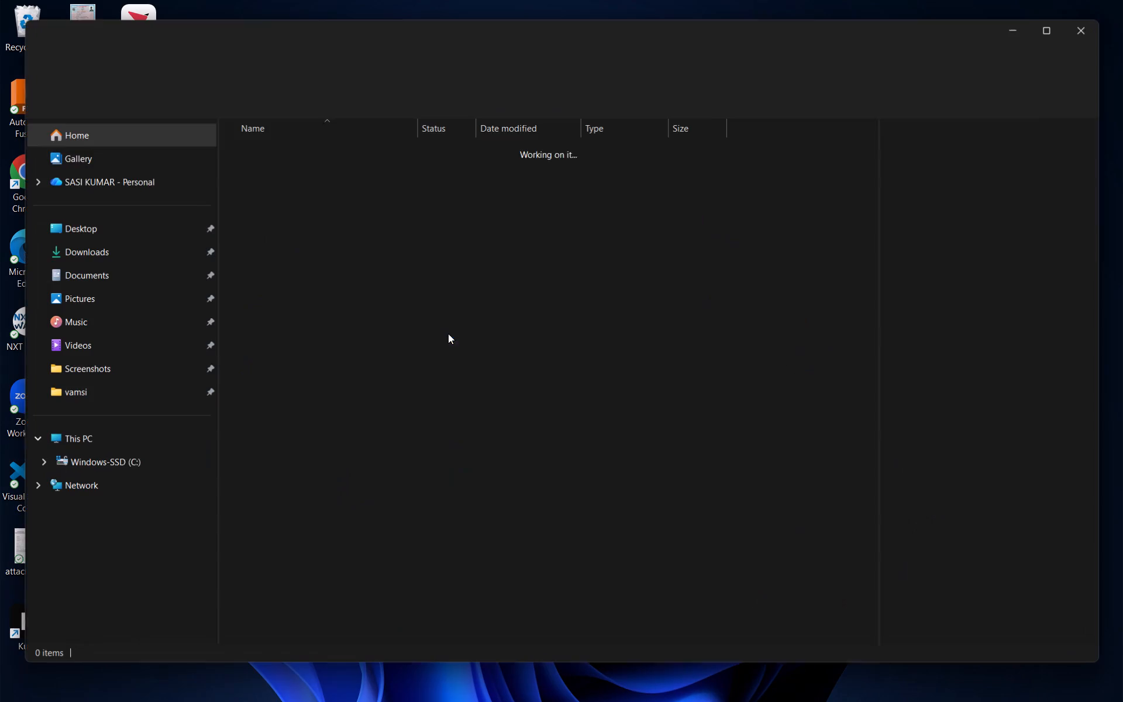
double_click(315, 156)
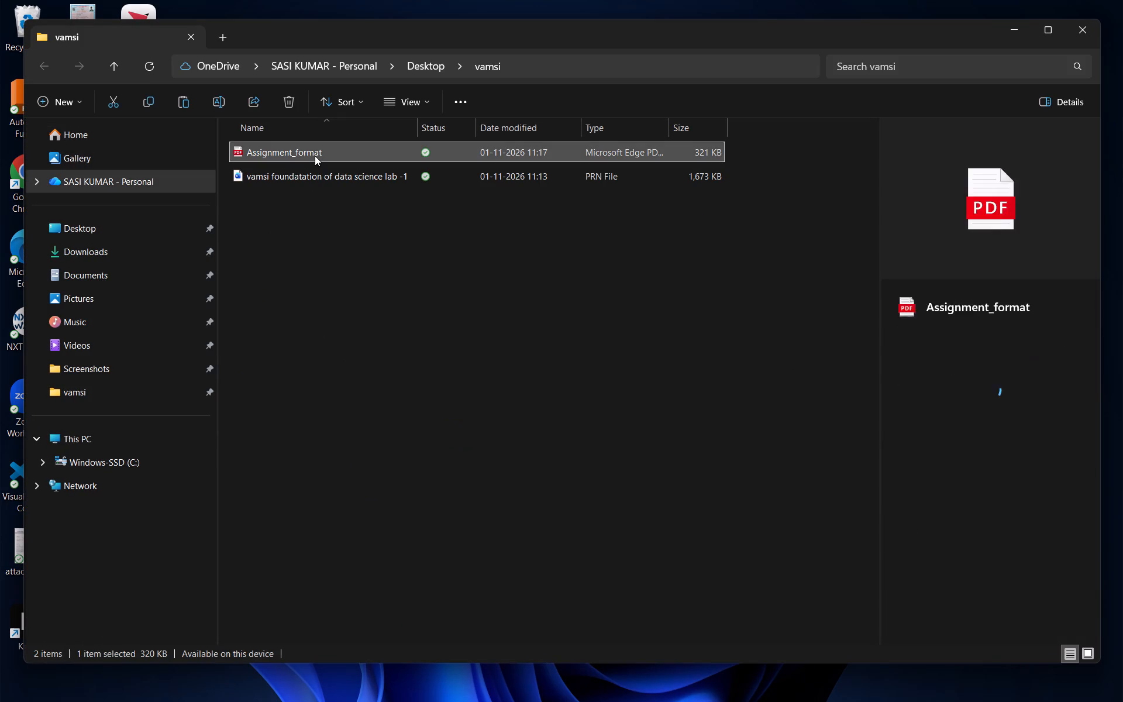
scroll(371, 351, "down", 6)
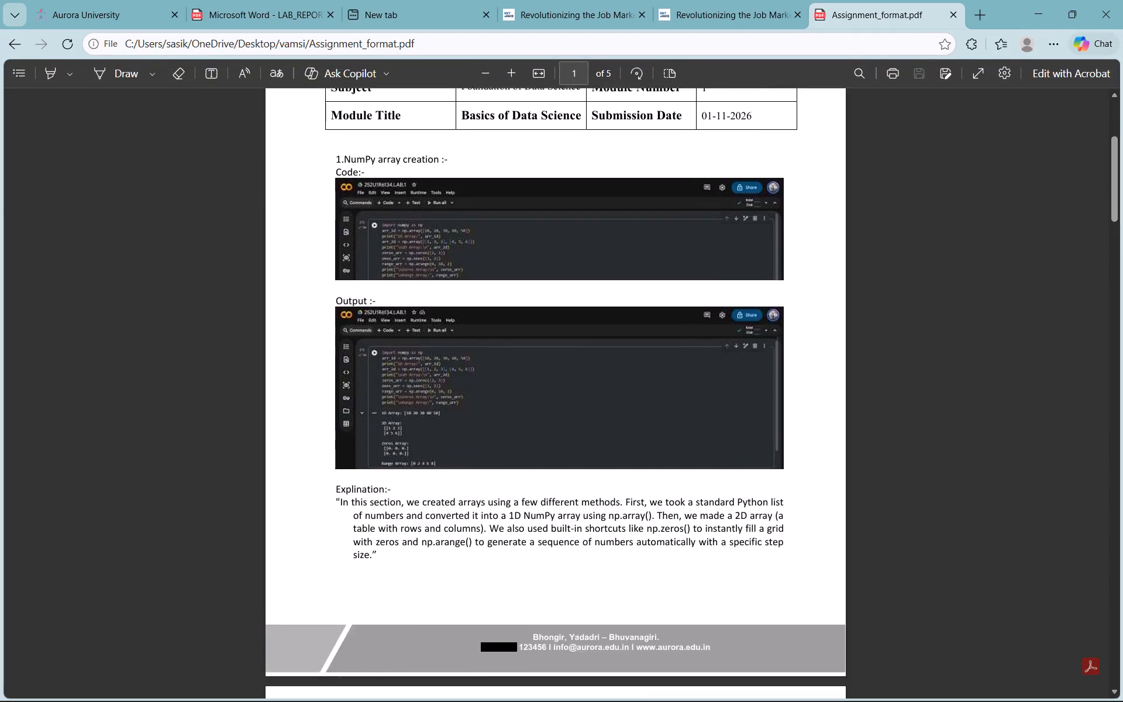
scroll(371, 351, "down", 13)
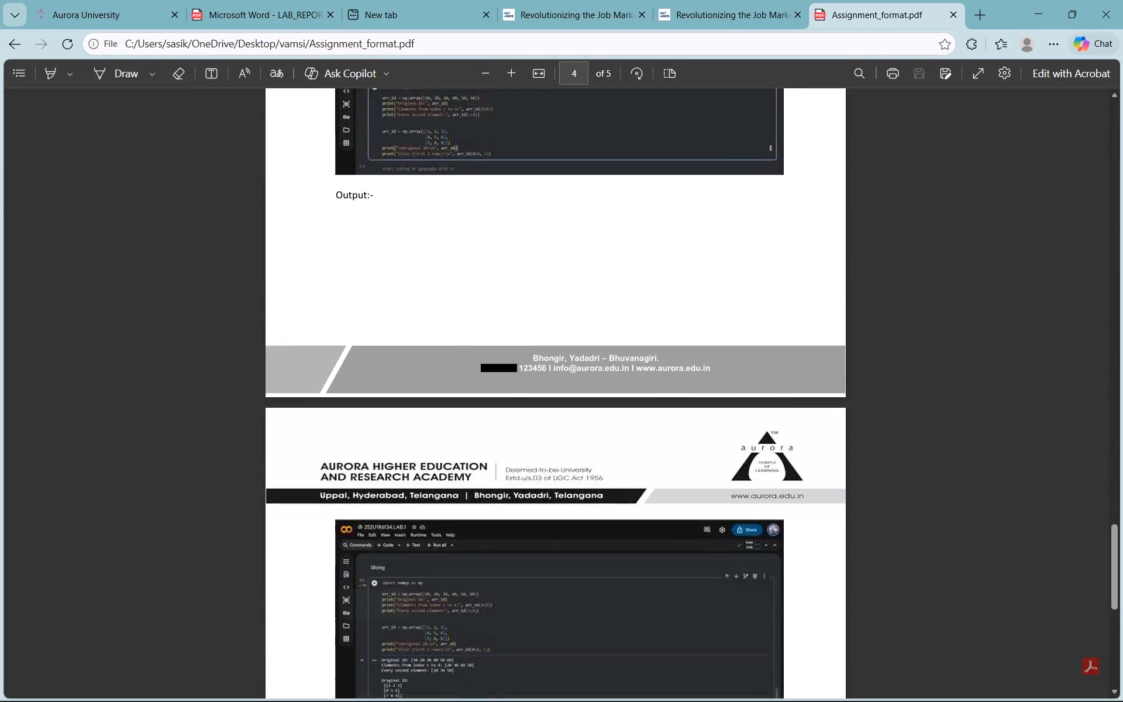
Rename the Assignment_format PDF in the vamsi folder as "fds lab -1".
scroll(371, 351, "down", 8)
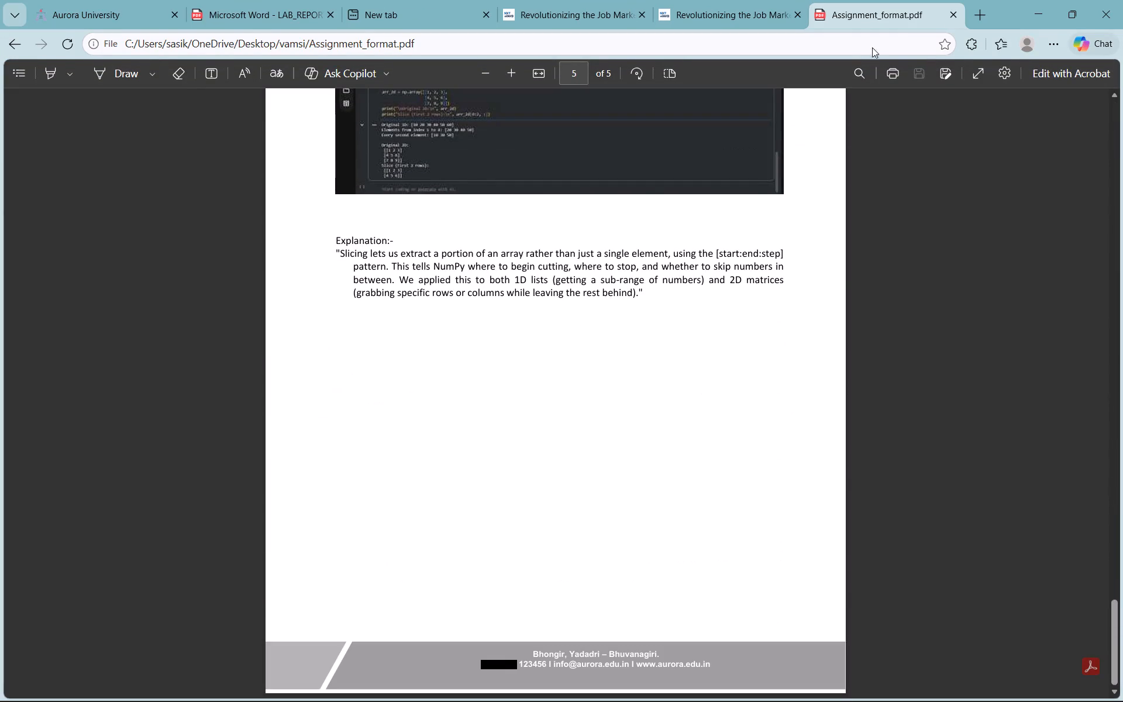
left_click(1047, 0)
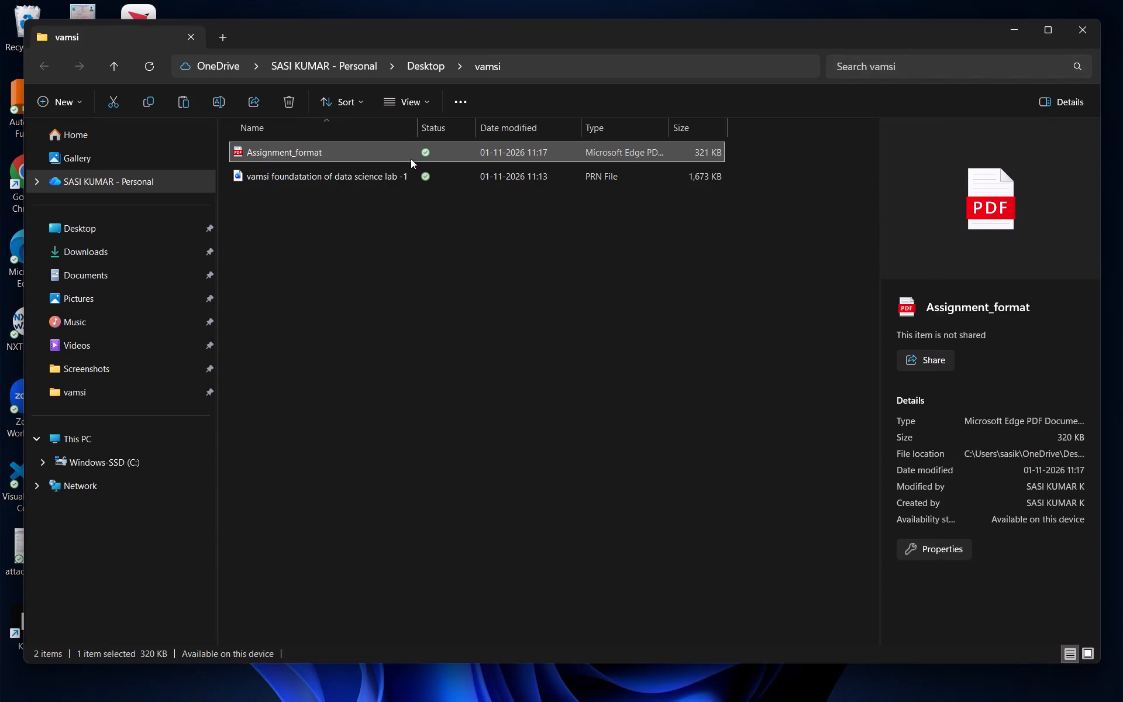
right_click(411, 154)
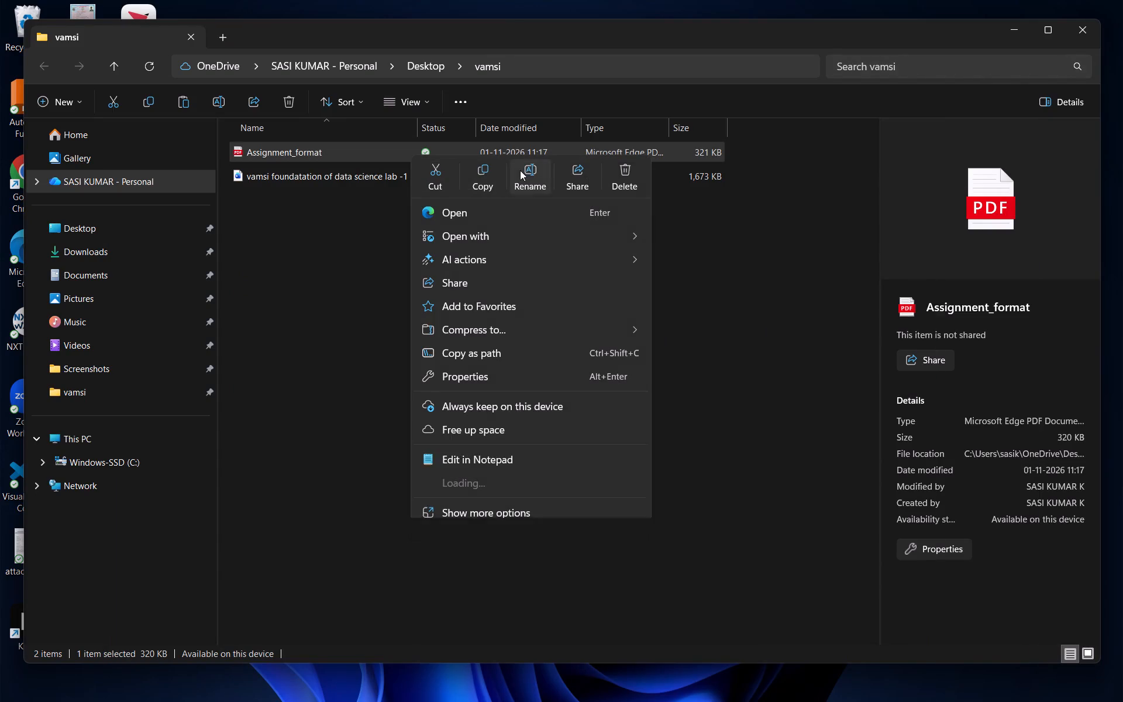
left_click(520, 170)
key("BackSpace")
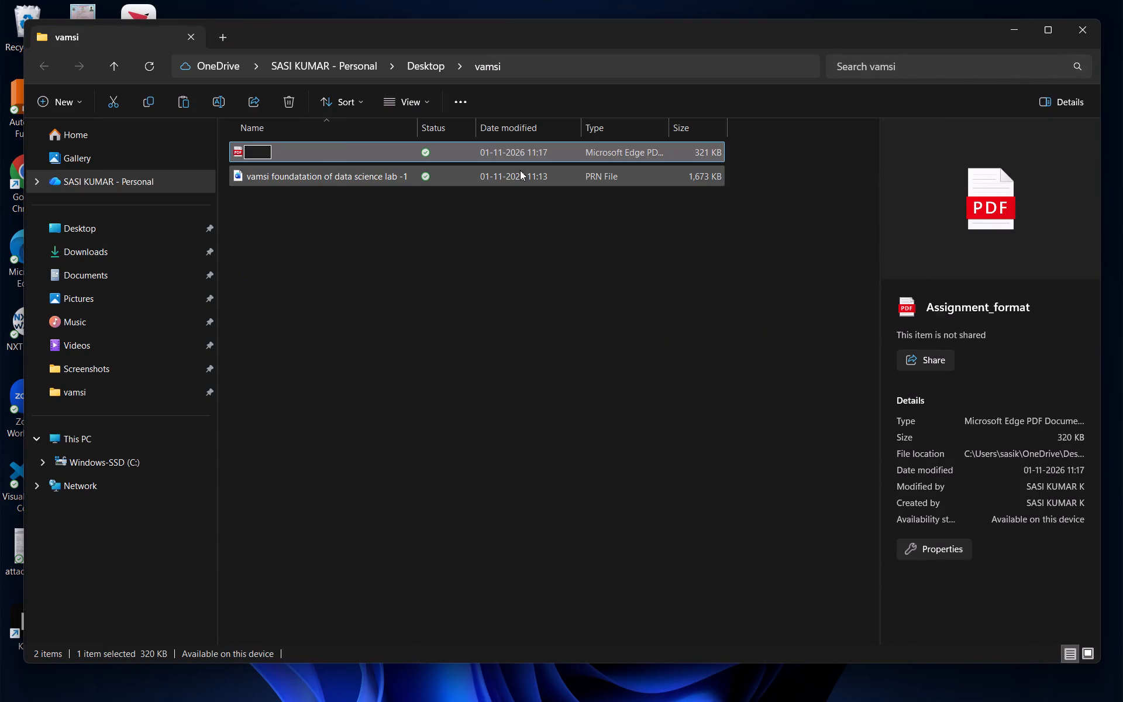
type("vamsi =")
key("BackSpace")
key("BackSpace")
key("BackSpace")
key("BackSpace")
key("BackSpace")
key("BackSpace")
key("BackSpace")
type("fds")
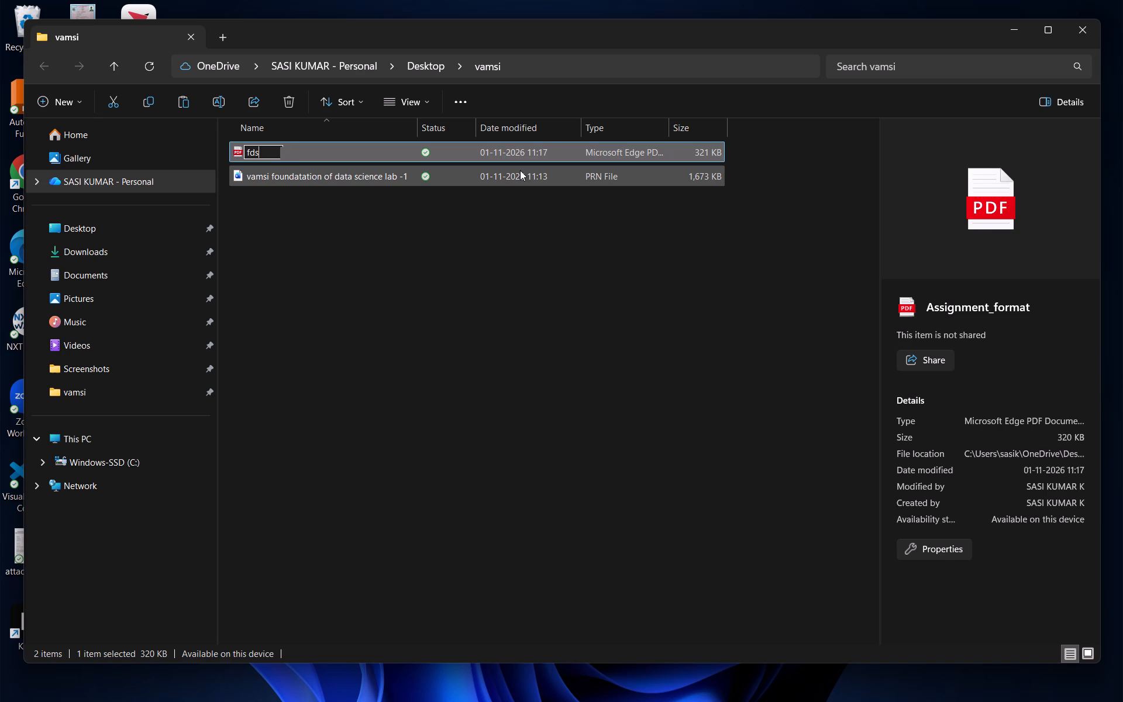
key("space")
type("- 1")
key("BackSpace")
key("BackSpace")
key("BackSpace")
key("BackSpace")
key("space")
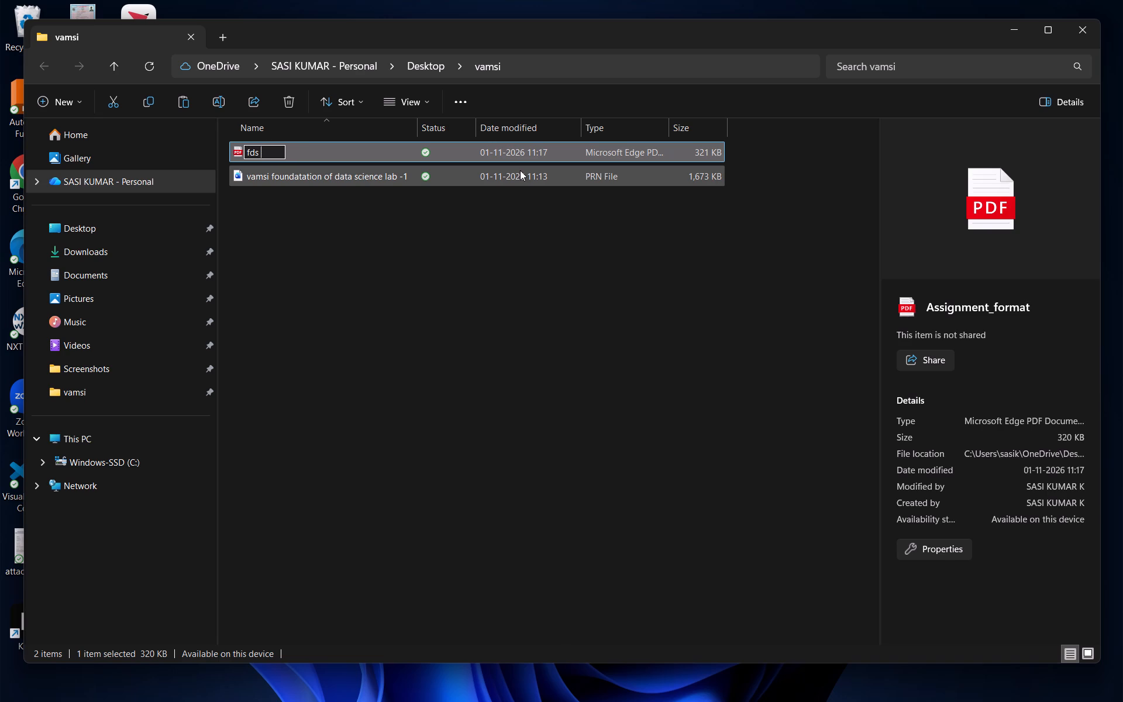
type("lab")
key("space")
key("minus")
key("1")
key("Return")
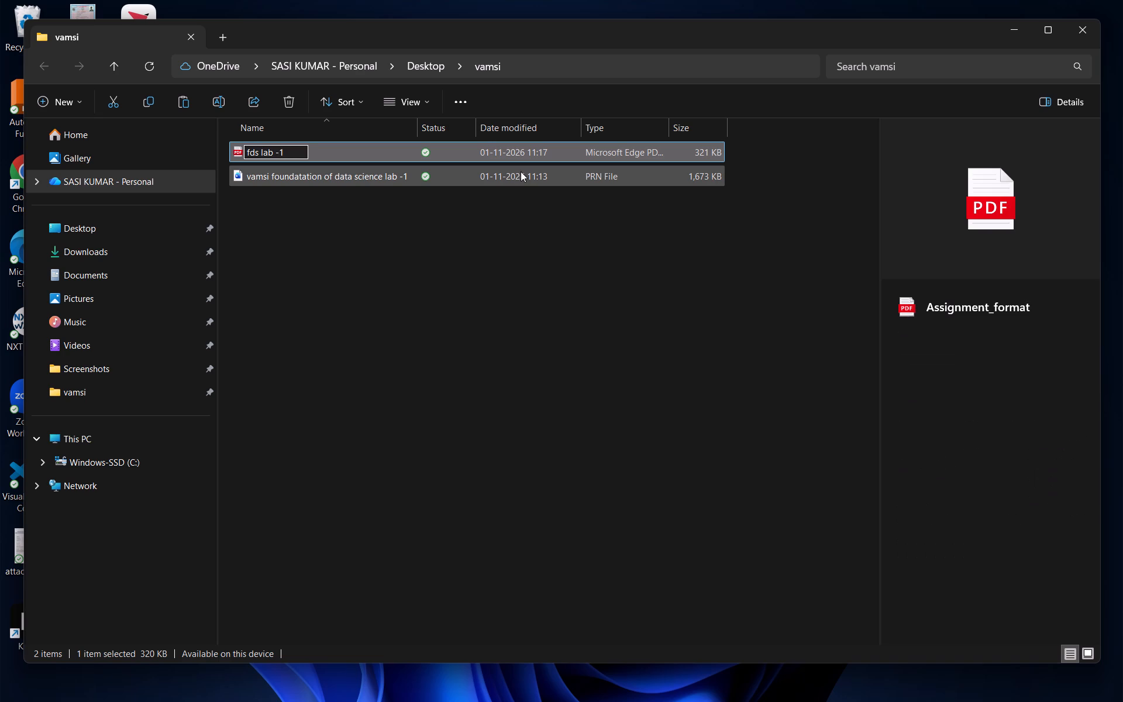
left_click(538, 222)
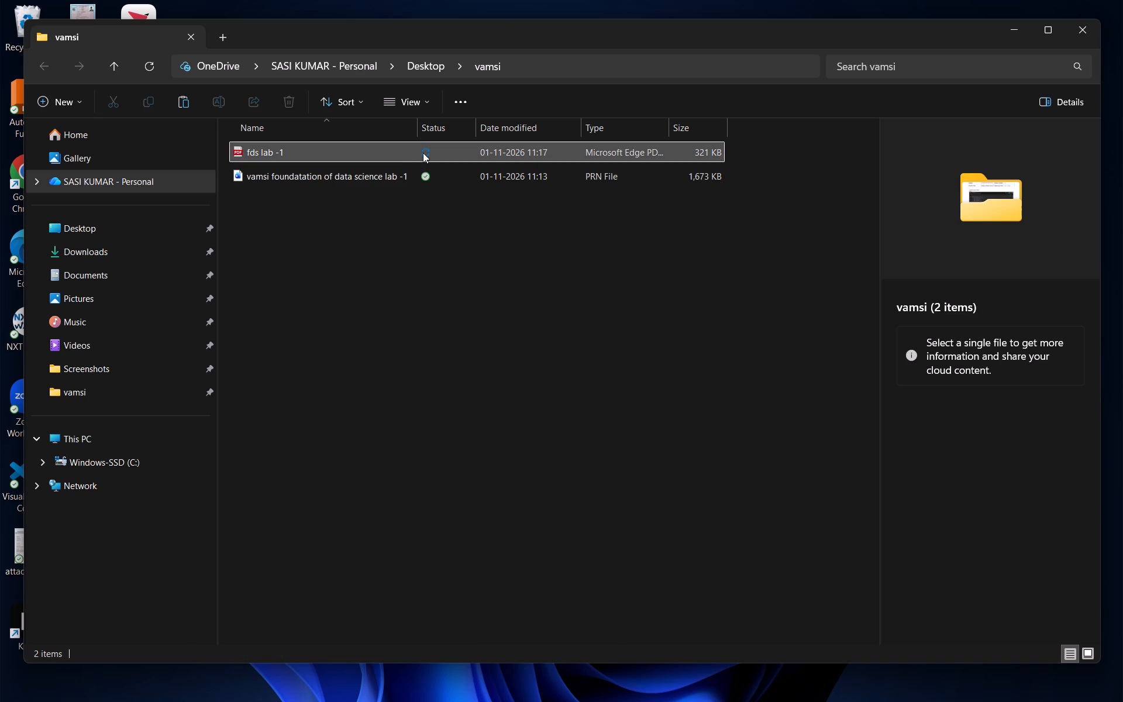
left_click(423, 153)
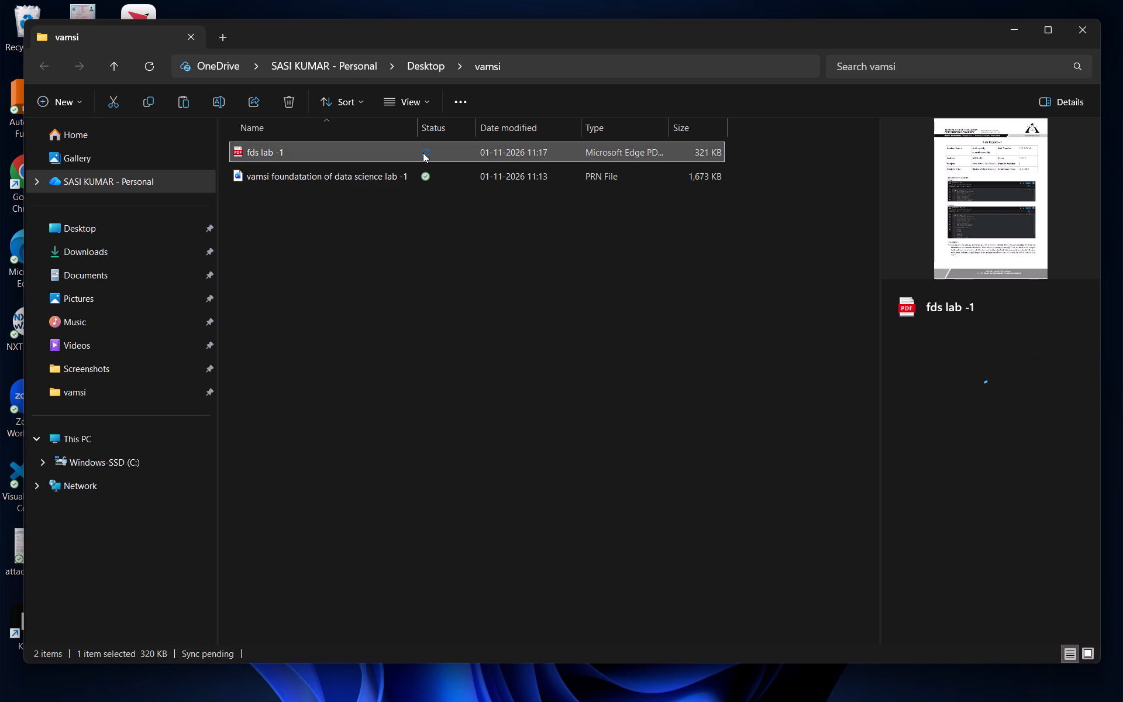
left_click(423, 153)
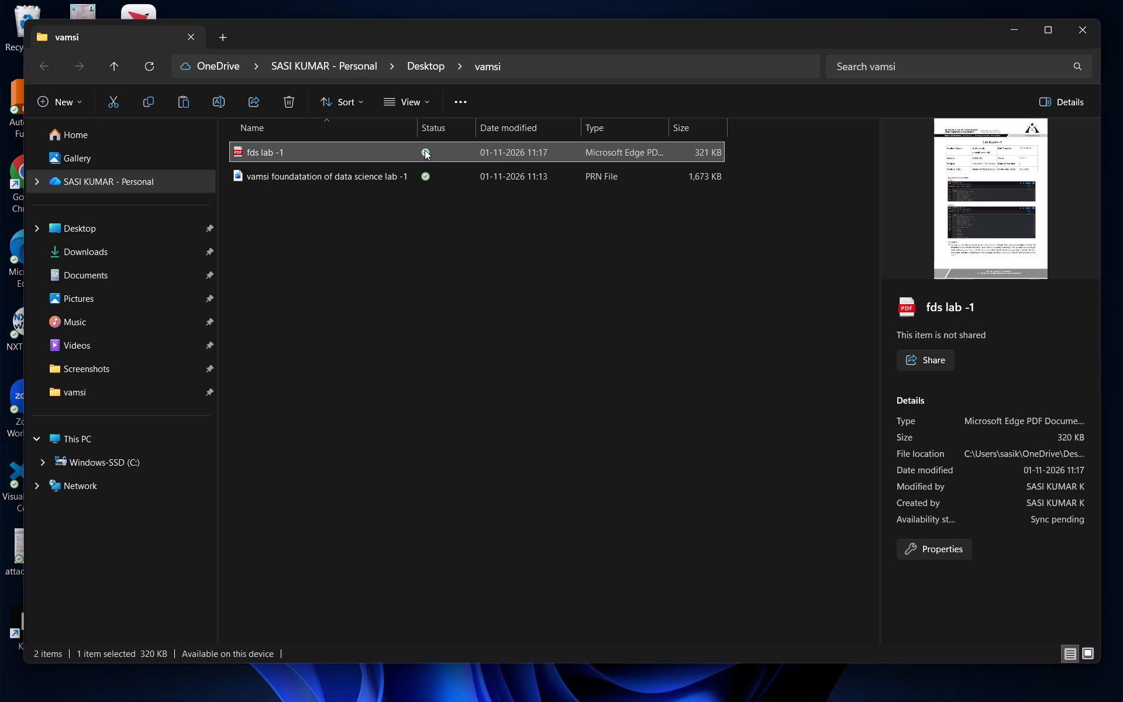
left_click(1016, 32)
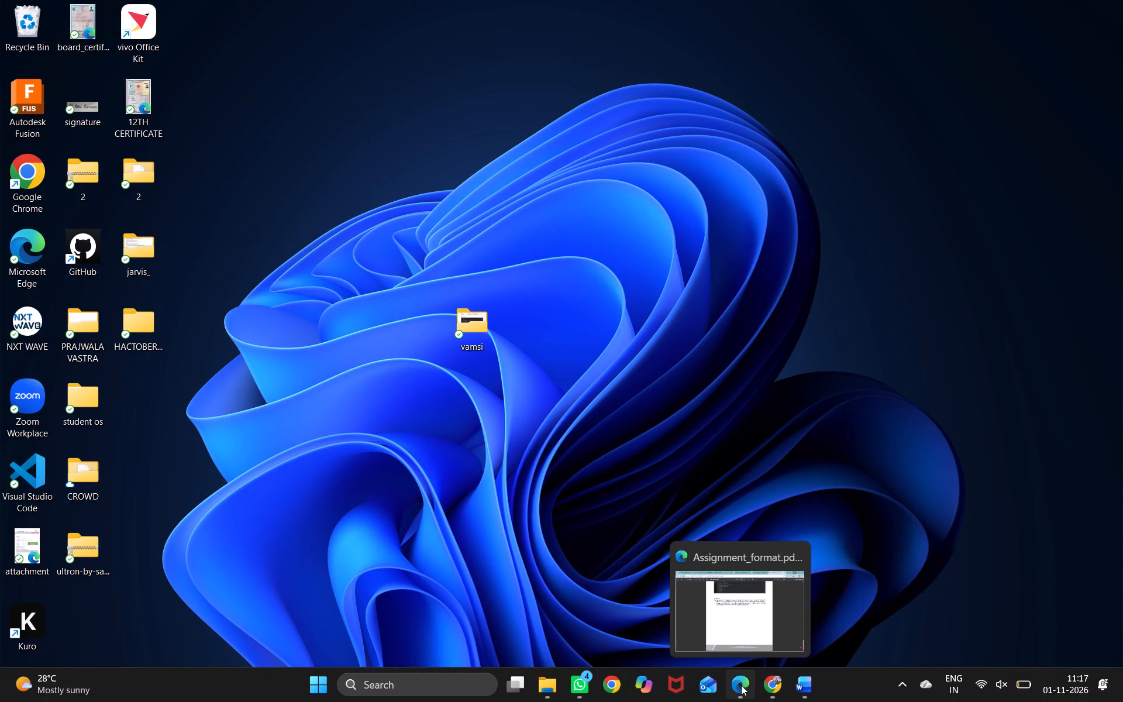
Upload the "fds lab -1" PDF from the Desktop's vamsi folder as the Lab Report 1 submission on the Aurora assessments page in Edge.
left_click(768, 613)
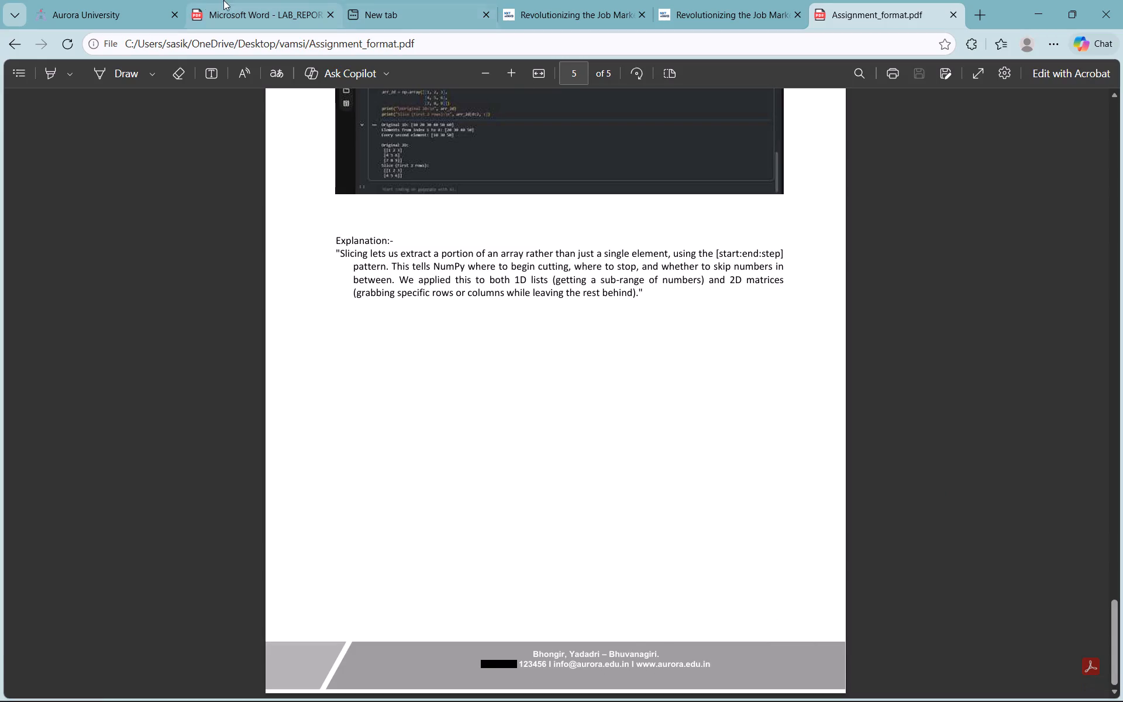
left_click(112, 0)
left_click_drag(112, 0, 320, 57)
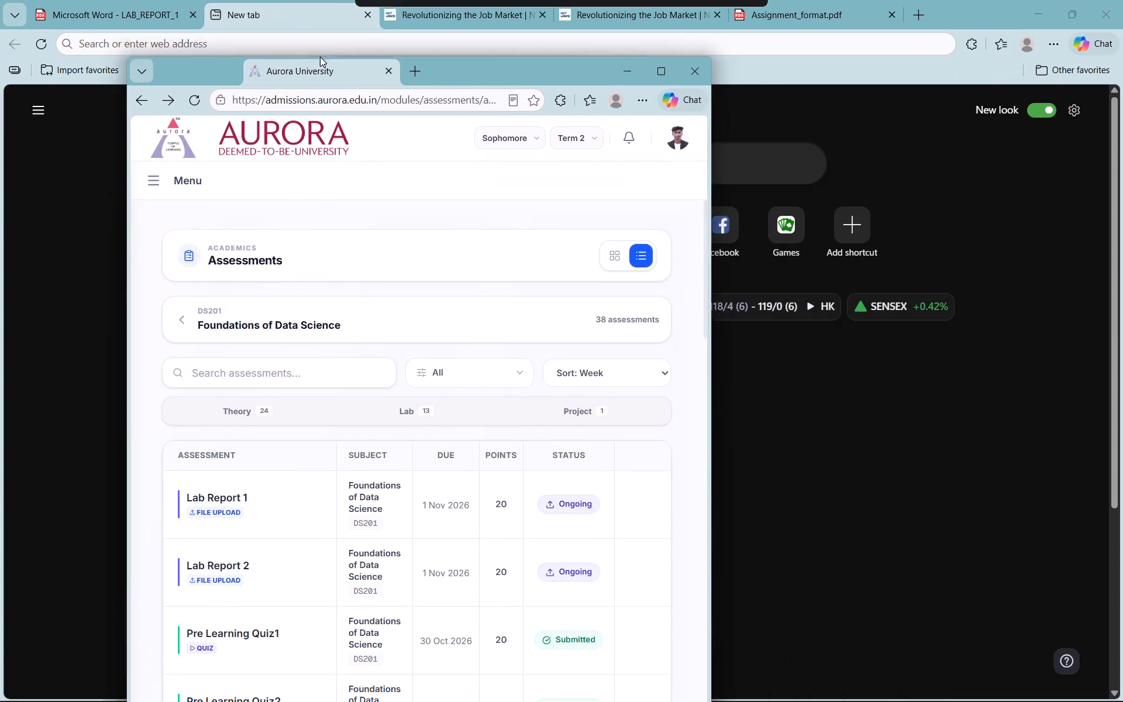
left_click_drag(320, 57, 322, 0)
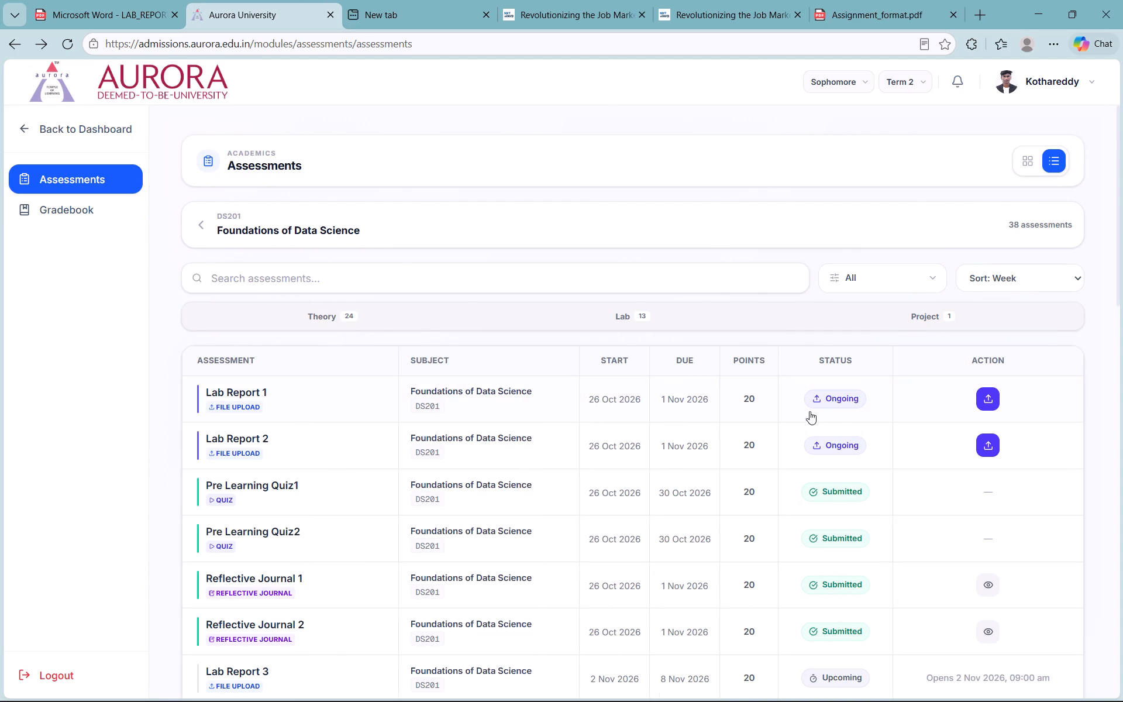
left_click(987, 397)
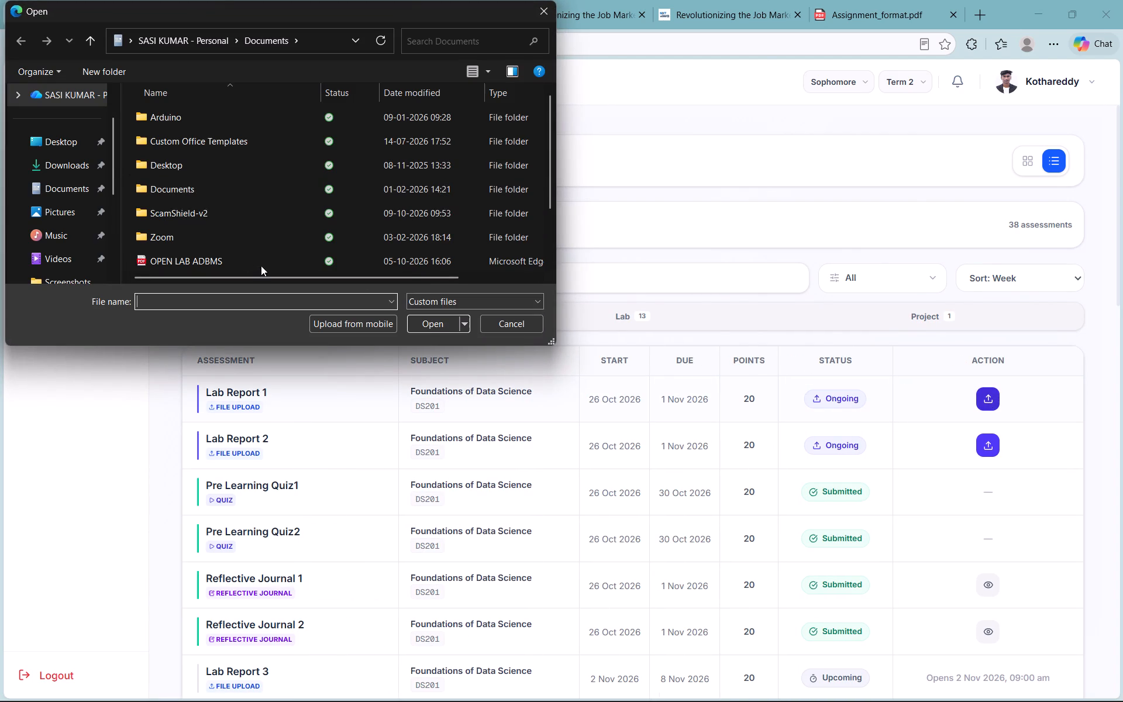
scroll(261, 266, "down", 2)
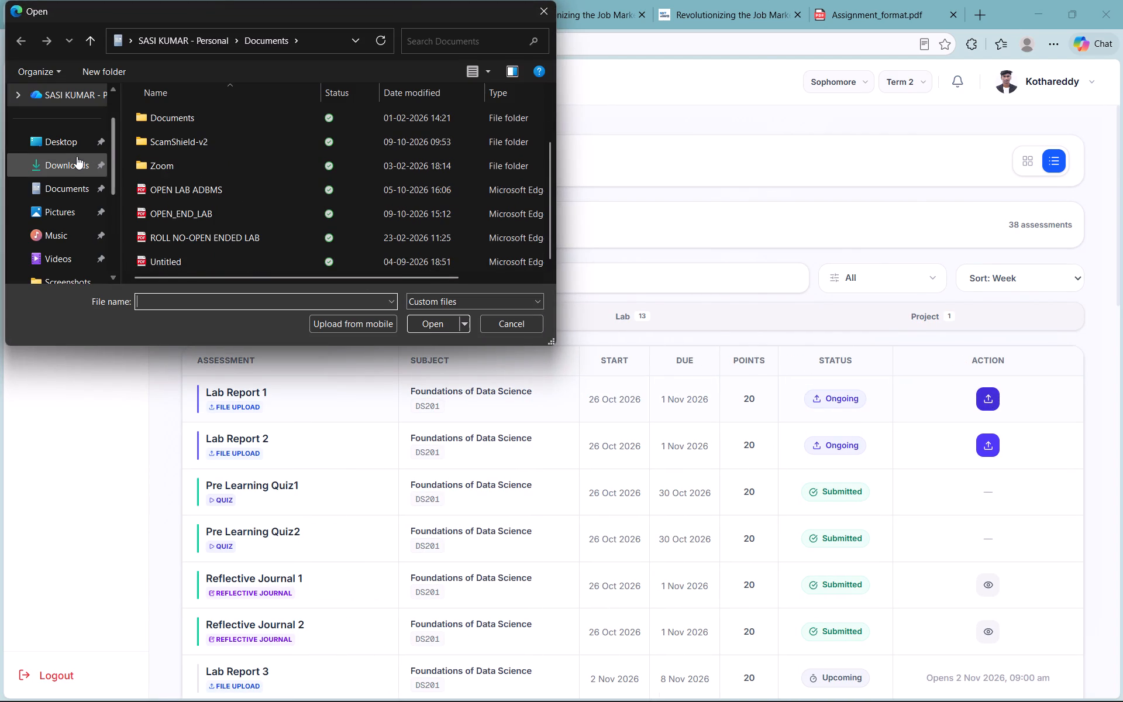
double_click(62, 153)
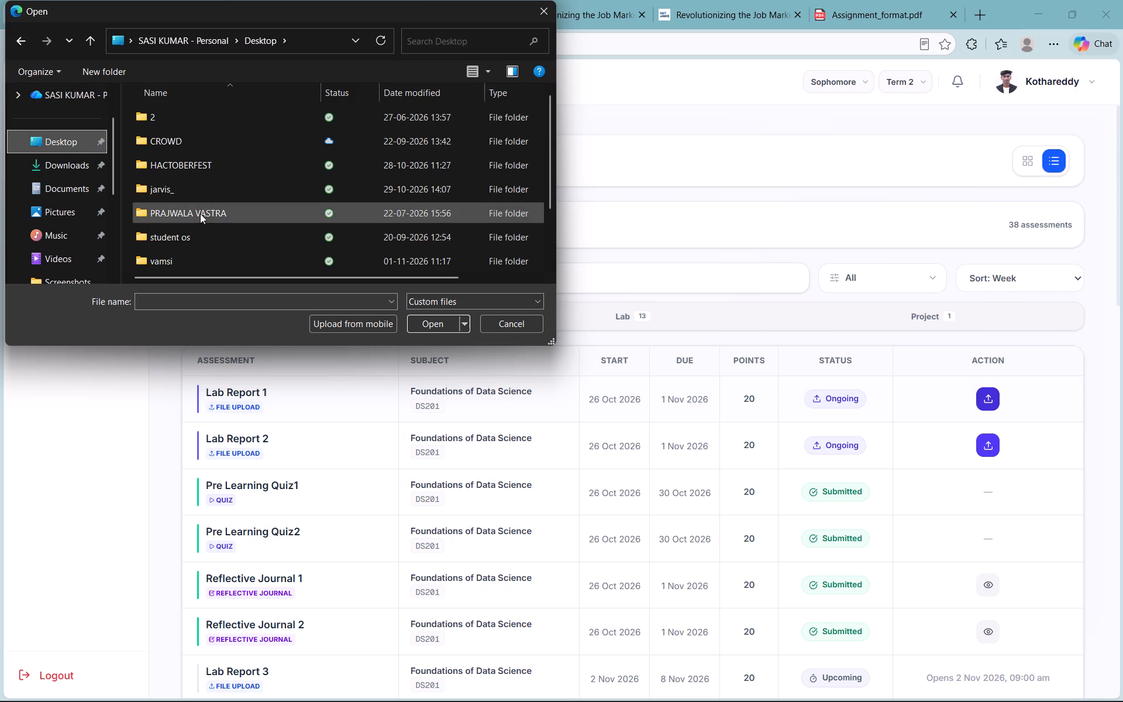
scroll(200, 214, "down", 1)
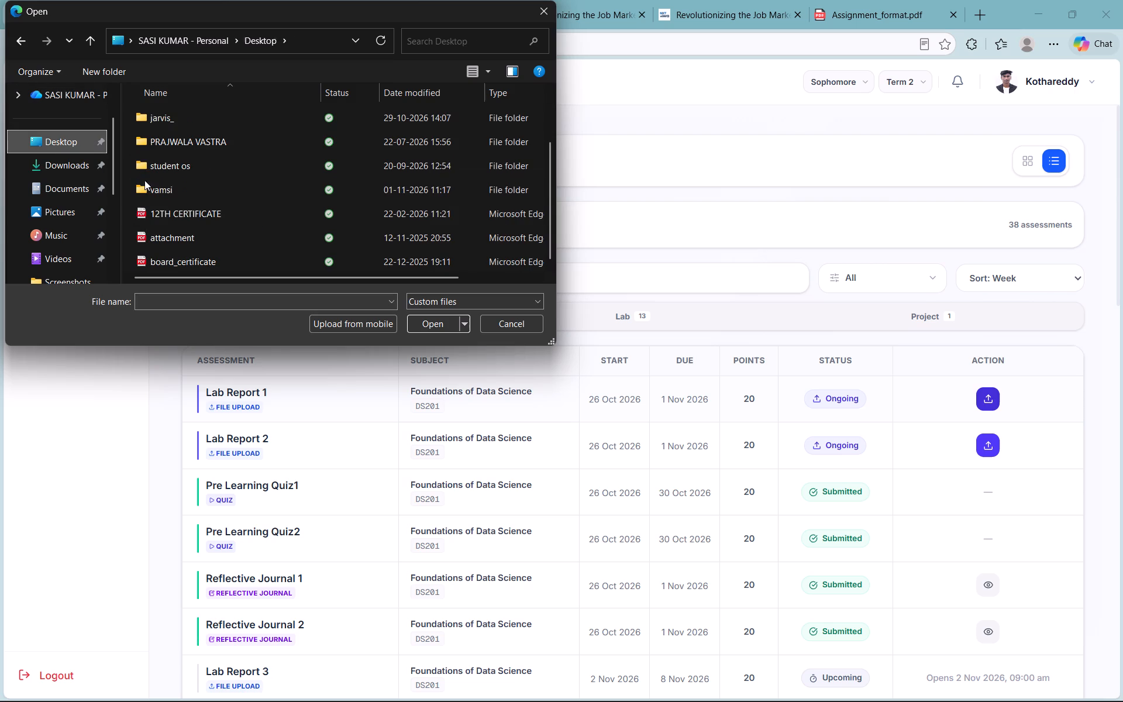
double_click(144, 181)
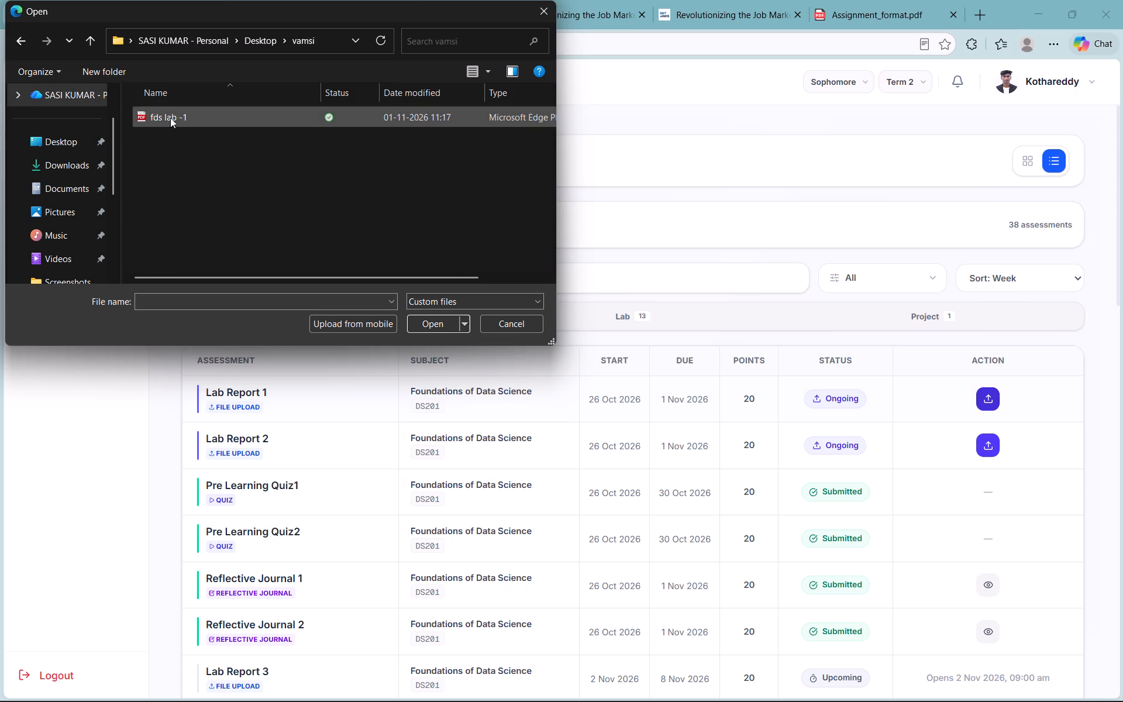
double_click(170, 118)
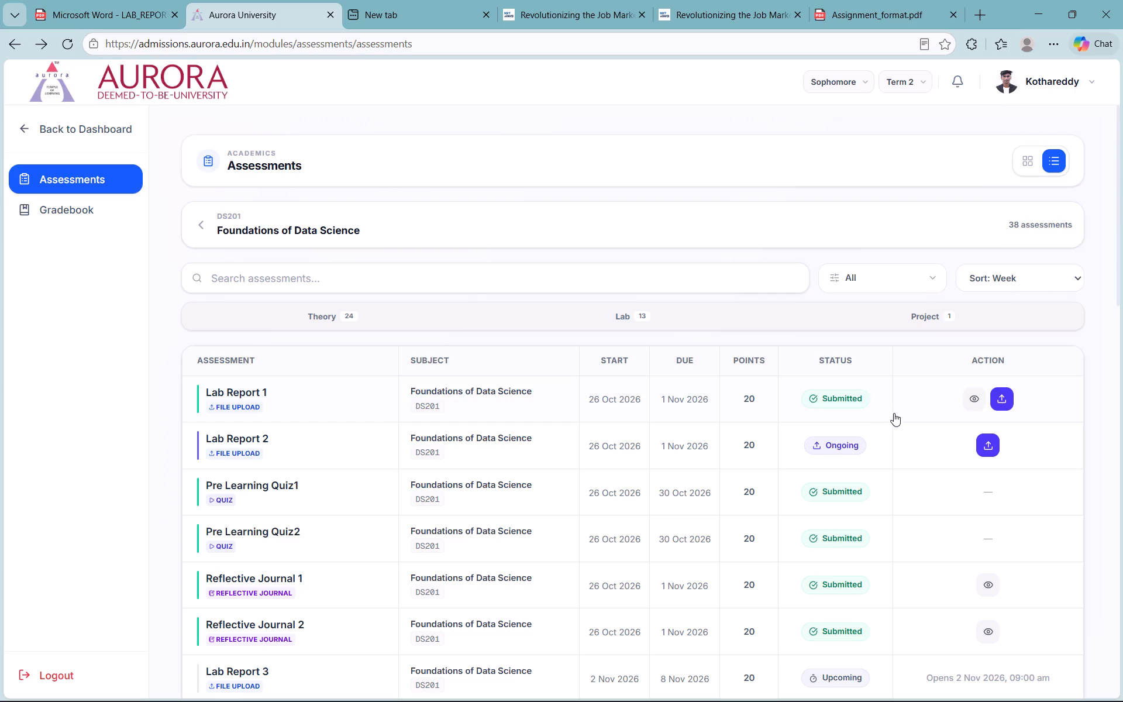
Open the submitted Lab Report 1 file from the Aurora assessments list and check its pages through to the end.
left_click(970, 402)
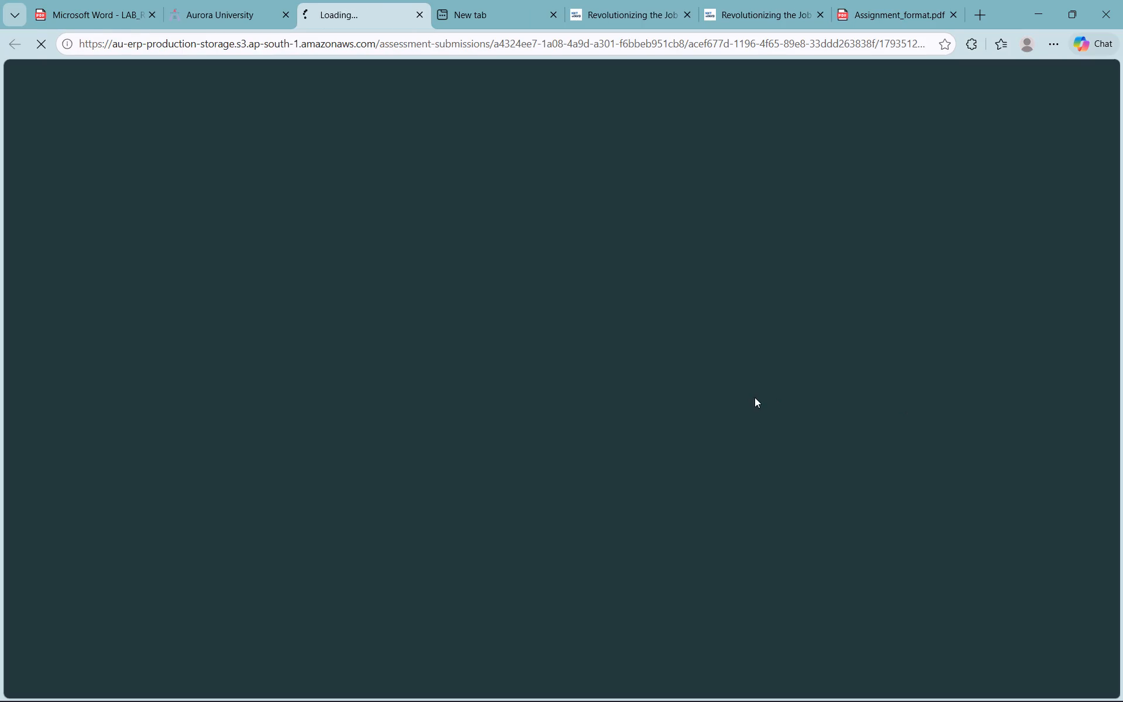
scroll(521, 433, "down", 3)
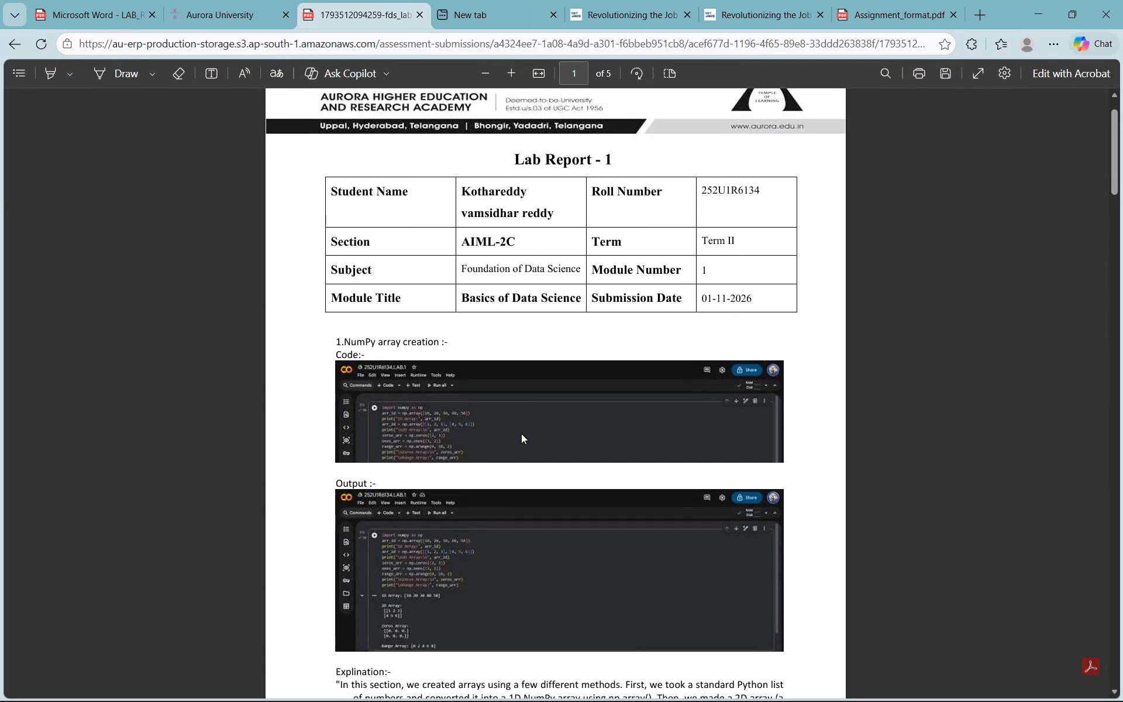
scroll(521, 433, "down", 12)
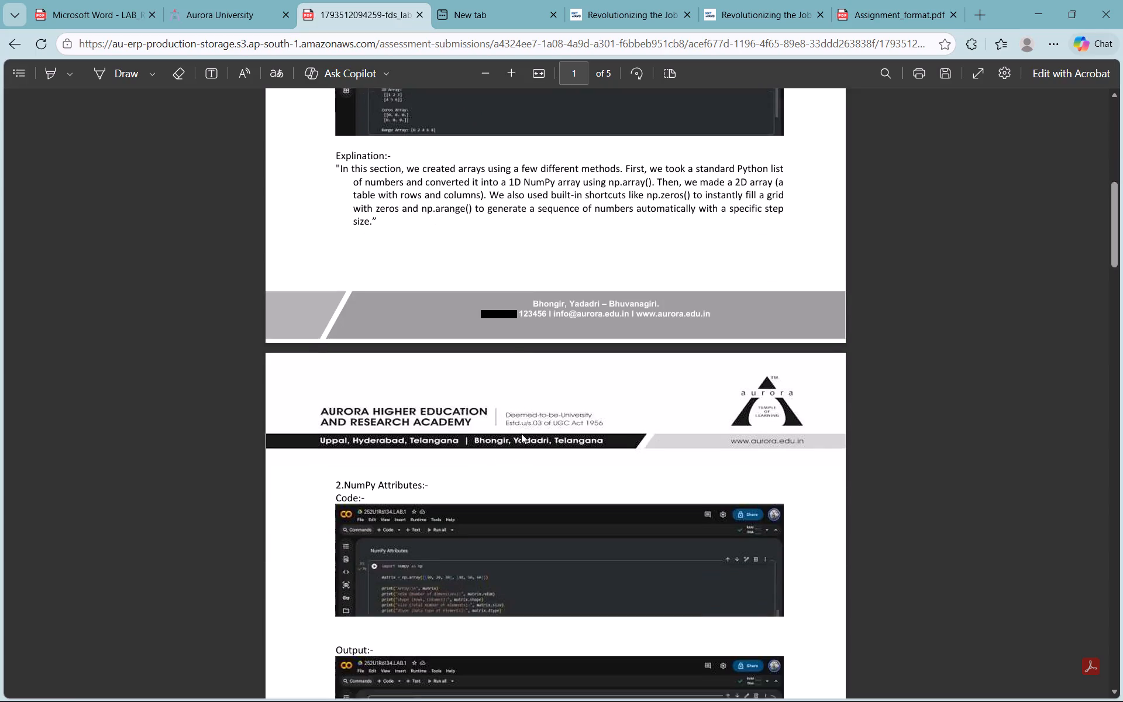
scroll(521, 433, "down", 11)
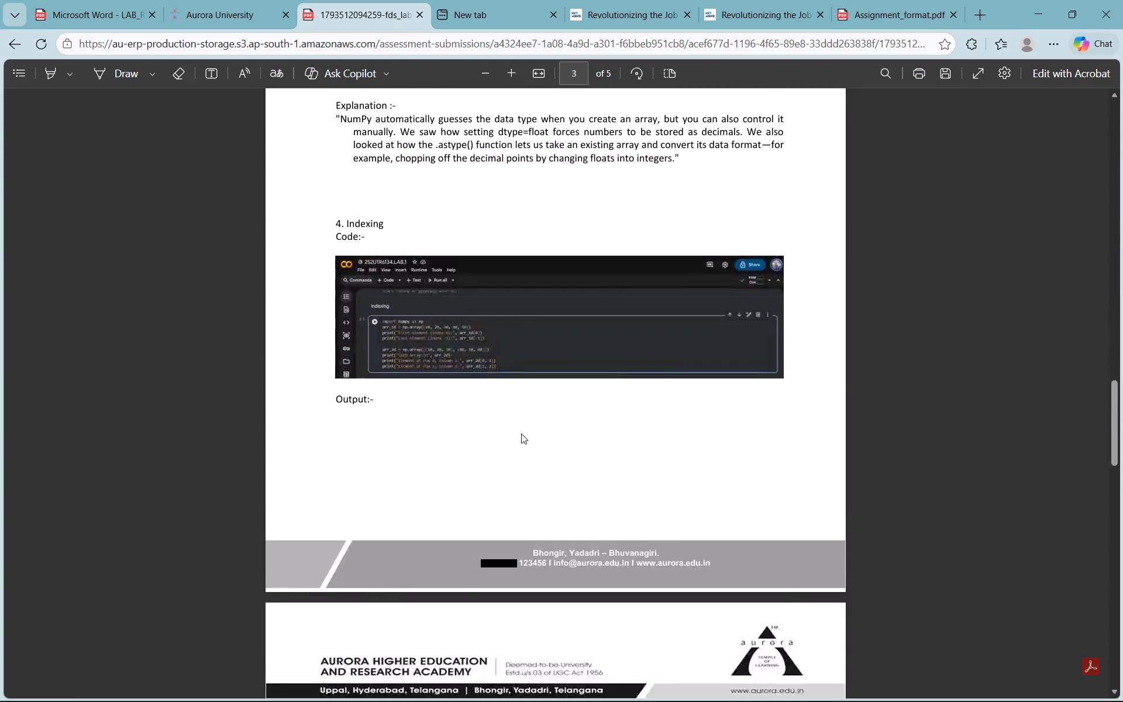
scroll(521, 433, "down", 10)
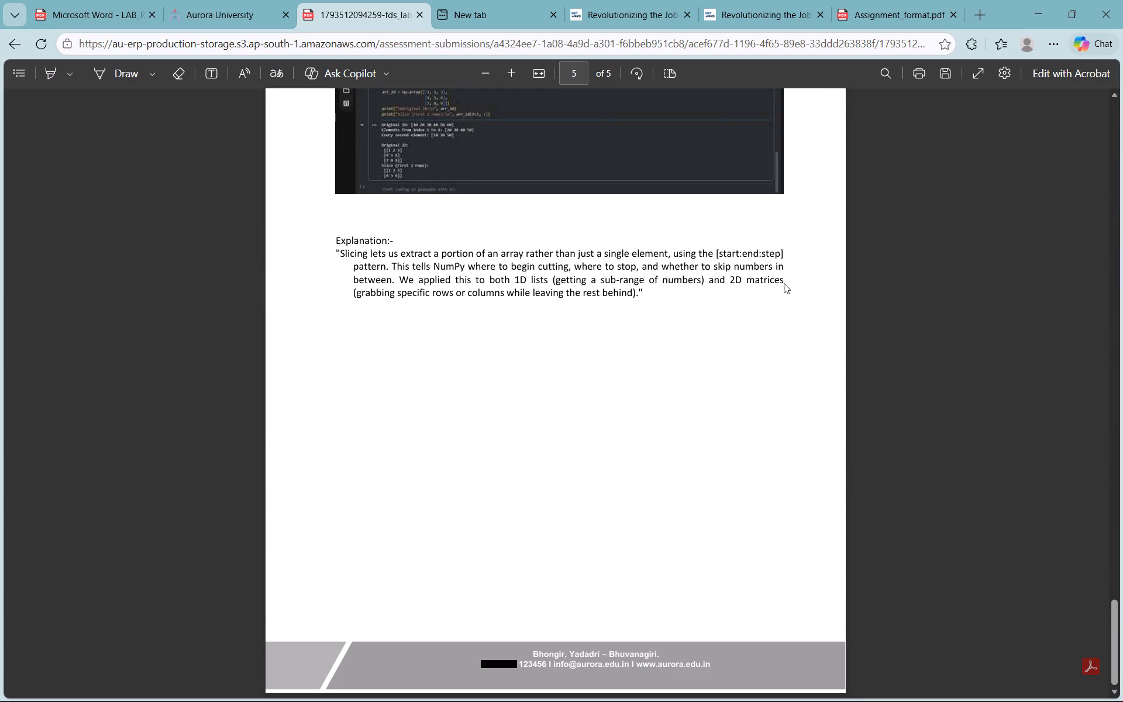
Close the whole browser window, choosing to leave the learning site without saving changes.
left_click(1122, 3)
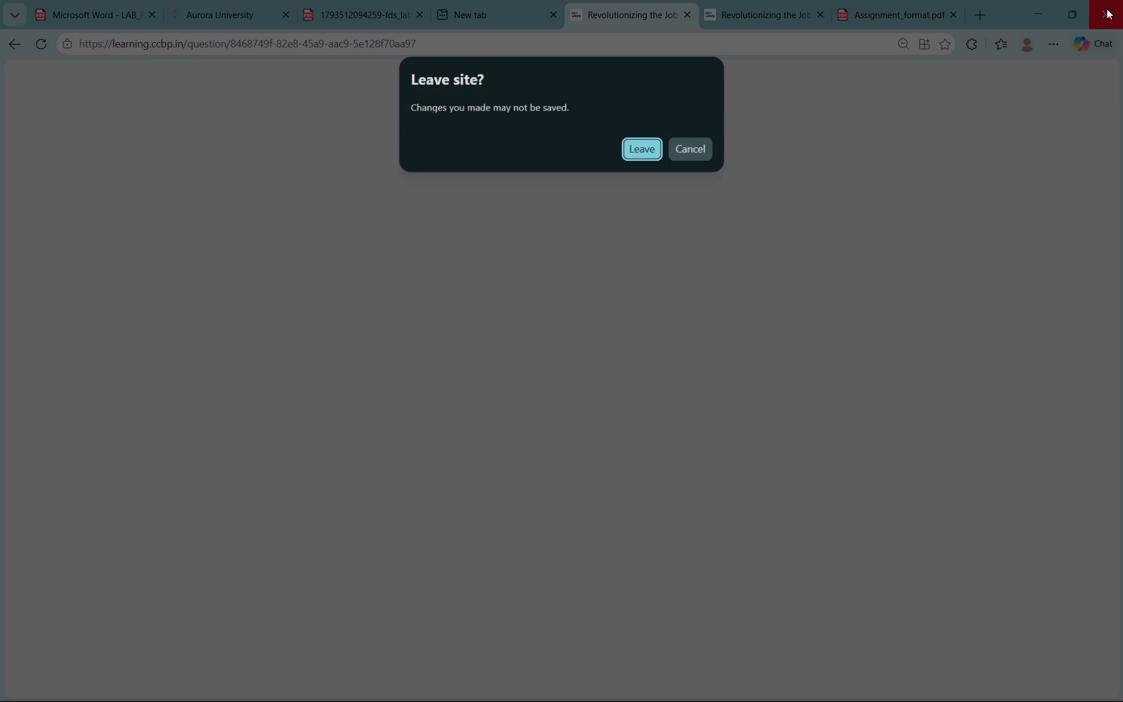
left_click(644, 142)
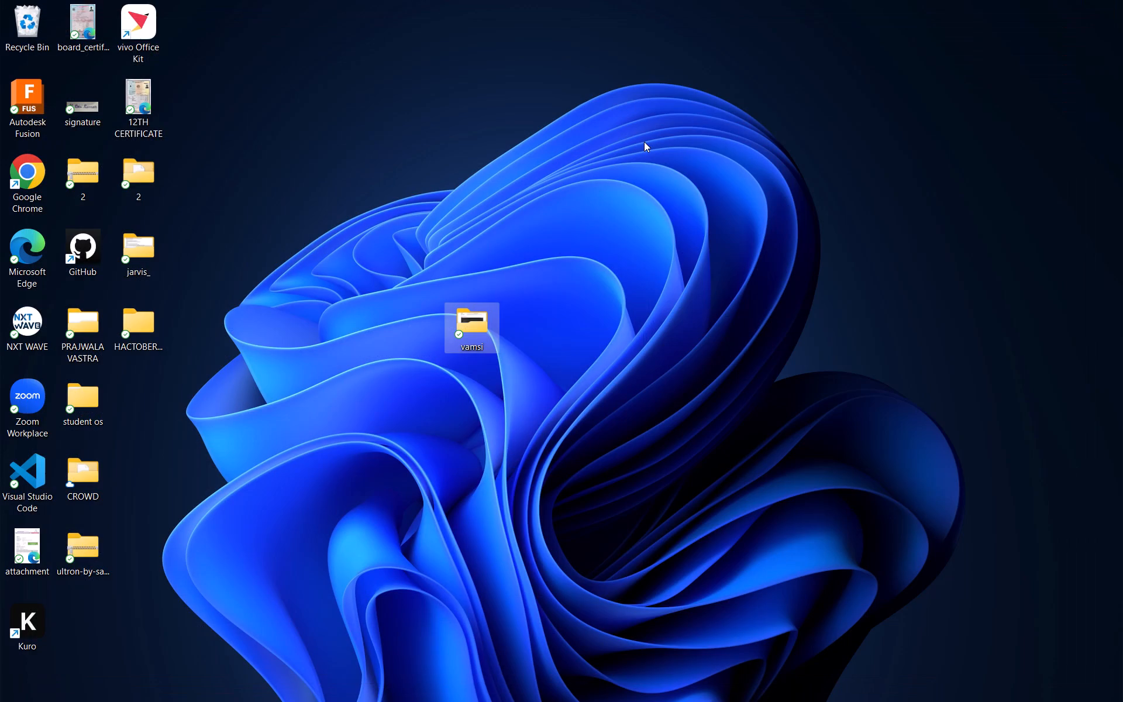